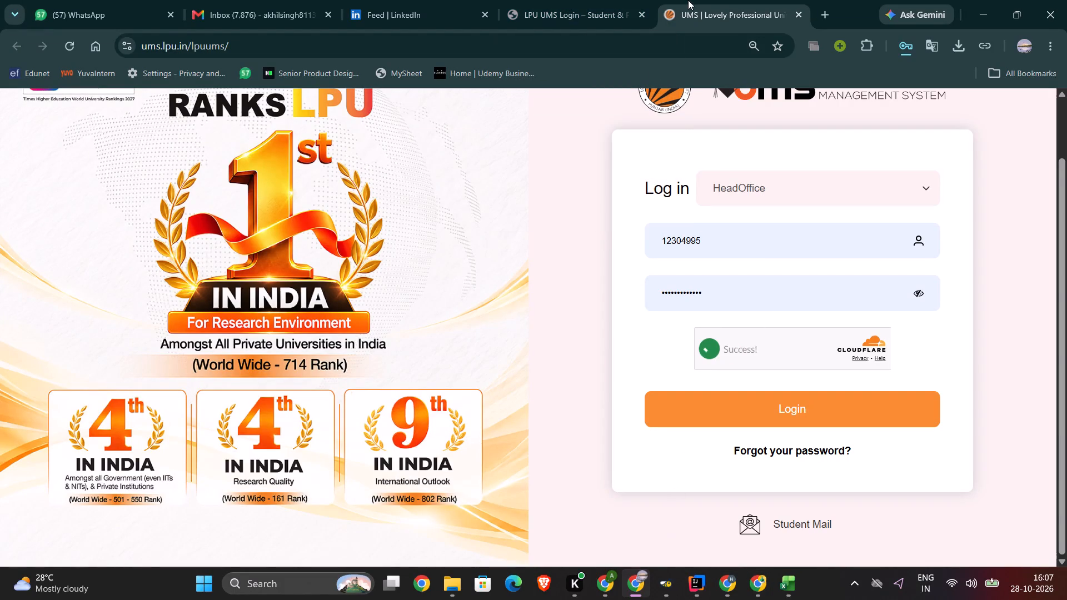
Switch to the LinkedIn feed, search for pinak, and open the matching person's profile from the recent searches.
{"action": "left_click", "coordinate": [442, 2]}
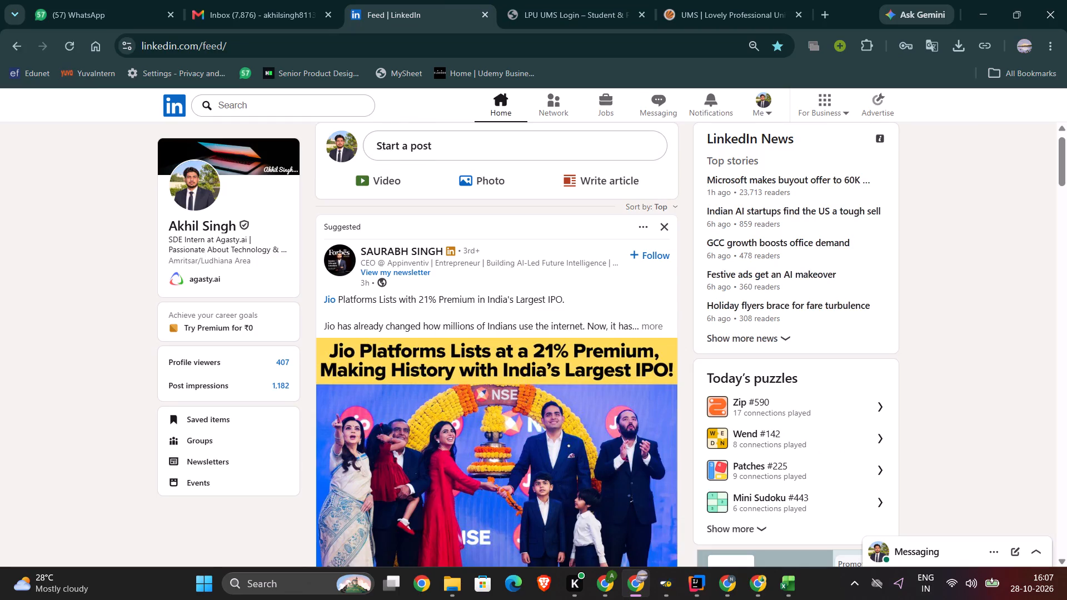
{"action": "left_click", "coordinate": [247, 96]}
{"action": "type", "text": "pinak"}
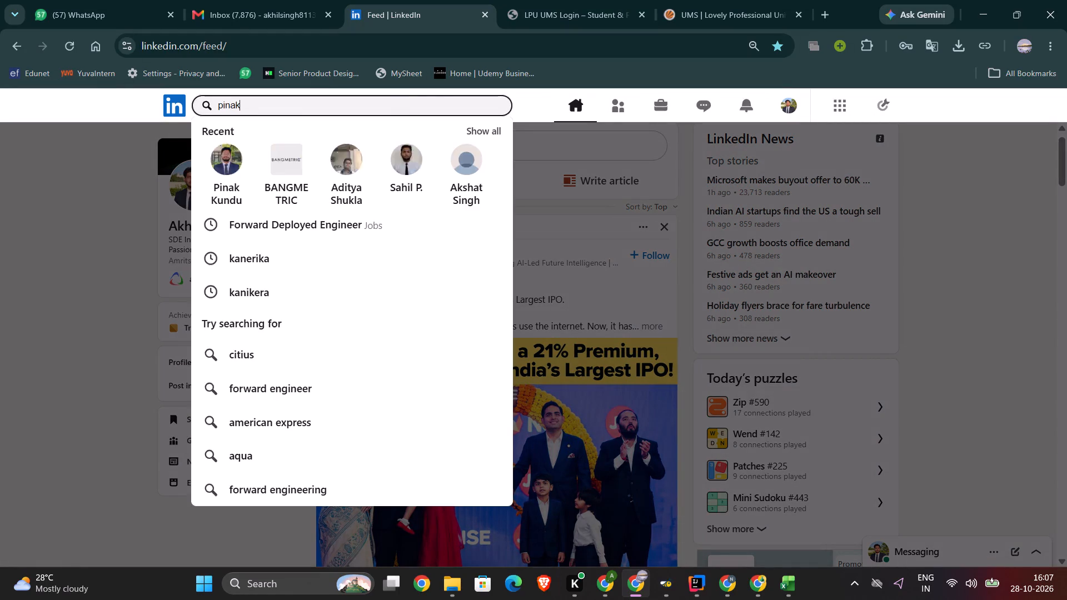
{"action": "left_click", "coordinate": [268, 136]}
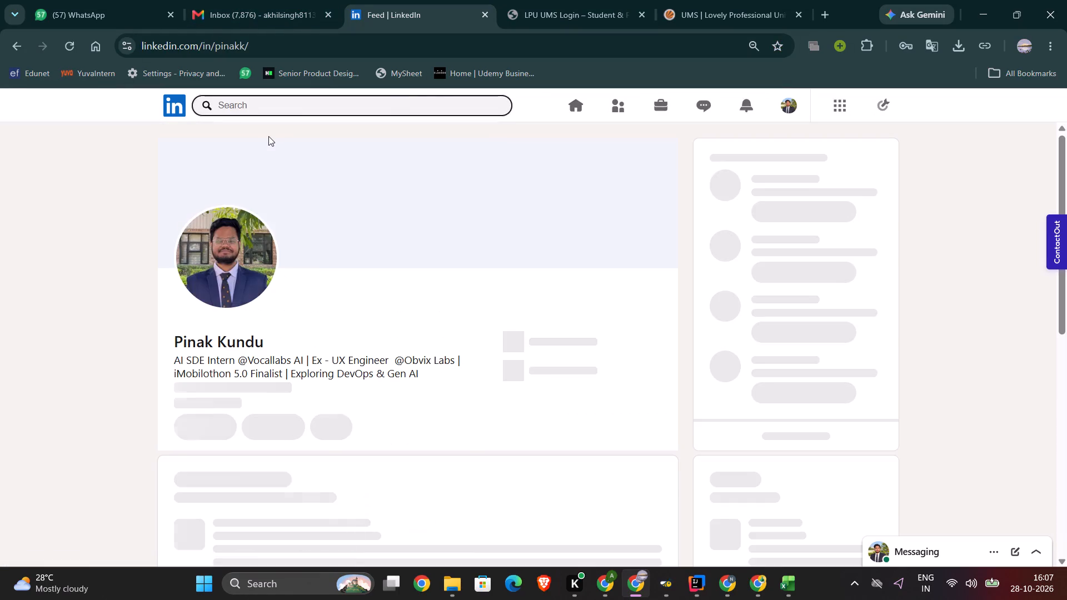
Examine the LinkedIn profile's introduction, highlights, recent posts and work experience.
{"action": "scroll", "coordinate": [417, 277], "scroll_direction": "down", "scroll_amount": 1}
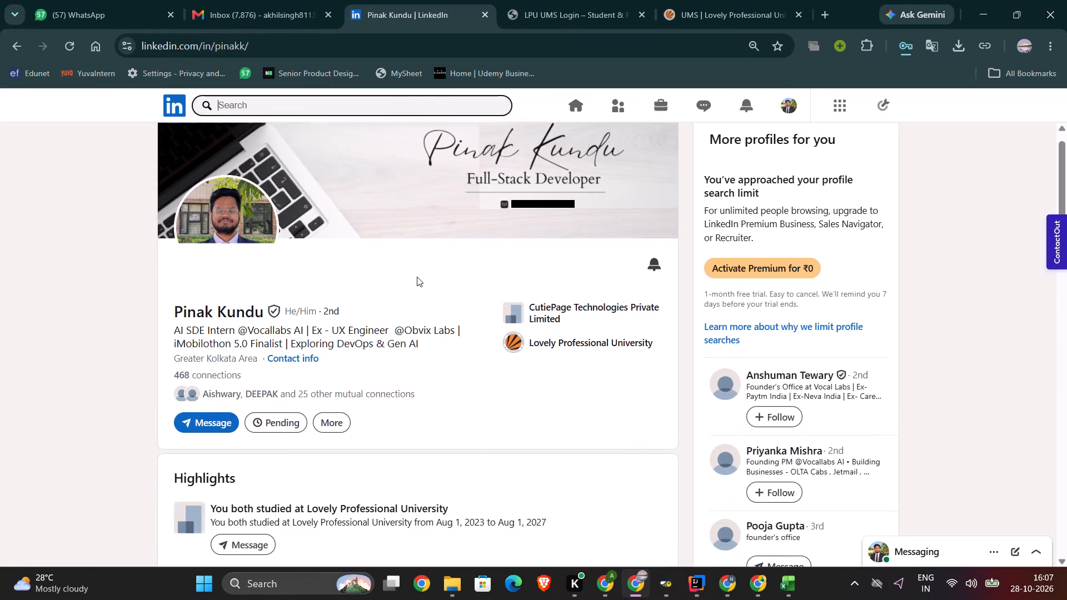
{"action": "scroll", "coordinate": [417, 277], "scroll_direction": "down", "scroll_amount": 3}
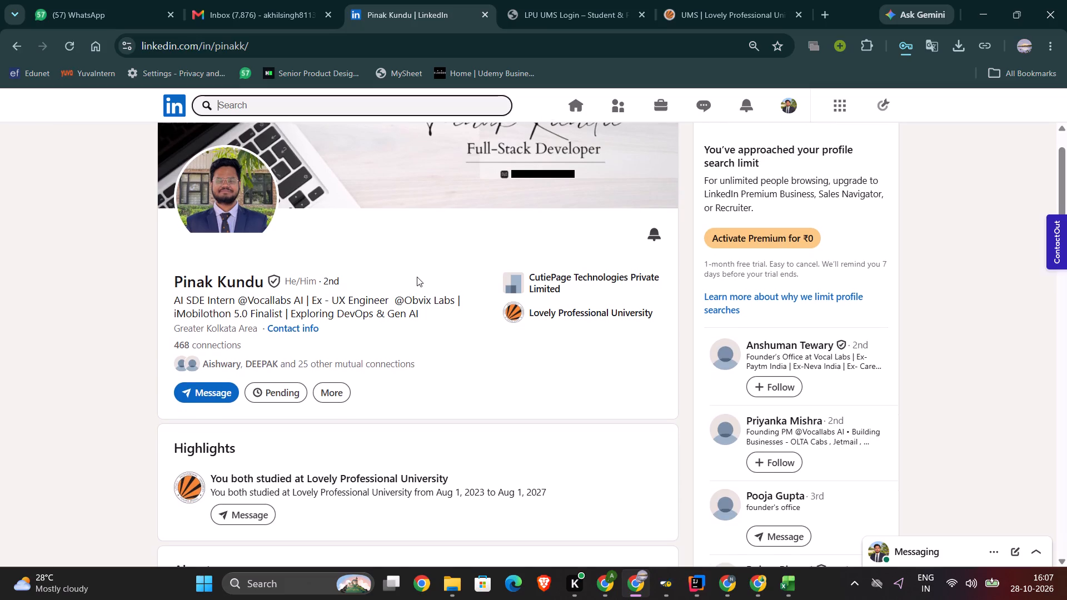
{"action": "scroll", "coordinate": [417, 277], "scroll_direction": "down", "scroll_amount": 4}
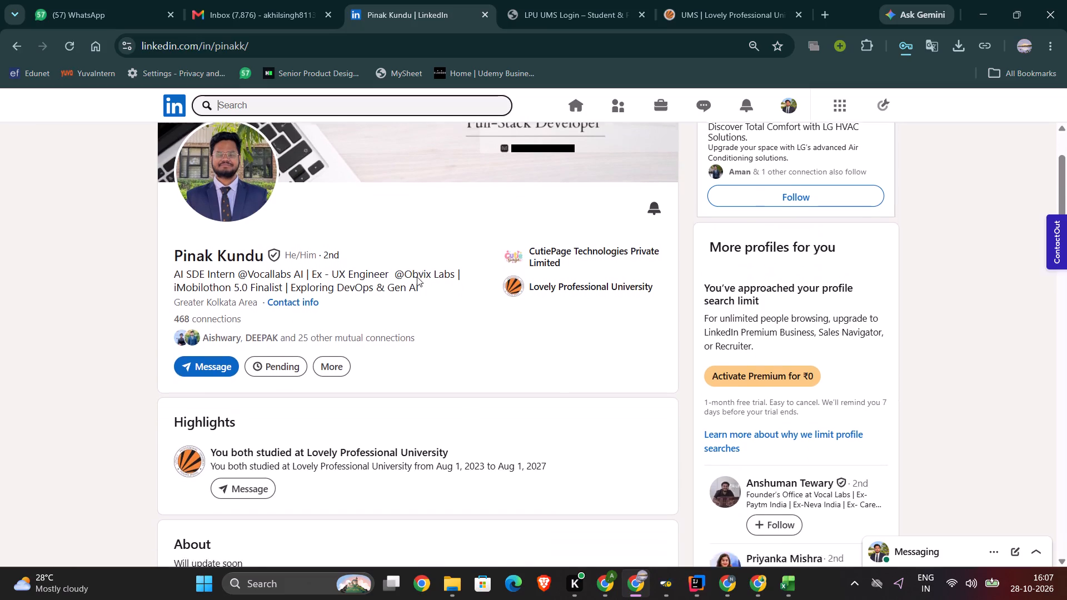
{"action": "scroll", "coordinate": [417, 277], "scroll_direction": "down", "scroll_amount": 5}
{"action": "scroll", "coordinate": [417, 277], "scroll_direction": "up", "scroll_amount": 1}
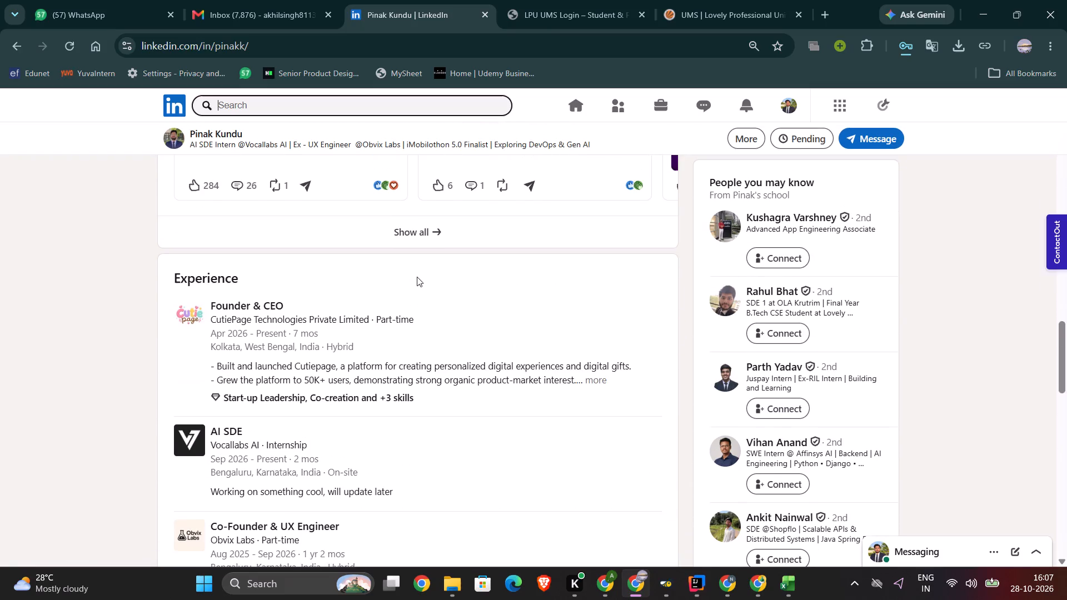
{"action": "scroll", "coordinate": [417, 277], "scroll_direction": "up", "scroll_amount": 4}
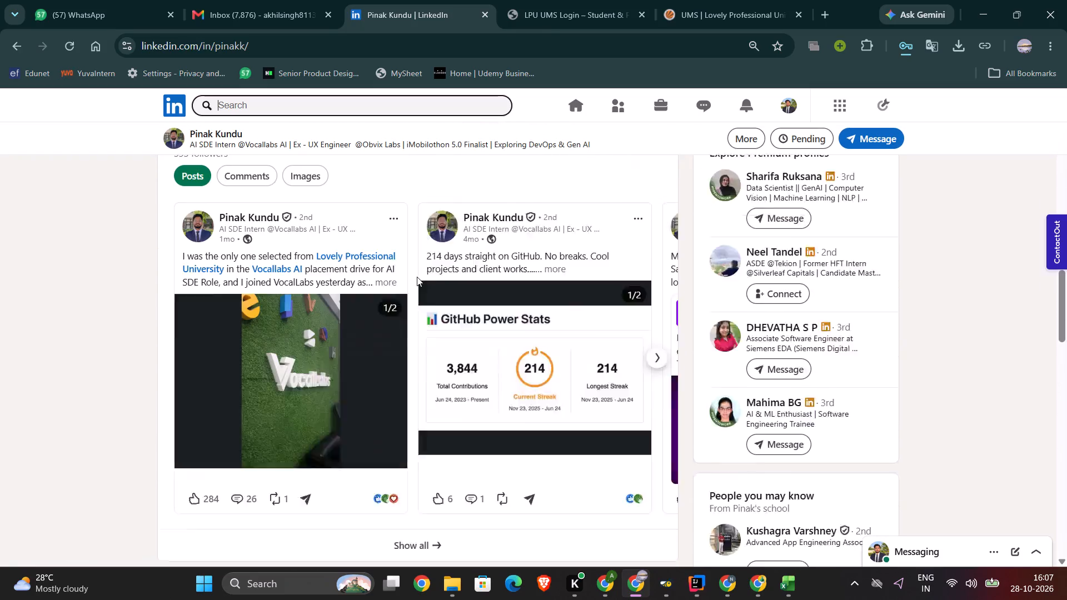
{"action": "scroll", "coordinate": [417, 277], "scroll_direction": "up", "scroll_amount": 7}
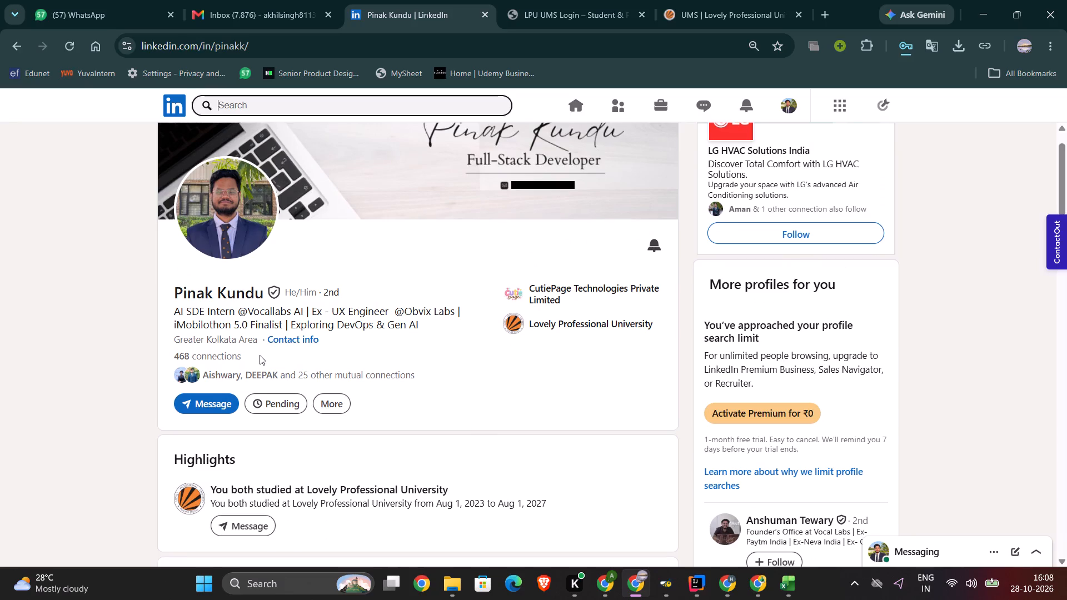
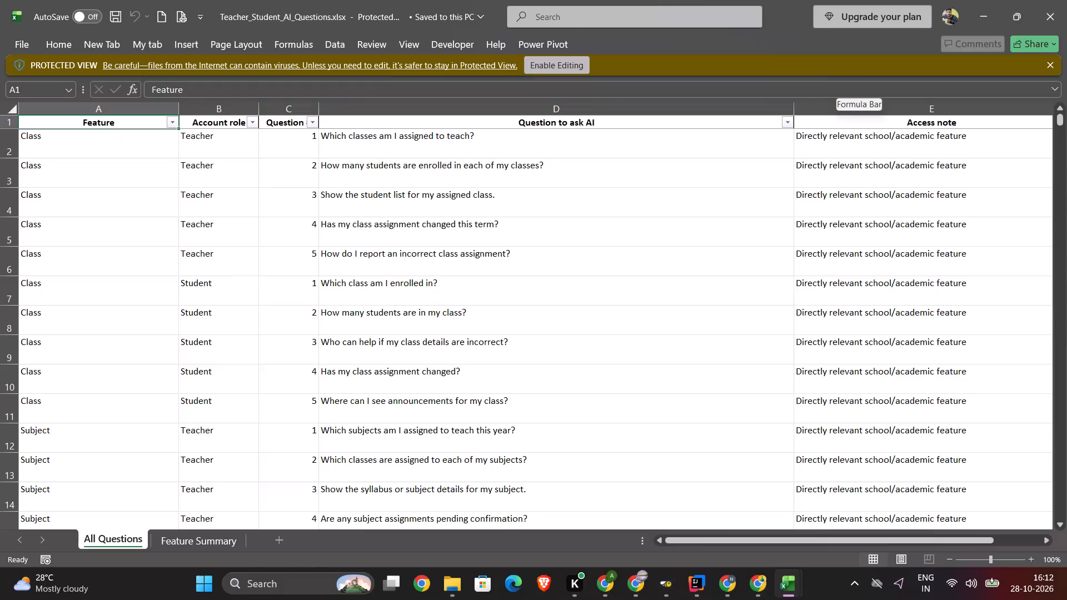
Enable editing for the protected workbook and filter the Account role column to show only Teacher rows.
{"action": "left_click", "coordinate": [250, 129]}
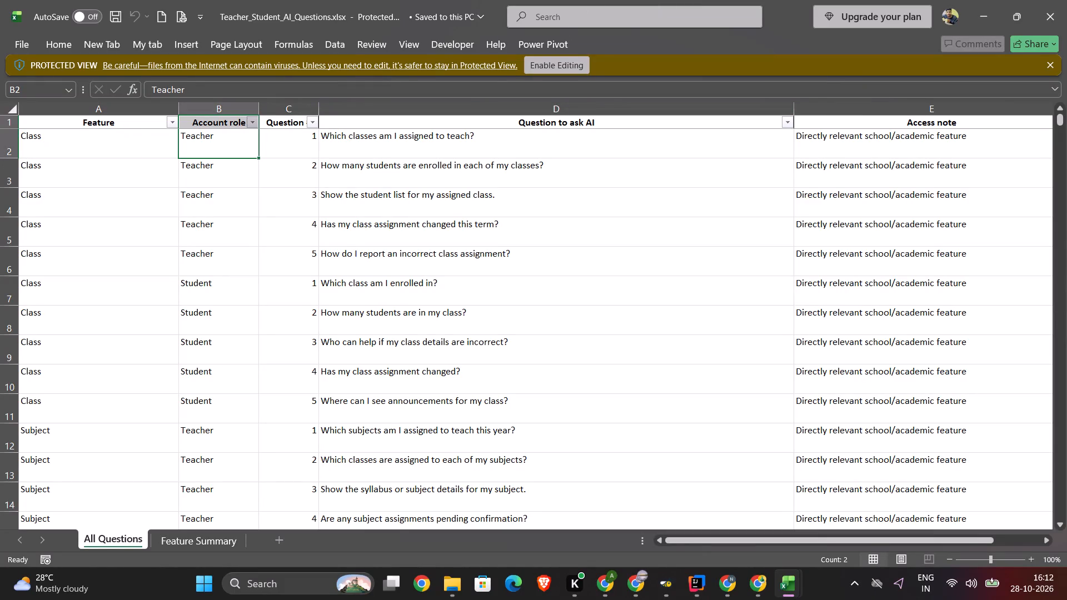
{"action": "left_click", "coordinate": [253, 122]}
{"action": "left_click", "coordinate": [253, 122]}
{"action": "left_click", "coordinate": [251, 122]}
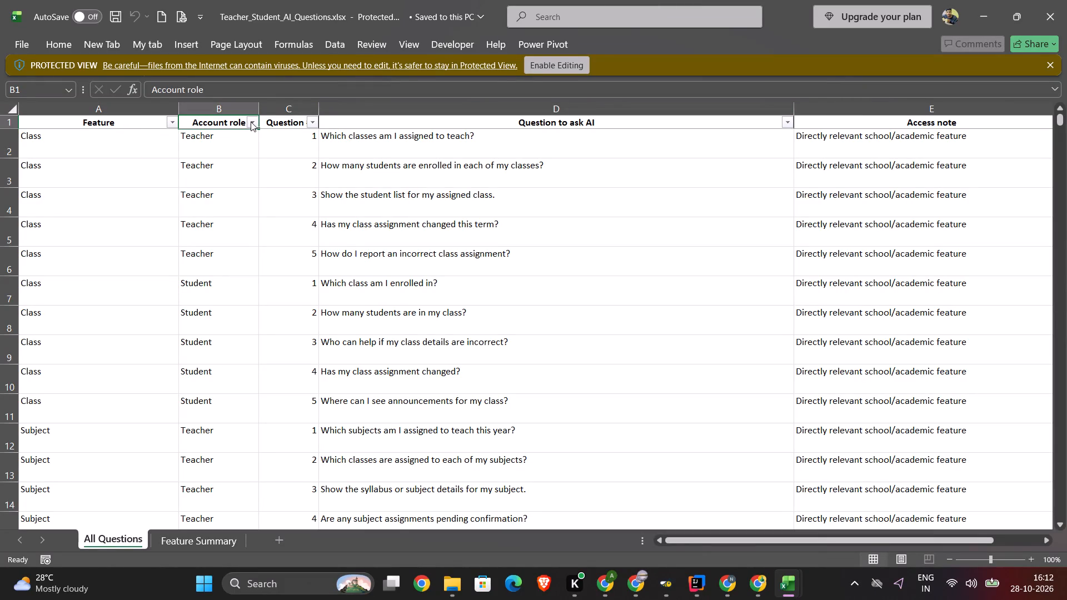
{"action": "left_click", "coordinate": [533, 67]}
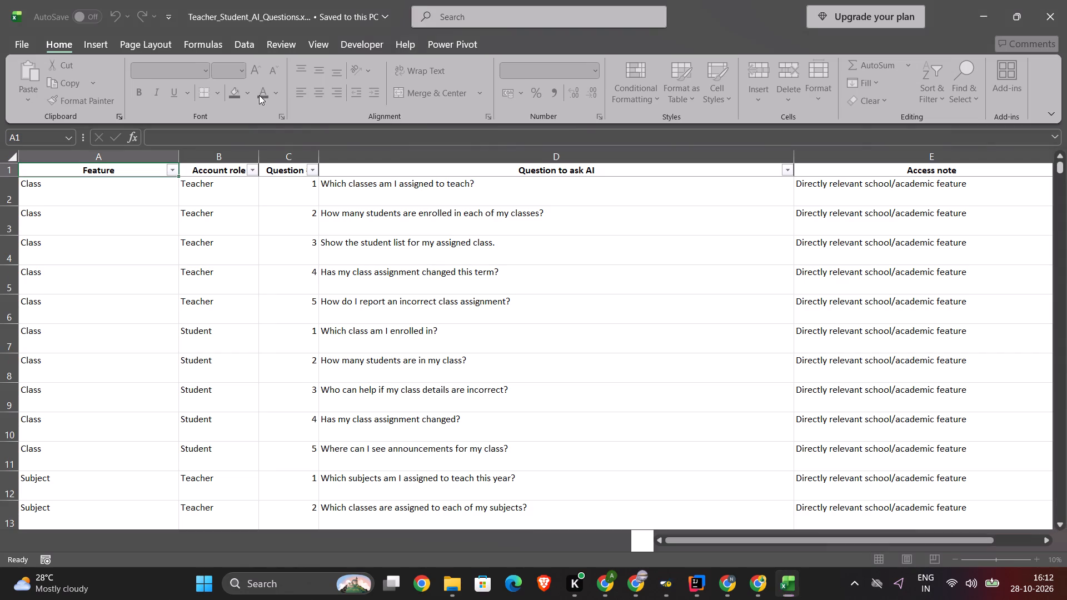
{"action": "left_click", "coordinate": [248, 171]}
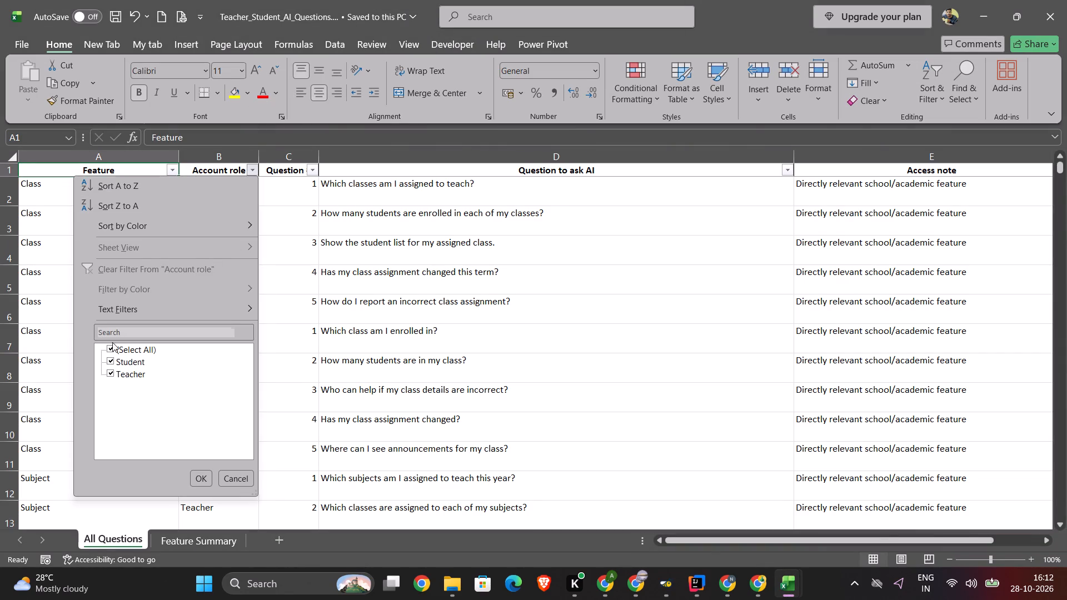
{"action": "left_click", "coordinate": [112, 361]}
{"action": "left_click", "coordinate": [197, 477]}
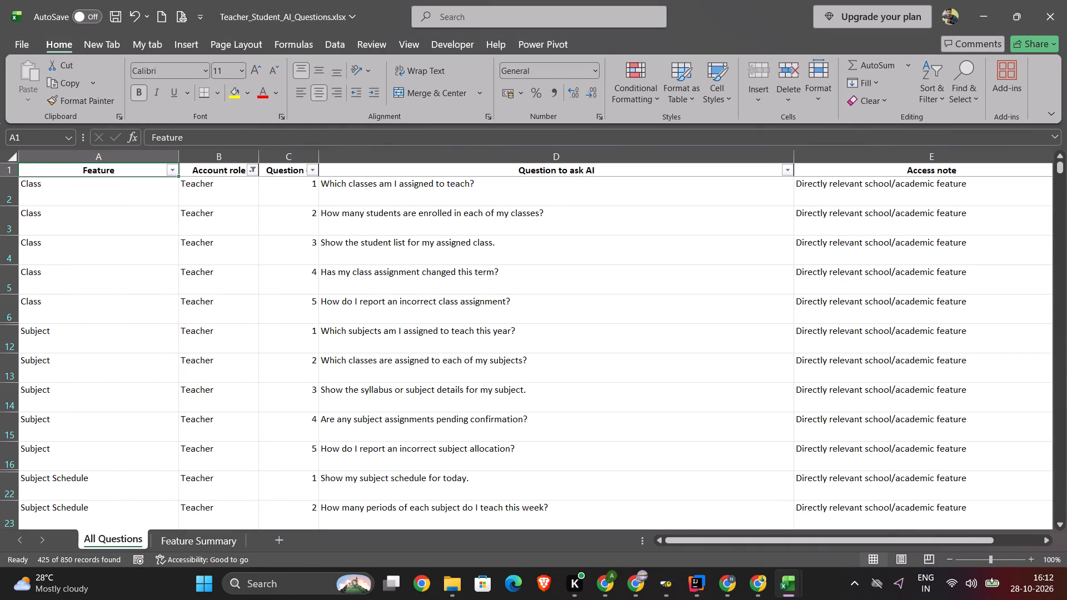
Check the Feature column's filter options and look through the Teacher questions for Subject Schedule, Lesson Plan and Teacher.
{"action": "left_click", "coordinate": [175, 170]}
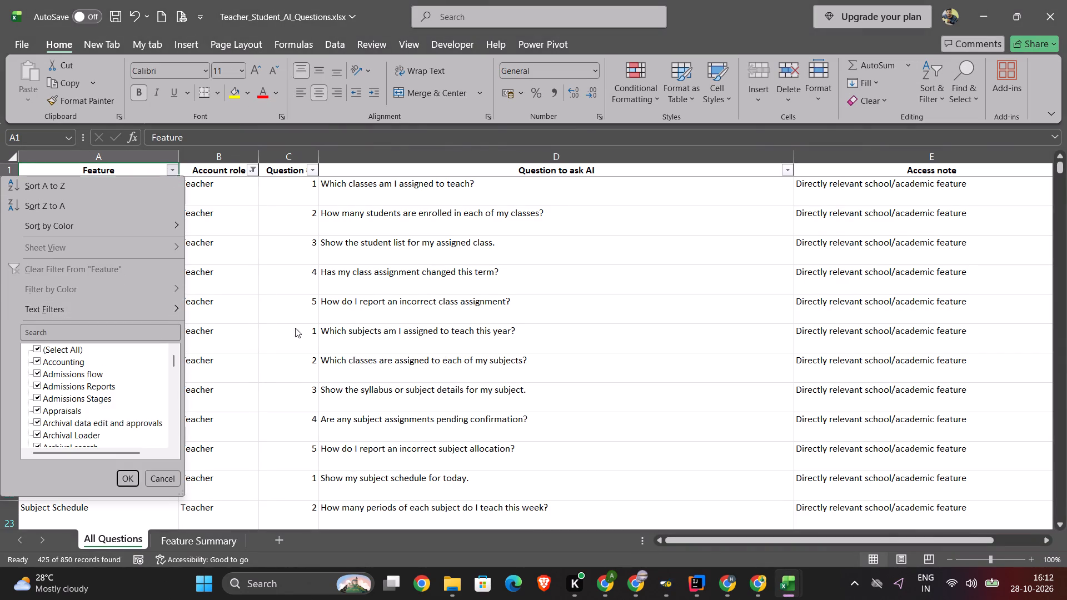
{"action": "left_click", "coordinate": [295, 328]}
{"action": "scroll", "coordinate": [69, 331], "scroll_direction": "down", "scroll_amount": 3}
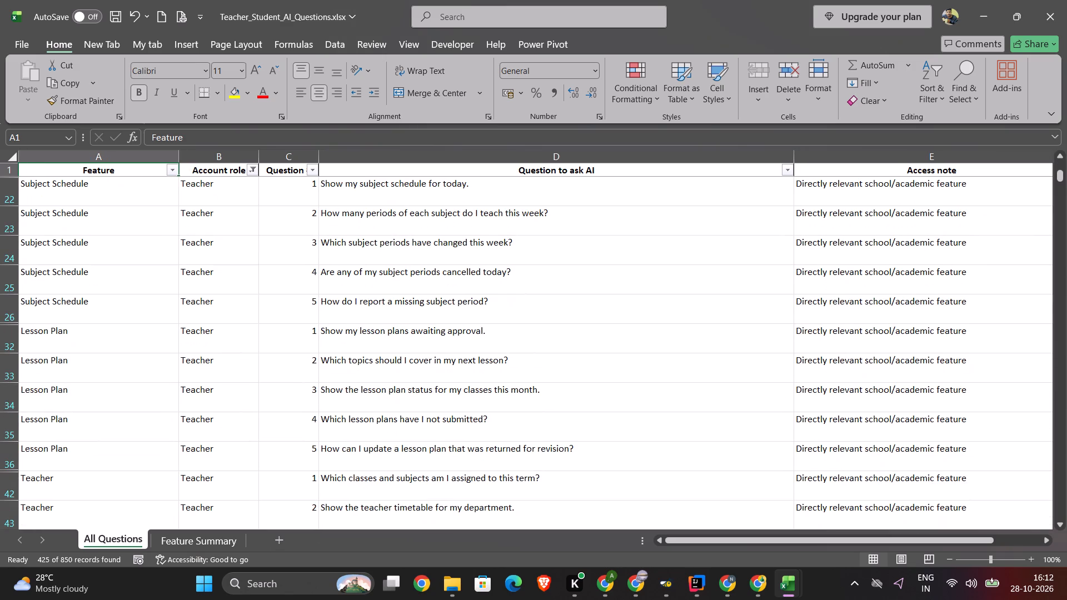
{"action": "scroll", "coordinate": [310, 327], "scroll_direction": "down", "scroll_amount": 1}
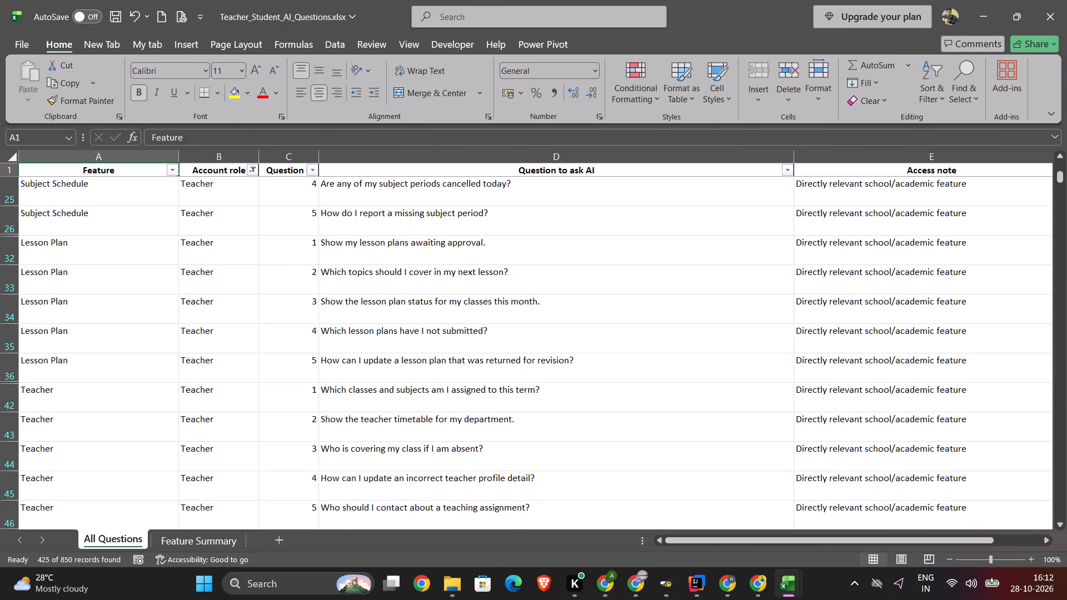
{"action": "scroll", "coordinate": [185, 272], "scroll_direction": "up", "scroll_amount": 1}
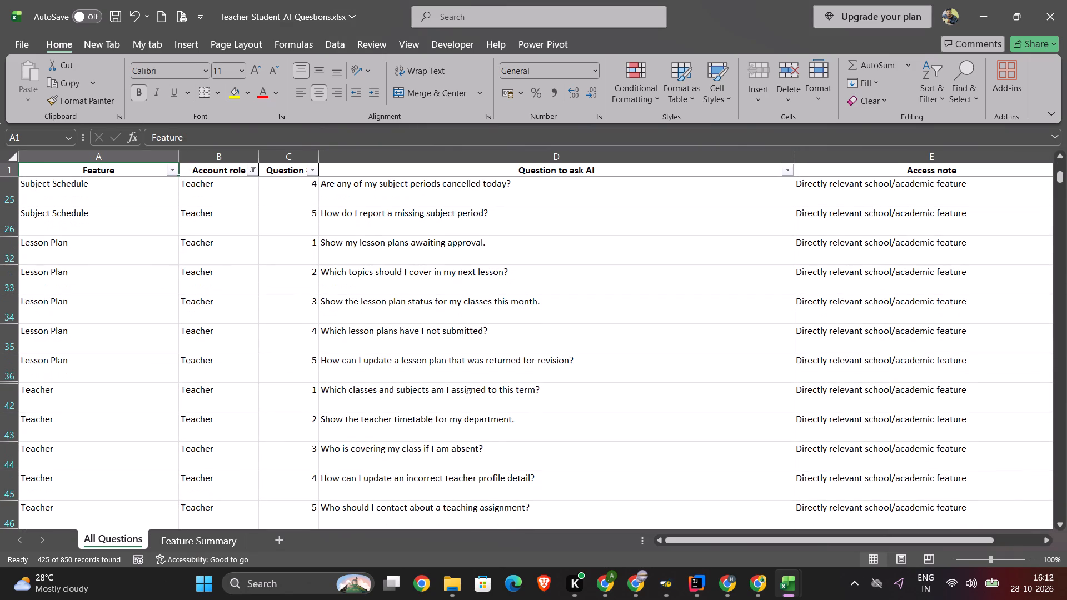
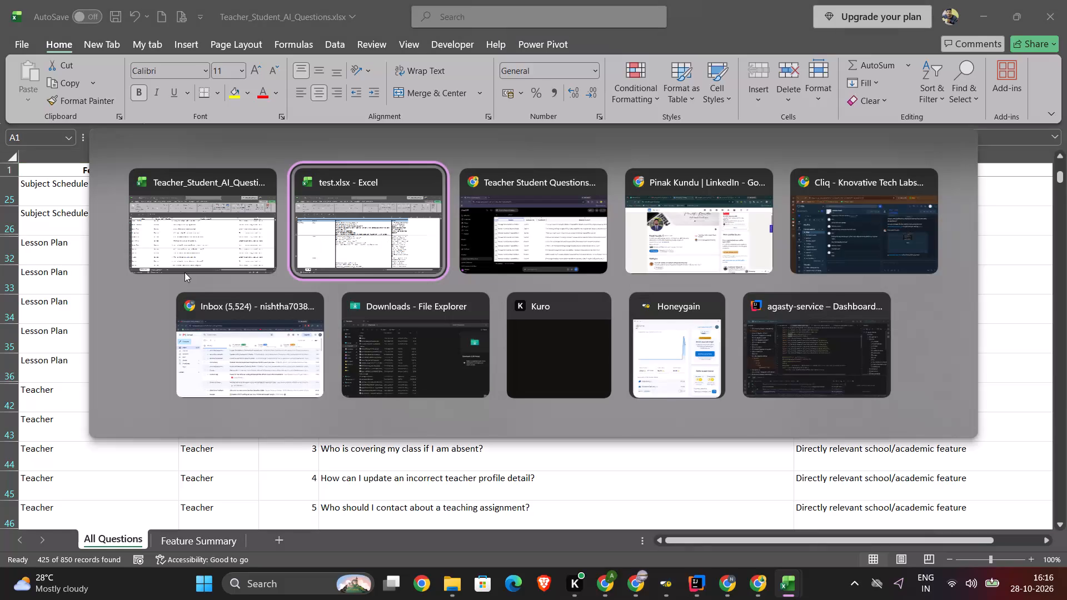
Switch to the Chrome work window and open the SLM TREE WORKING- Status spreadsheet.
{"action": "key", "text": "alt+Tab"}
{"action": "key", "text": "alt+Tab"}
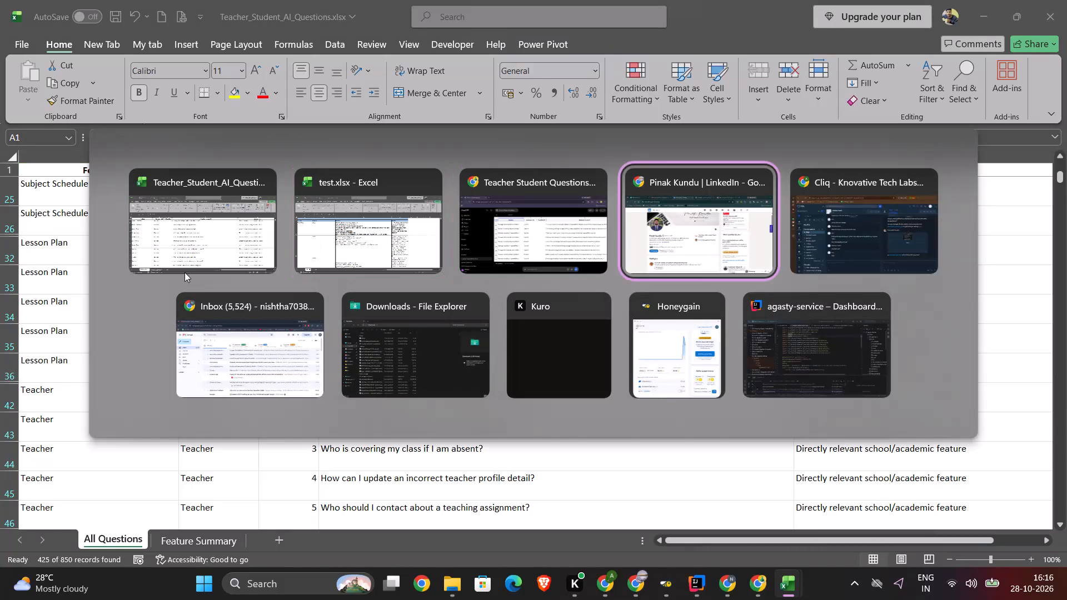
{"action": "key", "text": "alt+Tab"}
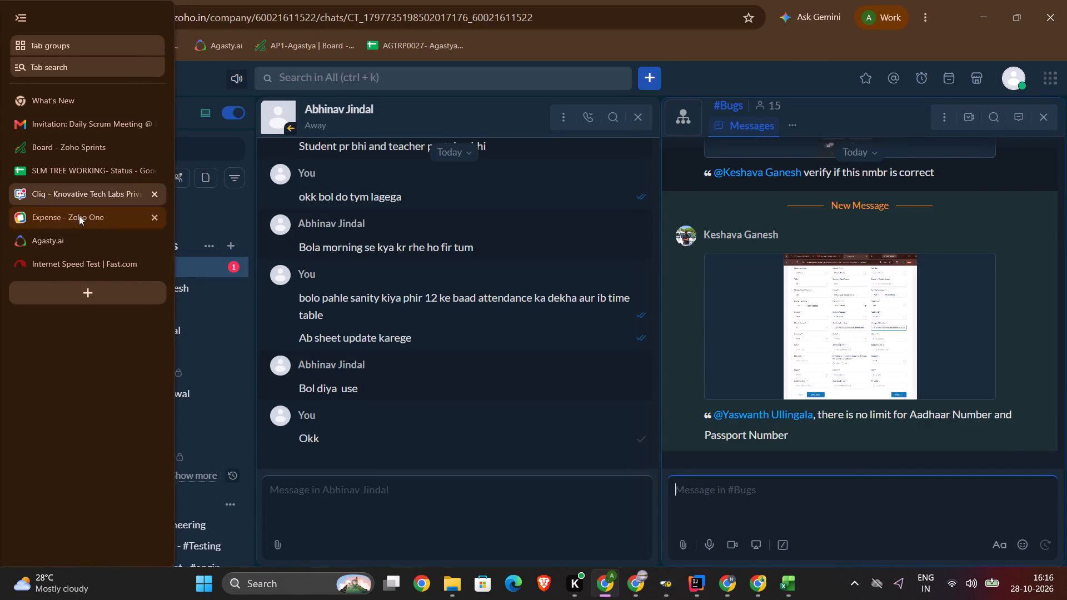
{"action": "left_click", "coordinate": [52, 188]}
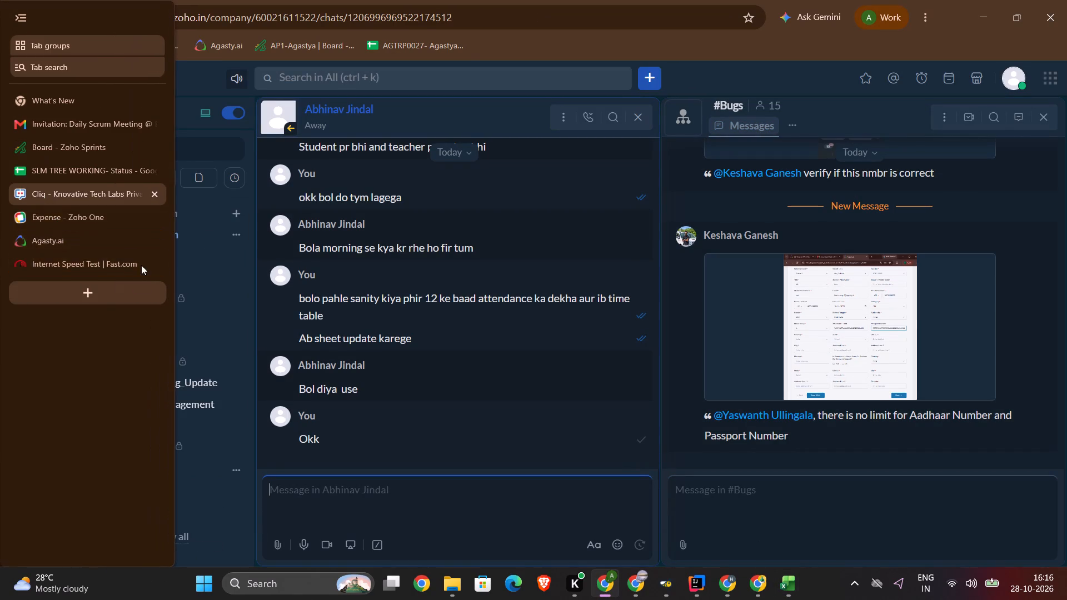
{"action": "left_click", "coordinate": [66, 230]}
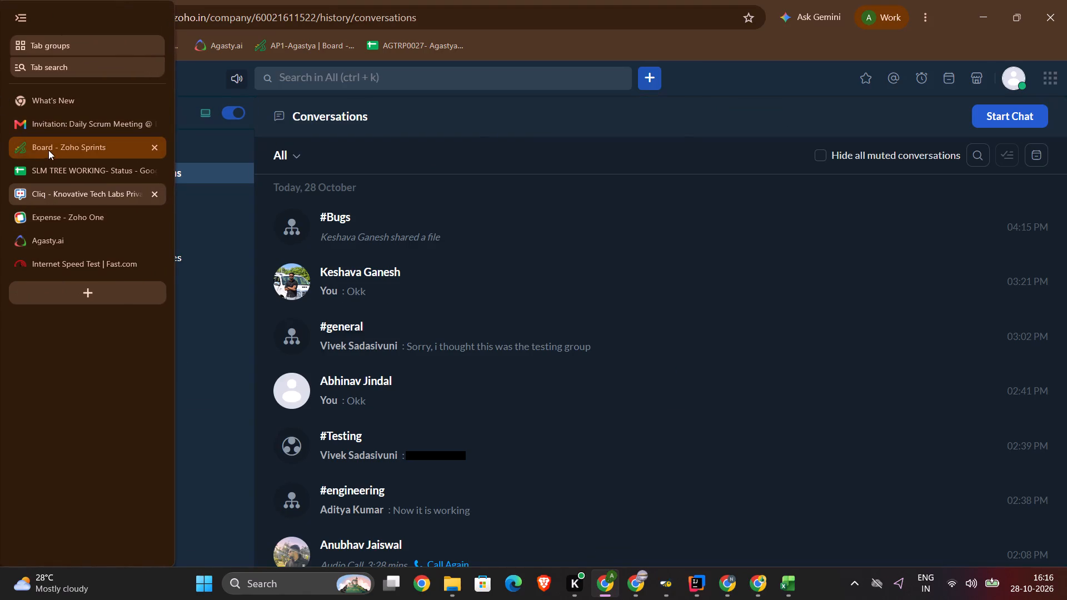
{"action": "left_click", "coordinate": [70, 169]}
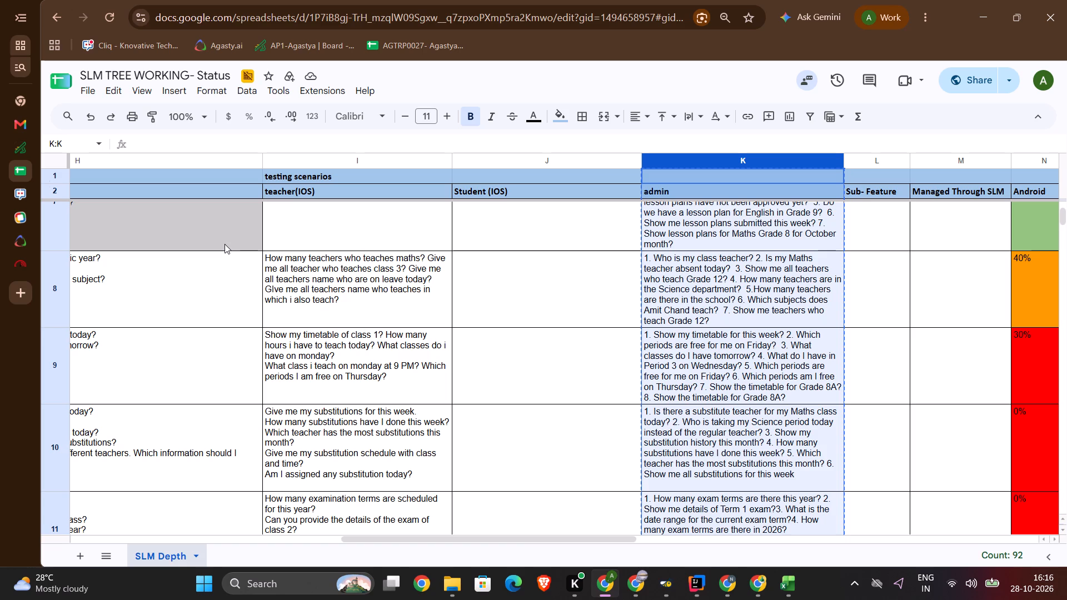
Look through the SLM Depth sheet's features, platform status notes, coverage columns and teacher, student and admin testing scenarios.
{"action": "scroll", "coordinate": [700, 183], "scroll_direction": "left", "scroll_amount": 1}
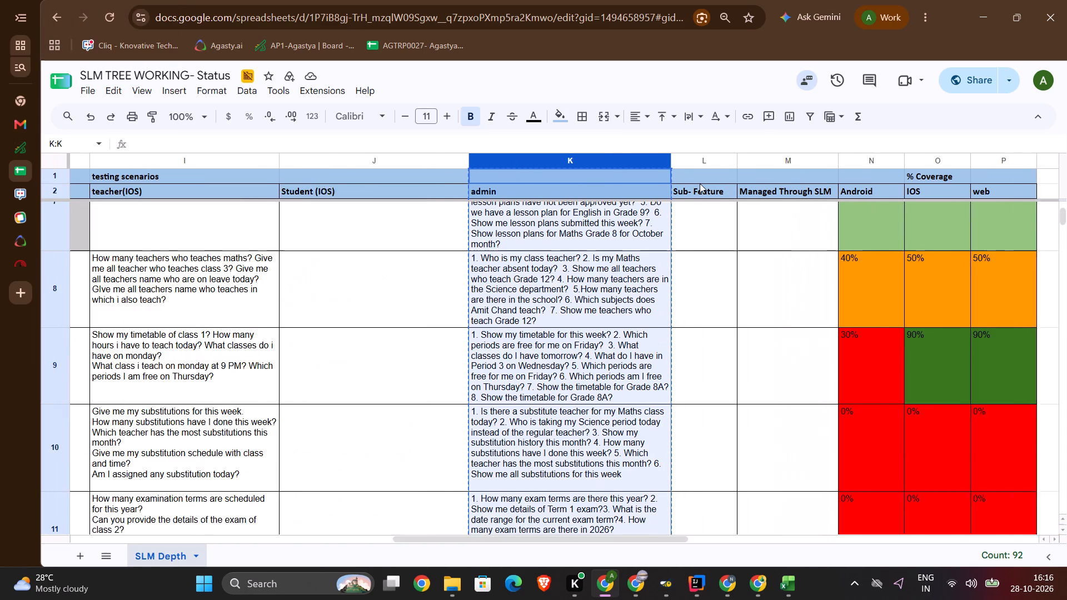
{"action": "scroll", "coordinate": [700, 183], "scroll_direction": "left", "scroll_amount": 1}
{"action": "scroll", "coordinate": [666, 169], "scroll_direction": "right", "scroll_amount": 1}
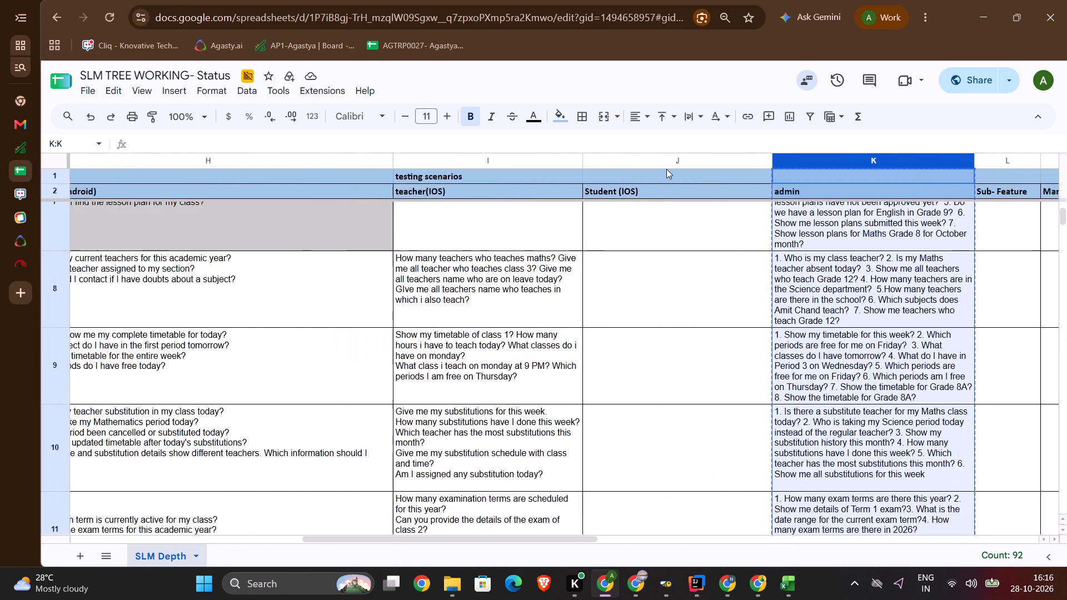
{"action": "scroll", "coordinate": [554, 297], "scroll_direction": "down", "scroll_amount": 6}
{"action": "scroll", "coordinate": [554, 297], "scroll_direction": "up", "scroll_amount": 4}
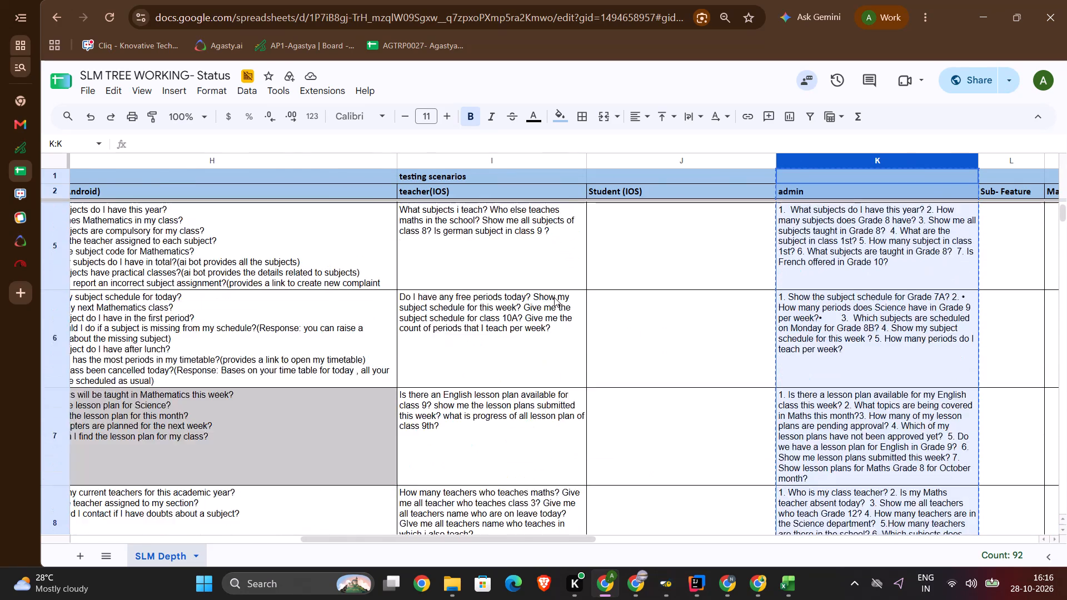
{"action": "scroll", "coordinate": [554, 297], "scroll_direction": "up", "scroll_amount": 7}
{"action": "scroll", "coordinate": [554, 297], "scroll_direction": "down", "scroll_amount": 7}
{"action": "left_click", "coordinate": [497, 352]}
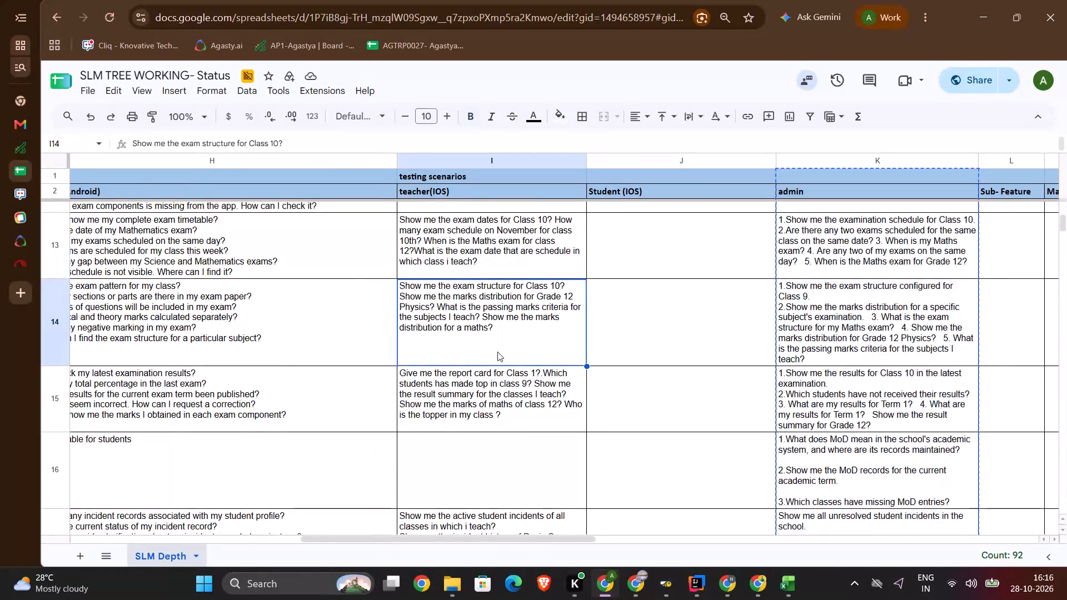
{"action": "scroll", "coordinate": [497, 352], "scroll_direction": "down", "scroll_amount": 2}
{"action": "scroll", "coordinate": [497, 352], "scroll_direction": "left", "scroll_amount": 1}
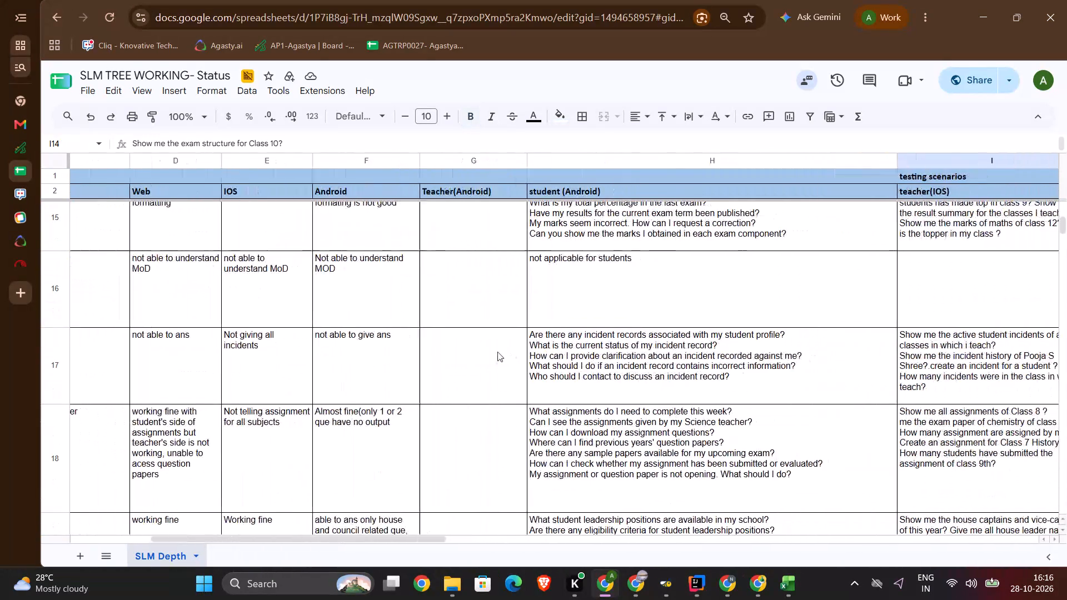
{"action": "scroll", "coordinate": [497, 352], "scroll_direction": "left", "scroll_amount": 1}
{"action": "scroll", "coordinate": [497, 352], "scroll_direction": "down", "scroll_amount": 1}
{"action": "scroll", "coordinate": [497, 352], "scroll_direction": "left", "scroll_amount": 3}
{"action": "scroll", "coordinate": [497, 352], "scroll_direction": "down", "scroll_amount": 2}
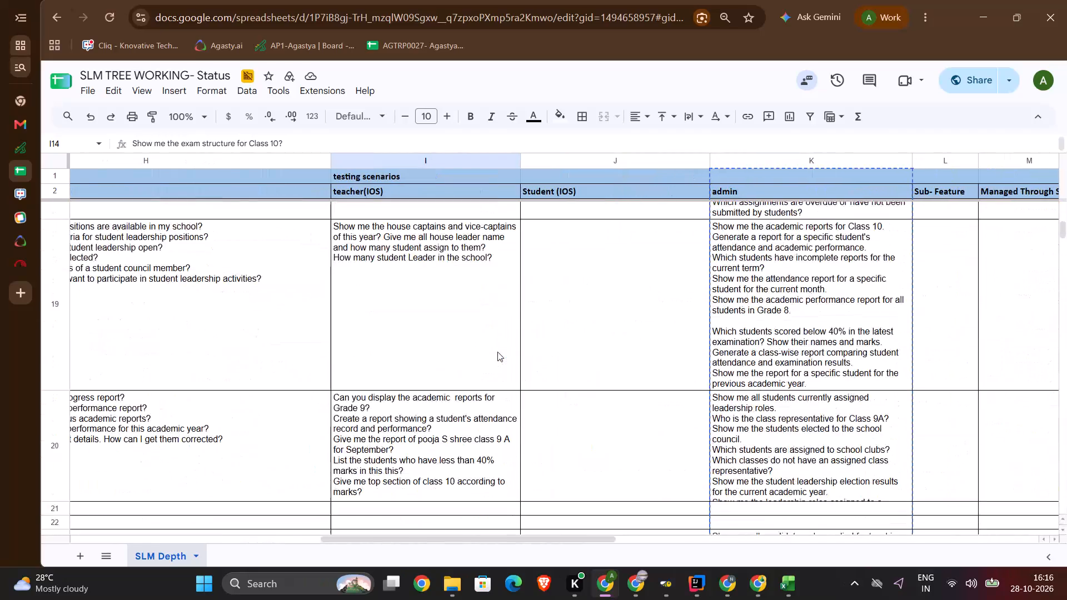
{"action": "scroll", "coordinate": [497, 352], "scroll_direction": "down", "scroll_amount": 2}
{"action": "scroll", "coordinate": [497, 352], "scroll_direction": "up", "scroll_amount": 1}
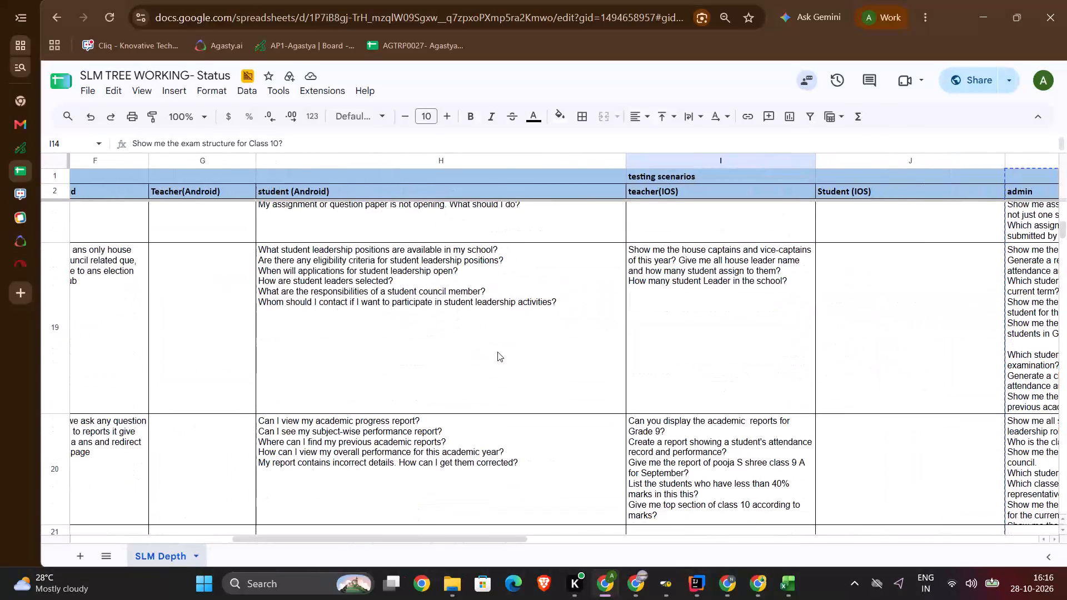
{"action": "scroll", "coordinate": [497, 352], "scroll_direction": "down", "scroll_amount": 3}
{"action": "scroll", "coordinate": [497, 352], "scroll_direction": "up", "scroll_amount": 2}
{"action": "scroll", "coordinate": [497, 352], "scroll_direction": "down", "scroll_amount": 1}
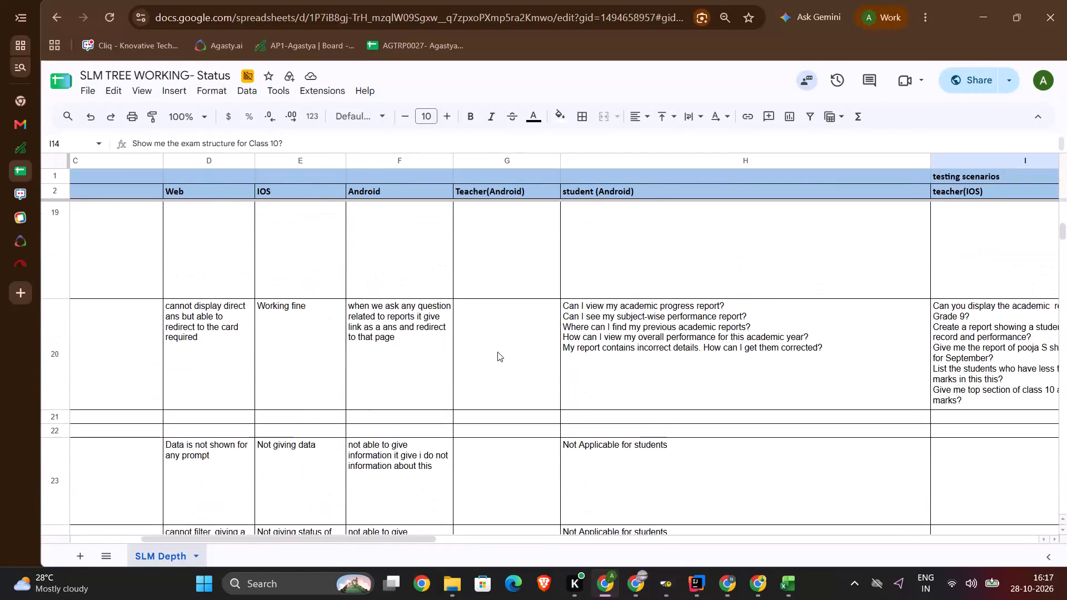
{"action": "scroll", "coordinate": [497, 352], "scroll_direction": "down", "scroll_amount": 1}
{"action": "scroll", "coordinate": [497, 352], "scroll_direction": "left", "scroll_amount": 2}
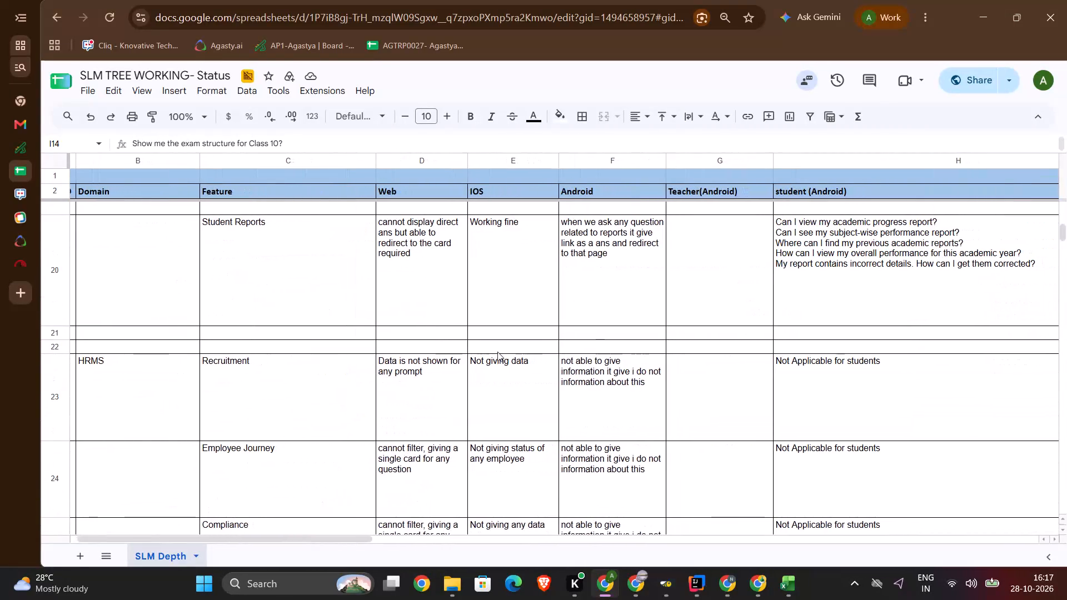
{"action": "scroll", "coordinate": [497, 352], "scroll_direction": "left", "scroll_amount": 1}
{"action": "scroll", "coordinate": [497, 352], "scroll_direction": "right", "scroll_amount": 6}
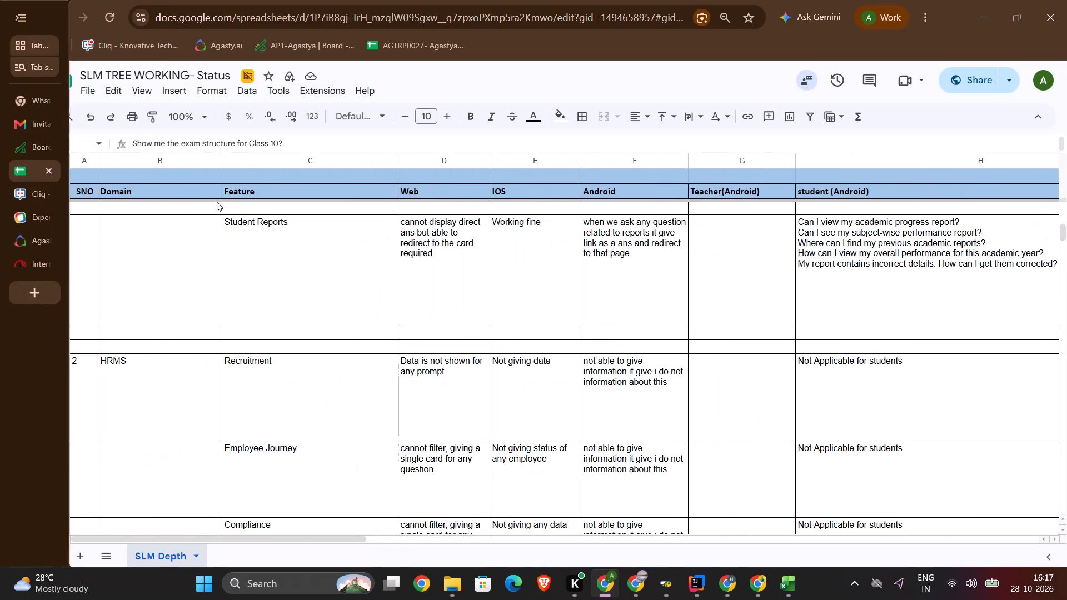
{"action": "scroll", "coordinate": [294, 336], "scroll_direction": "up", "scroll_amount": 12}
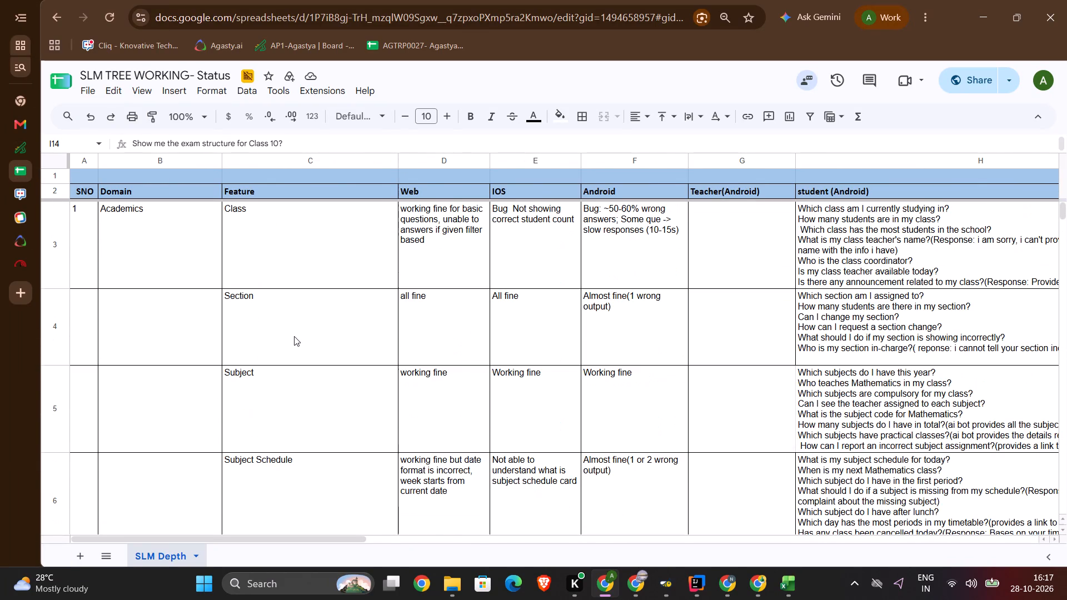
{"action": "scroll", "coordinate": [294, 336], "scroll_direction": "up", "scroll_amount": 7}
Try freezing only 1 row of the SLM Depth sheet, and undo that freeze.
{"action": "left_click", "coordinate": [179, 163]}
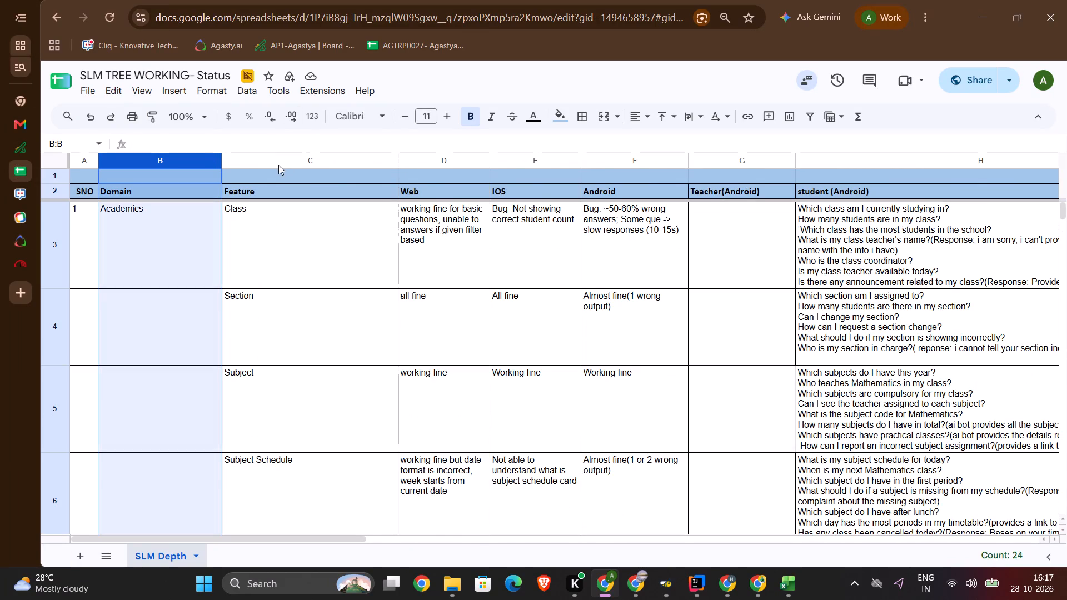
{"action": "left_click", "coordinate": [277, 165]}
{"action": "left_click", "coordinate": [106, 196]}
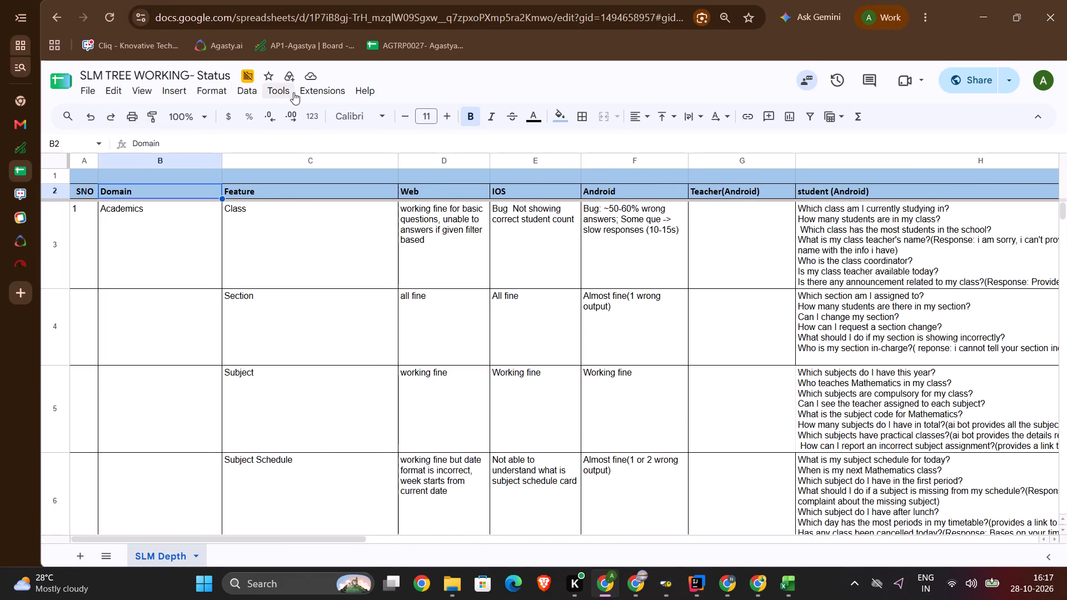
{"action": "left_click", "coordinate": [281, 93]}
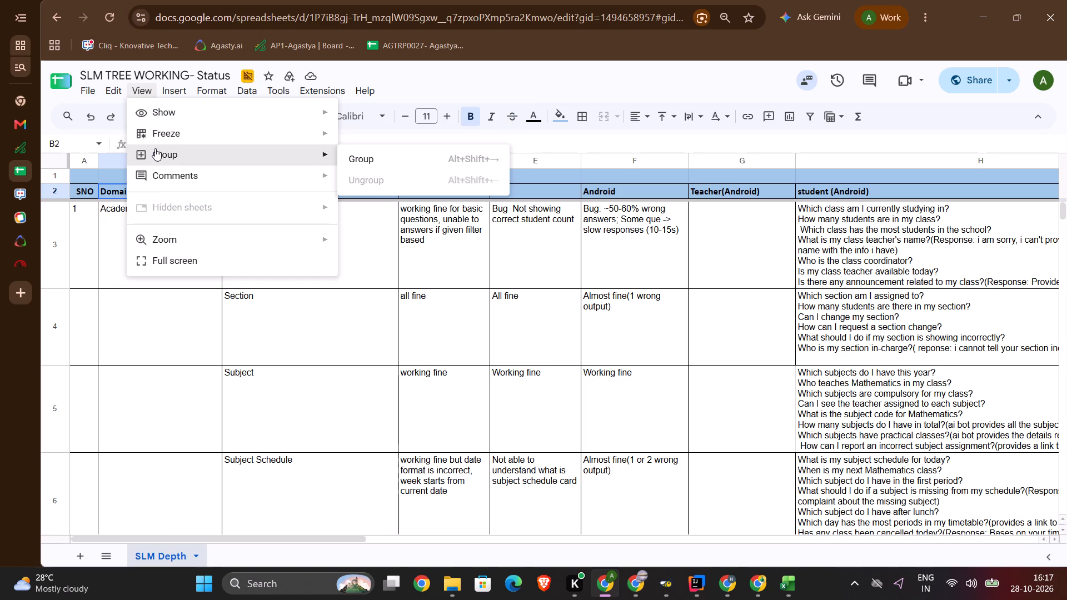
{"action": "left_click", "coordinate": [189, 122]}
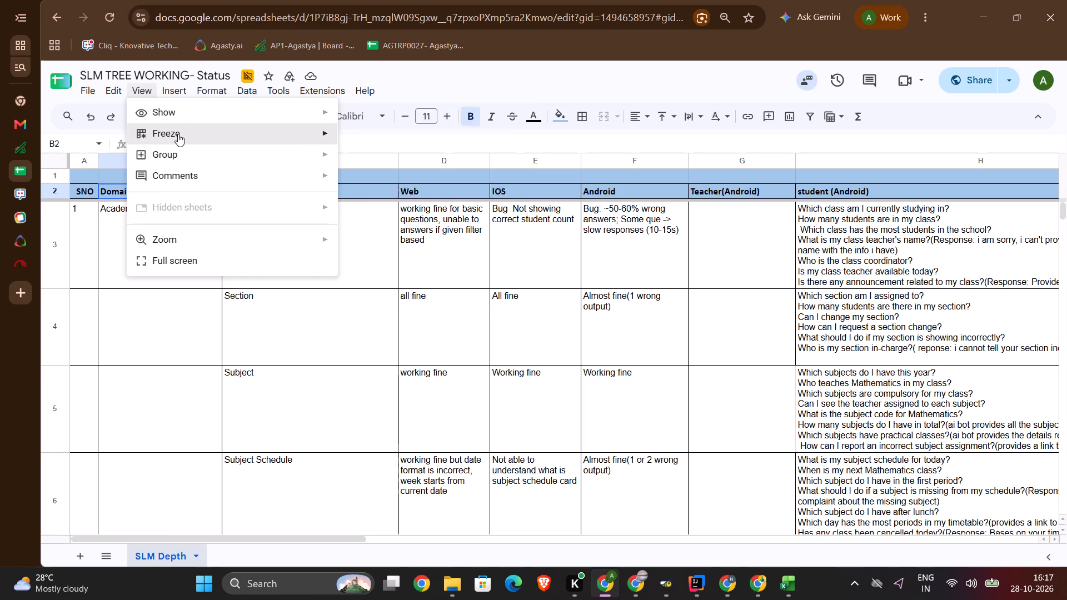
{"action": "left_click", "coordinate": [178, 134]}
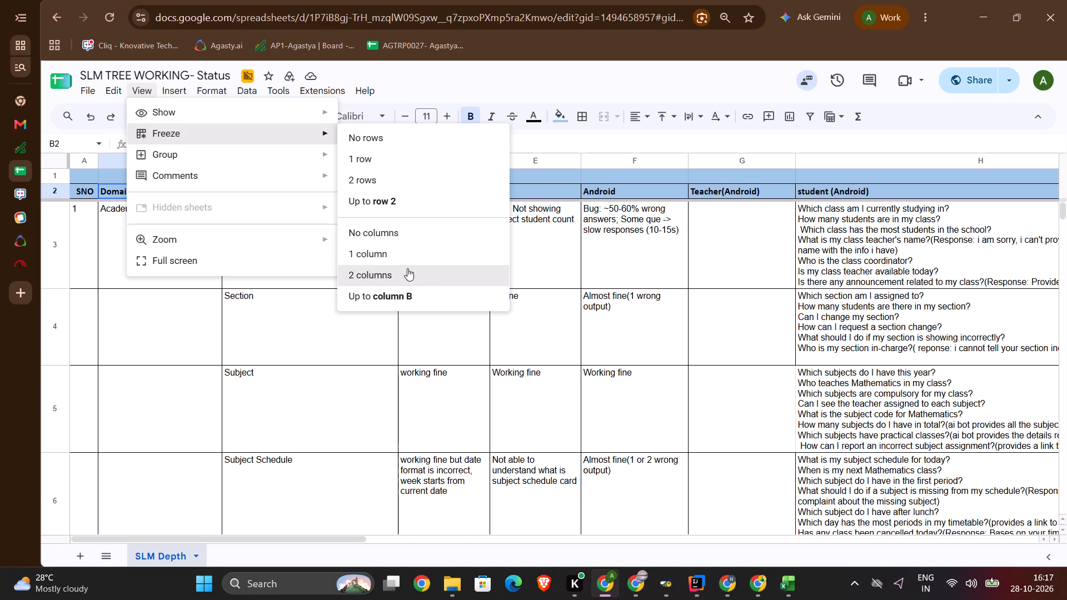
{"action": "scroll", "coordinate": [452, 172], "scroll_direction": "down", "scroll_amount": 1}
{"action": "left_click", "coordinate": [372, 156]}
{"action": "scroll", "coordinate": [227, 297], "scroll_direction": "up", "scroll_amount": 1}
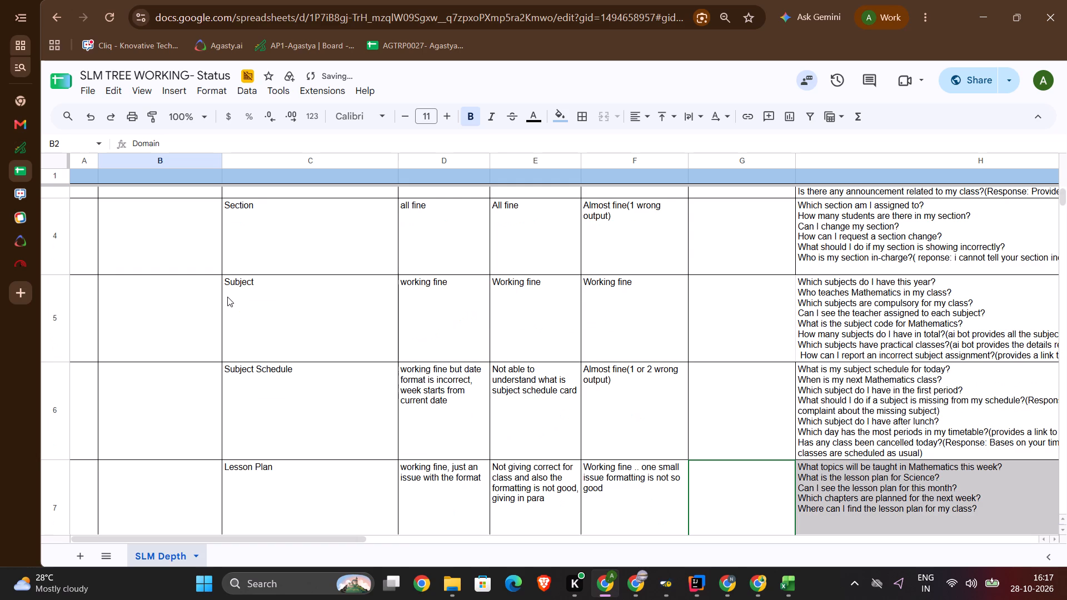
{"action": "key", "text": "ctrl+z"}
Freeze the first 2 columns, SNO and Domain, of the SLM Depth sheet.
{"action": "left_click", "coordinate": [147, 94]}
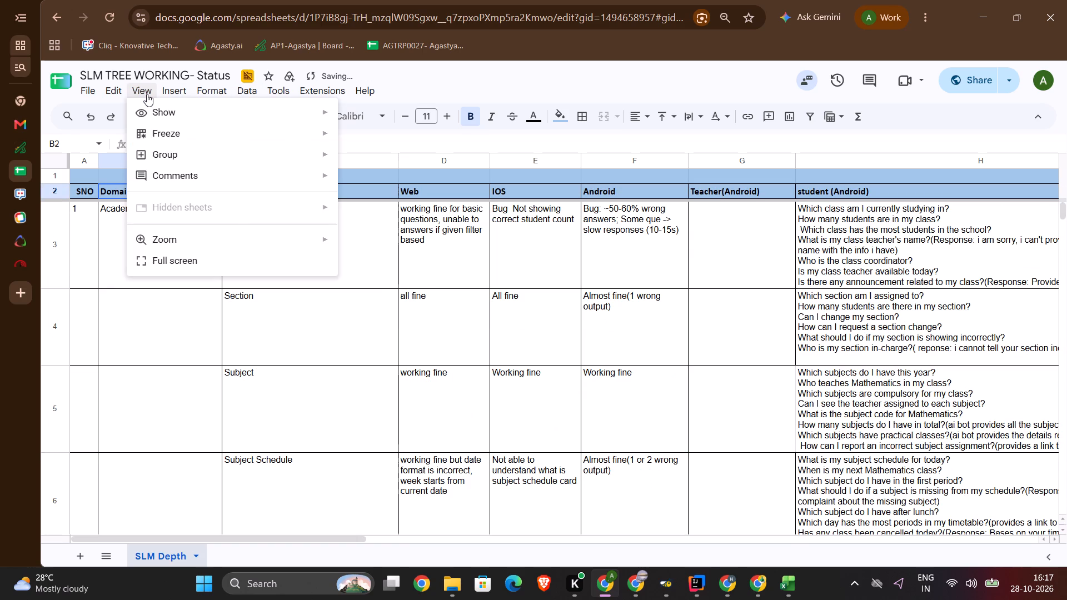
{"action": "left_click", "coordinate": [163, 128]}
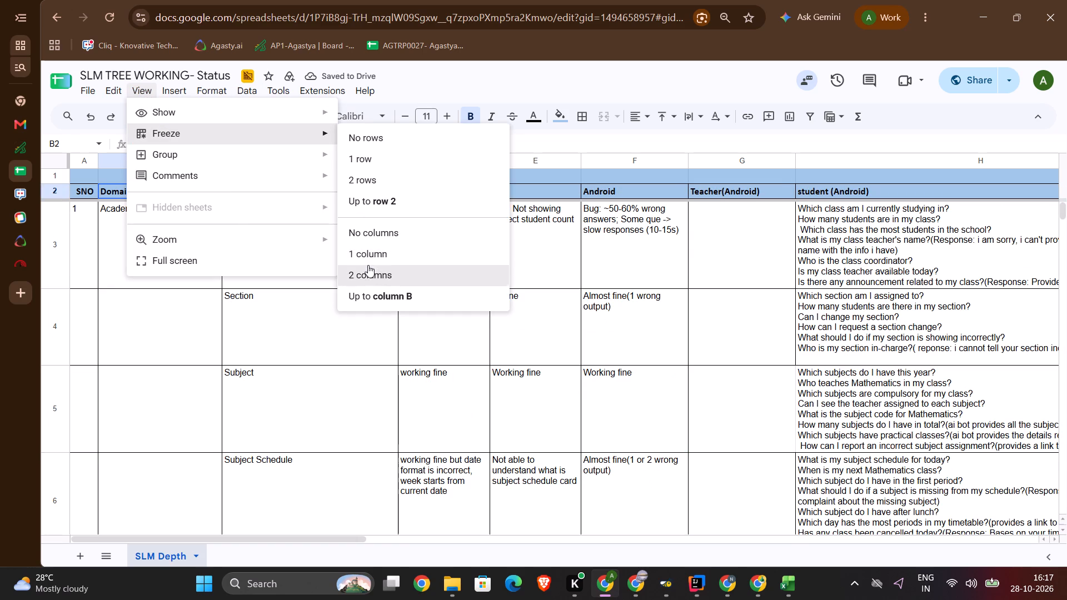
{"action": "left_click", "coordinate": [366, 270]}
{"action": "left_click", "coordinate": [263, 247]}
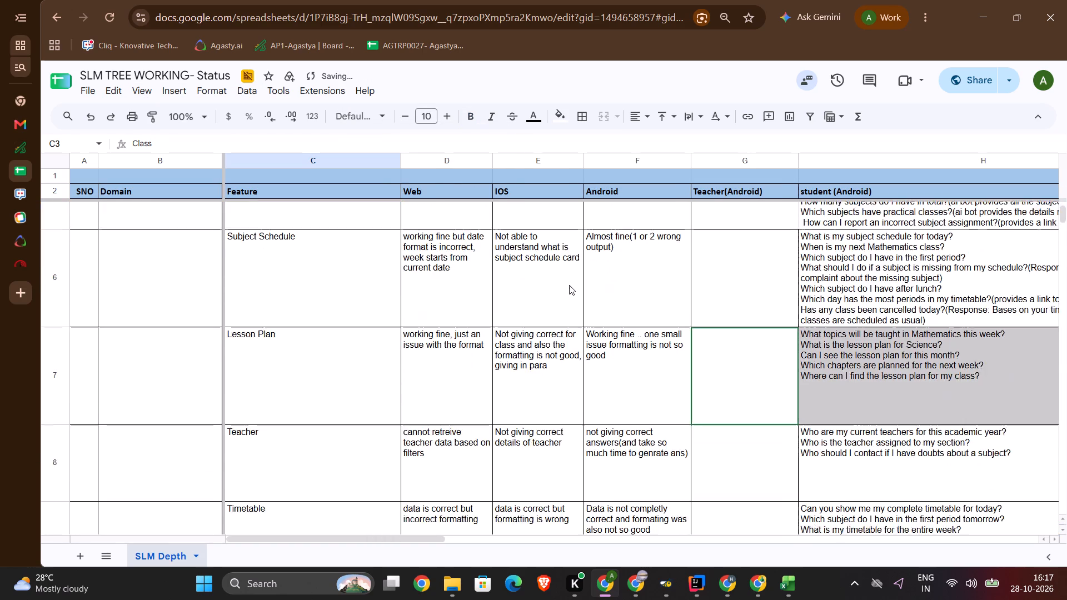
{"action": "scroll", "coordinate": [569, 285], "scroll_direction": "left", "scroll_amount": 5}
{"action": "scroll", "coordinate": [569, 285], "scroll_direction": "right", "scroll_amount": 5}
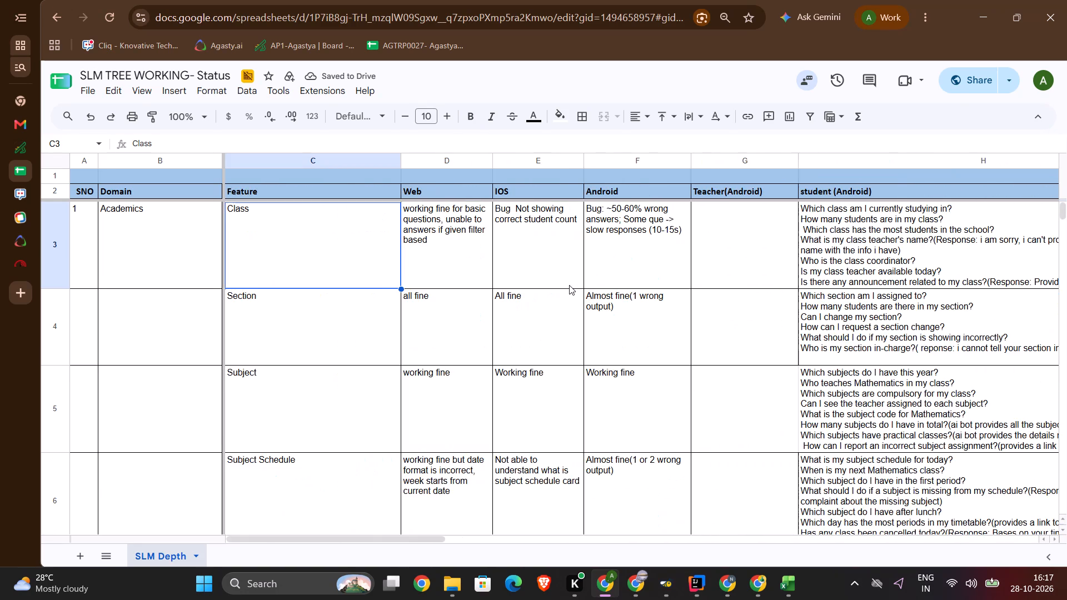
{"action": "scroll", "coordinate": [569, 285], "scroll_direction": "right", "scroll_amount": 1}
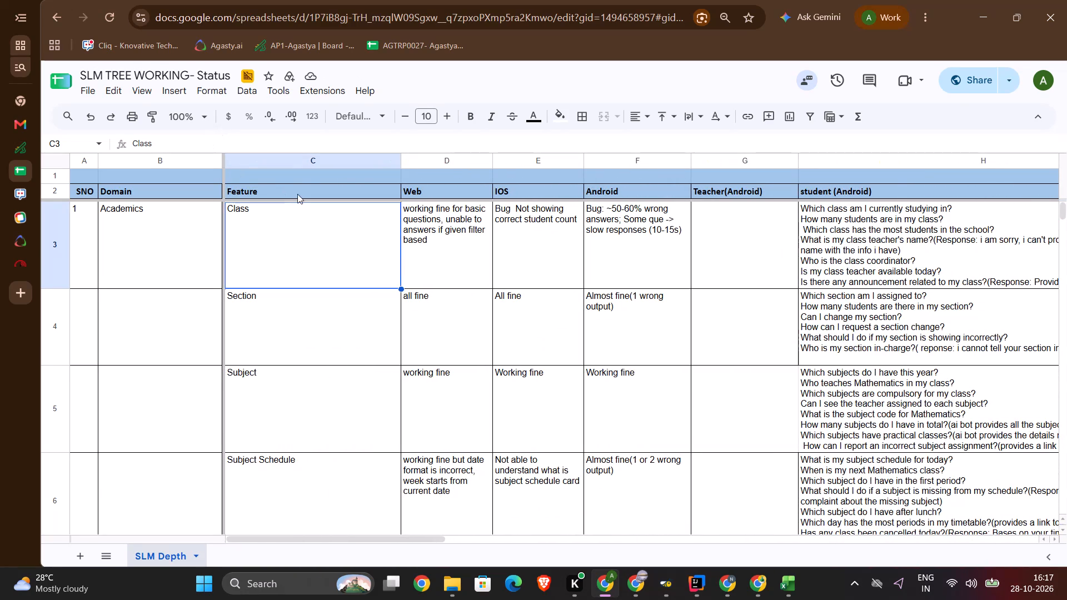
Set the SLM Depth sheet's column freeze to 1 column, covering only SNO.
{"action": "left_click", "coordinate": [301, 174]}
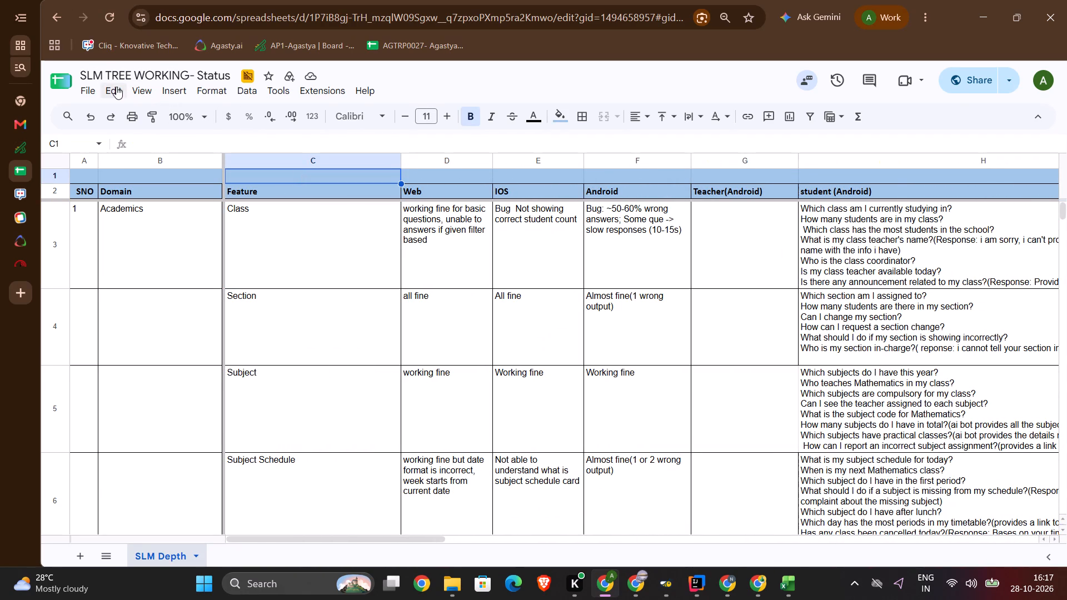
{"action": "left_click", "coordinate": [137, 88]}
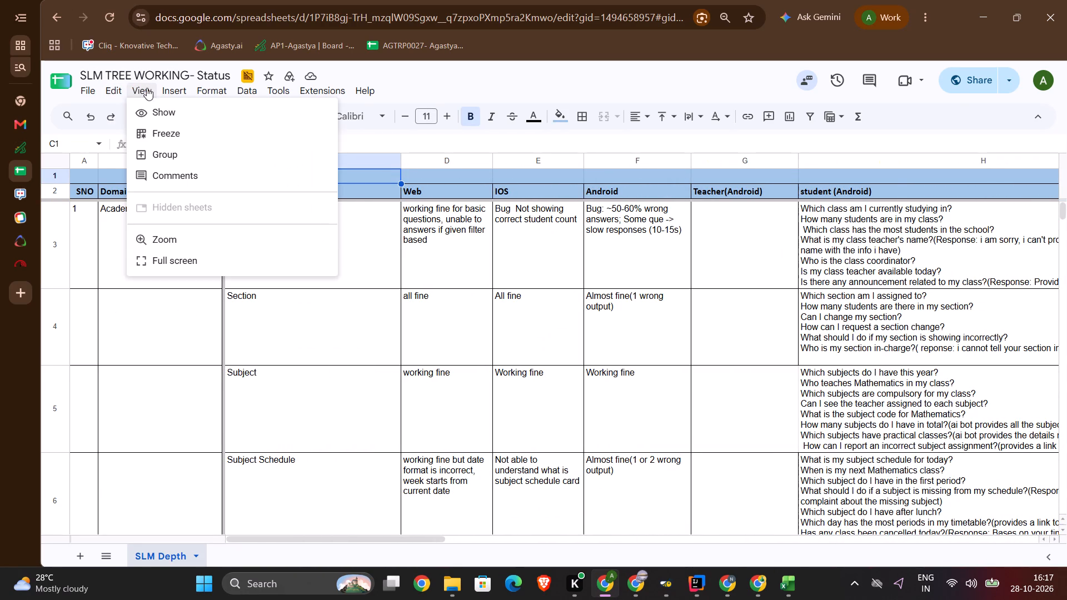
{"action": "left_click", "coordinate": [163, 129]}
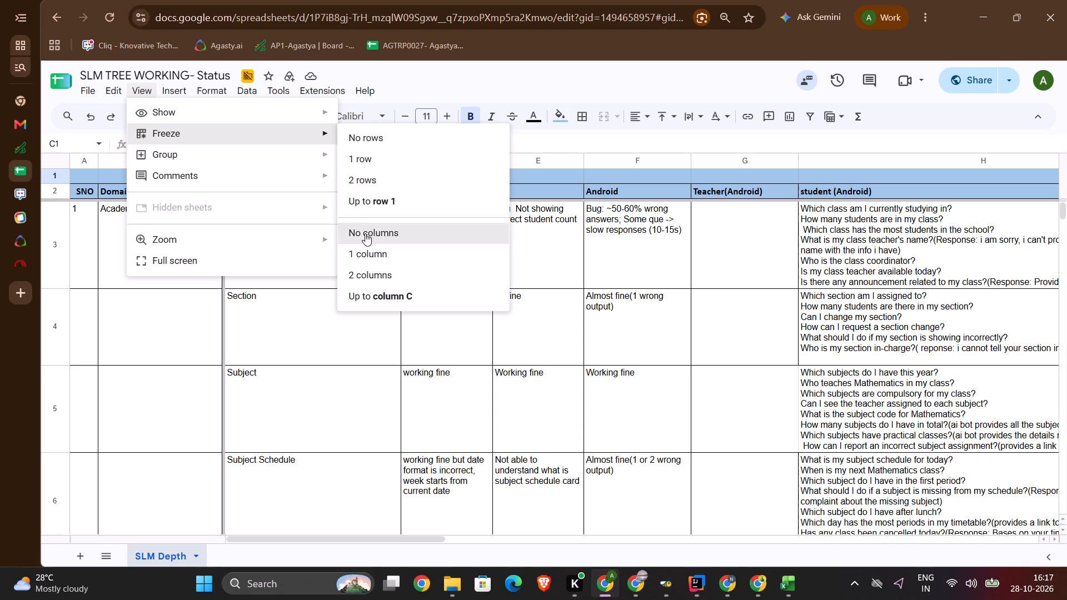
{"action": "left_click", "coordinate": [362, 249]}
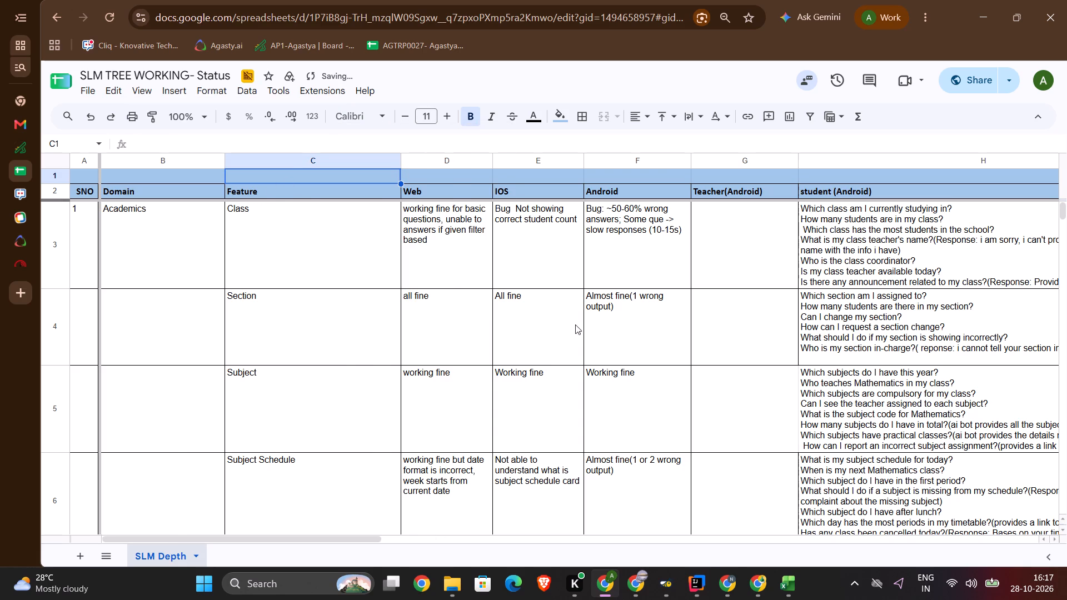
{"action": "scroll", "coordinate": [575, 324], "scroll_direction": "right", "scroll_amount": 1}
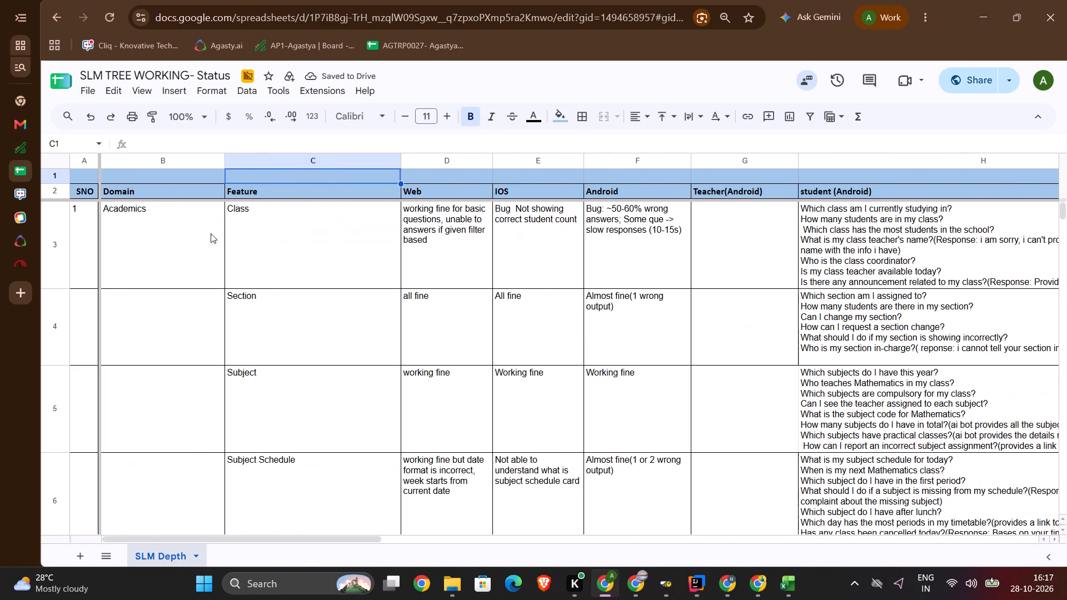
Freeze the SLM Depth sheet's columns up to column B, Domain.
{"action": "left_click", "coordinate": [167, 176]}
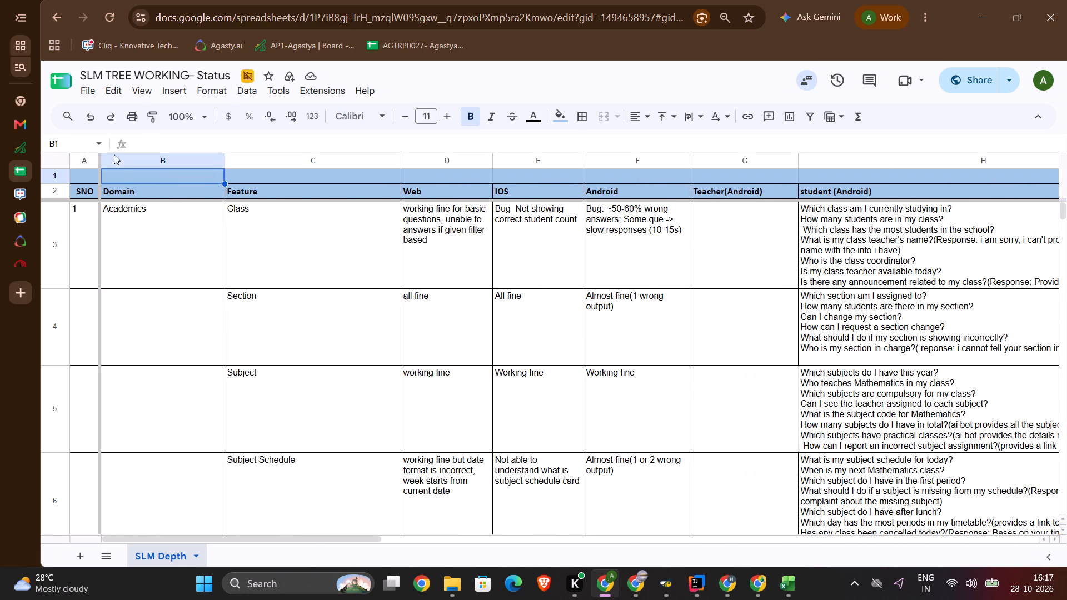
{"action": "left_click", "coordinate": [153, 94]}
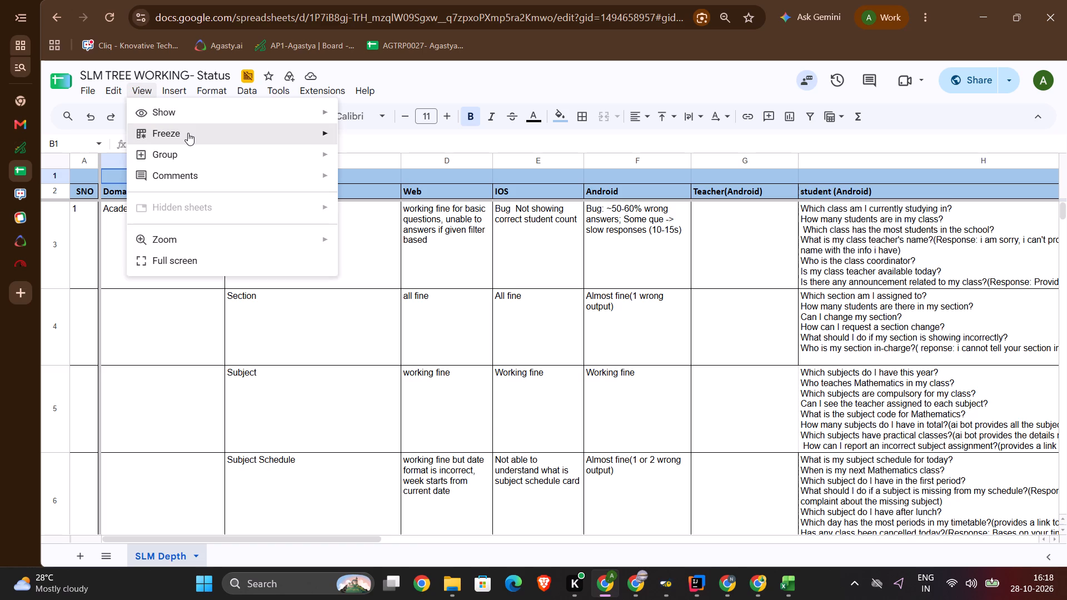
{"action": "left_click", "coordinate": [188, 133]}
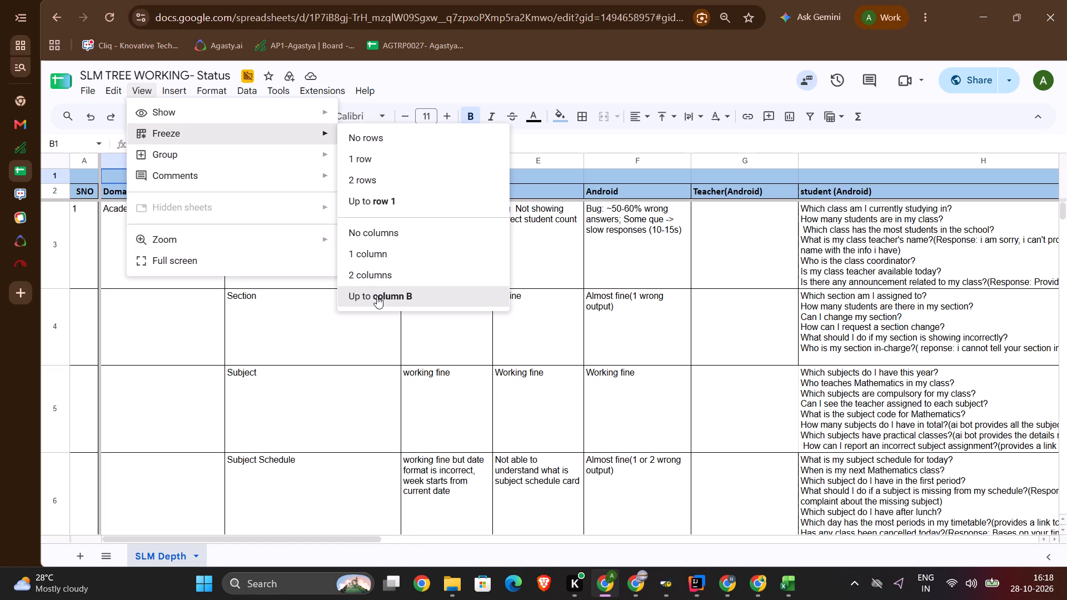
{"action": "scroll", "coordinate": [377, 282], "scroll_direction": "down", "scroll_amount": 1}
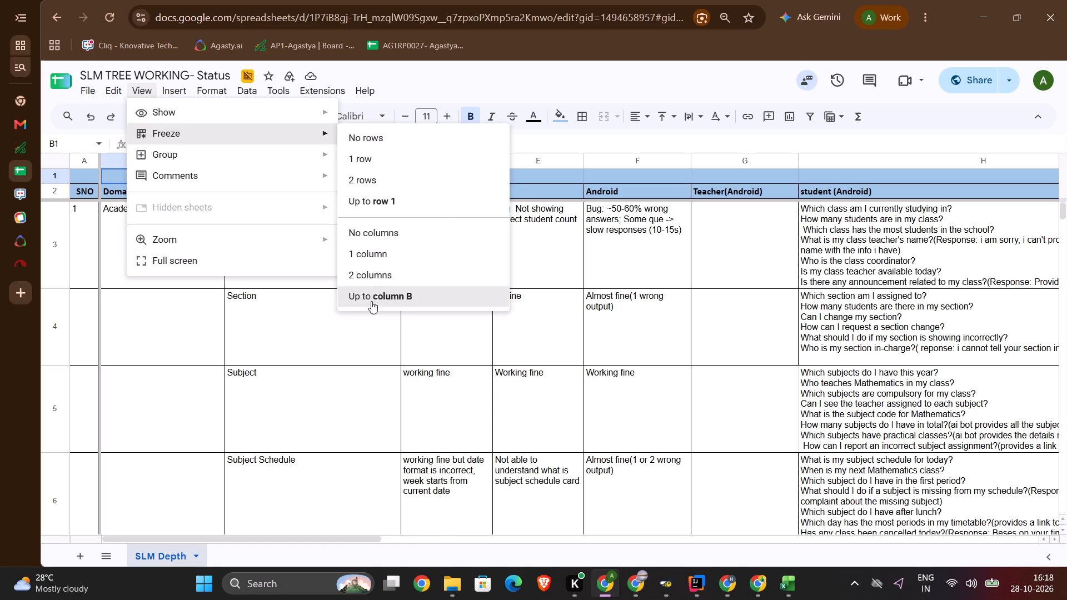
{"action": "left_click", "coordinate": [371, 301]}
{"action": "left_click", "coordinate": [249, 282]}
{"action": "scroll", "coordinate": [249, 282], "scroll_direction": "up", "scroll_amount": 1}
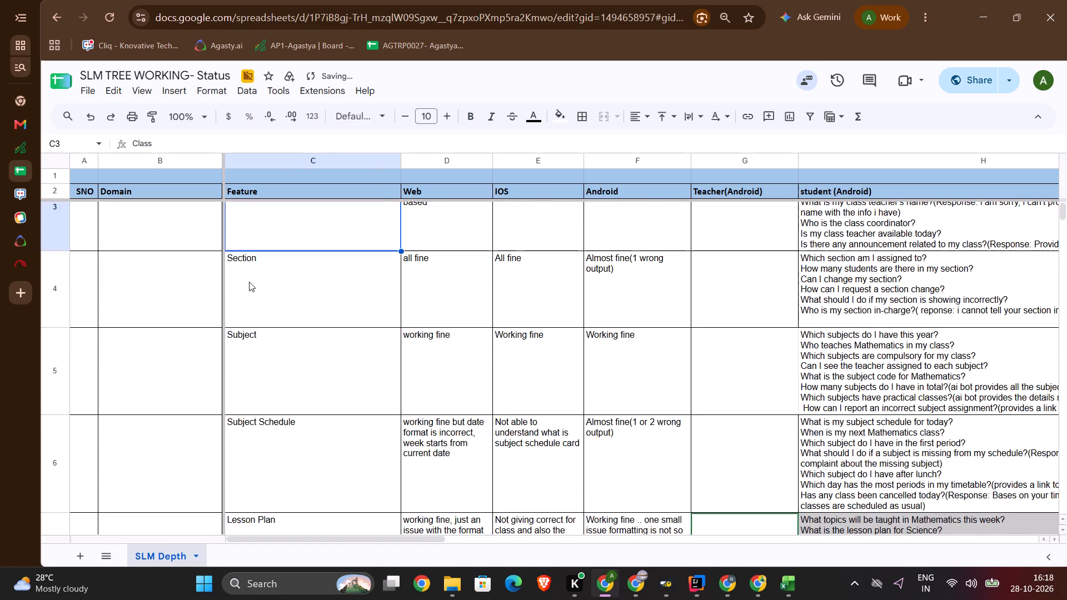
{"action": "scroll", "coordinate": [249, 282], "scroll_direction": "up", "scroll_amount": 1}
Freeze the SLM Depth sheet's columns up to column C, keeping SNO, Domain and Feature fixed.
{"action": "left_click", "coordinate": [283, 158]}
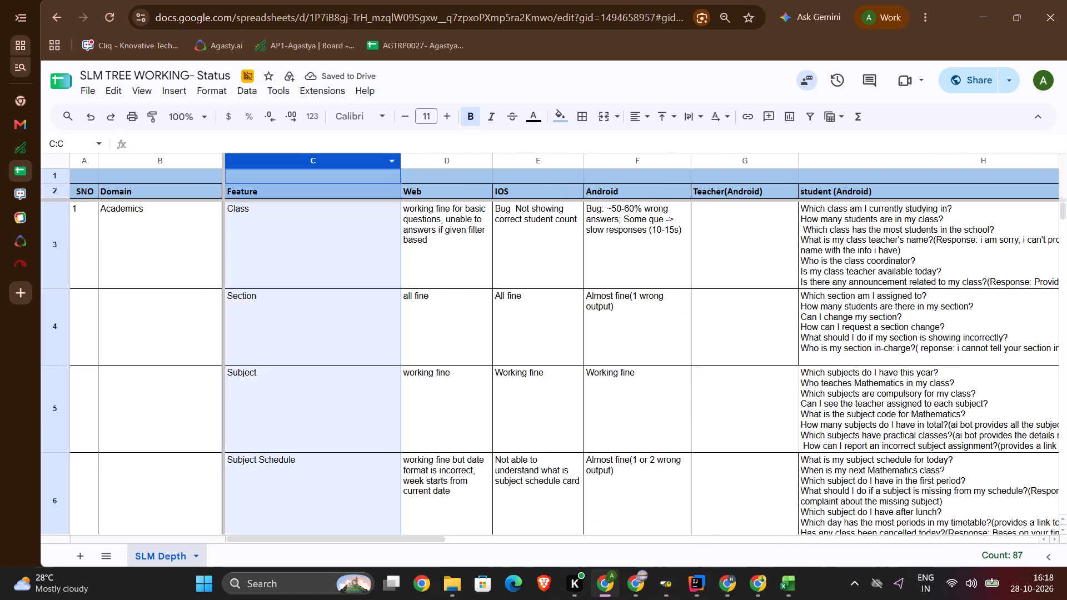
{"action": "left_click", "coordinate": [141, 86]}
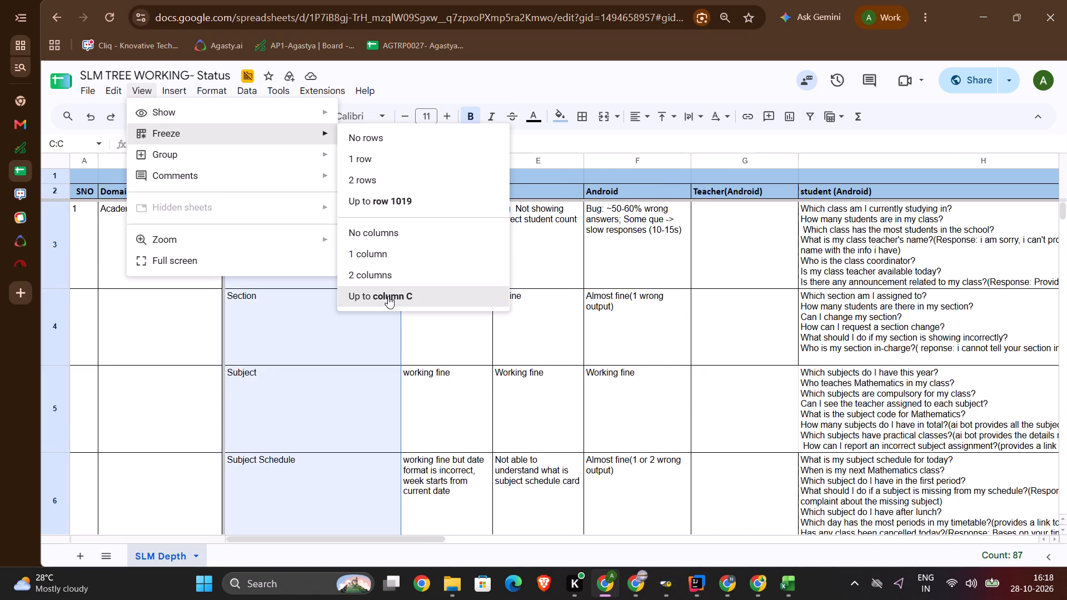
{"action": "left_click", "coordinate": [388, 296]}
{"action": "left_click", "coordinate": [523, 308]}
Look through the SLM Depth sheet's teacher, student and admin testing scenarios and % Coverage columns, down to the HRMS domain's Recruitment row.
{"action": "scroll", "coordinate": [493, 307], "scroll_direction": "left", "scroll_amount": 2}
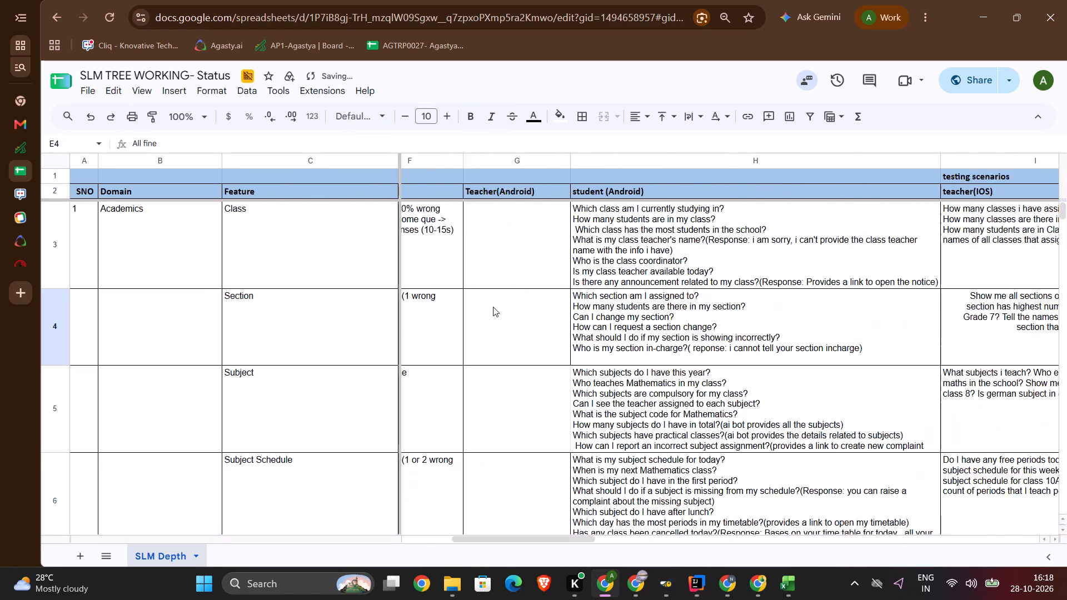
{"action": "scroll", "coordinate": [493, 307], "scroll_direction": "left", "scroll_amount": 1}
{"action": "scroll", "coordinate": [493, 307], "scroll_direction": "down", "scroll_amount": 3}
{"action": "scroll", "coordinate": [493, 307], "scroll_direction": "up", "scroll_amount": 8}
{"action": "scroll", "coordinate": [493, 307], "scroll_direction": "left", "scroll_amount": 3}
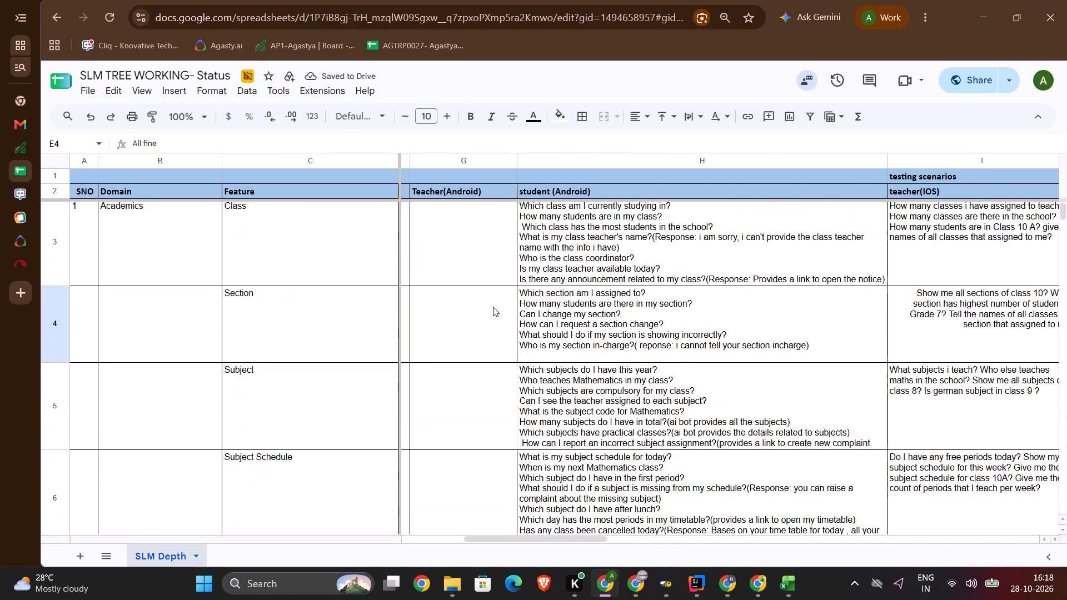
{"action": "scroll", "coordinate": [493, 307], "scroll_direction": "left", "scroll_amount": 5}
{"action": "scroll", "coordinate": [493, 307], "scroll_direction": "right", "scroll_amount": 3}
{"action": "scroll", "coordinate": [400, 301], "scroll_direction": "up", "scroll_amount": 2}
{"action": "scroll", "coordinate": [636, 333], "scroll_direction": "left", "scroll_amount": 2}
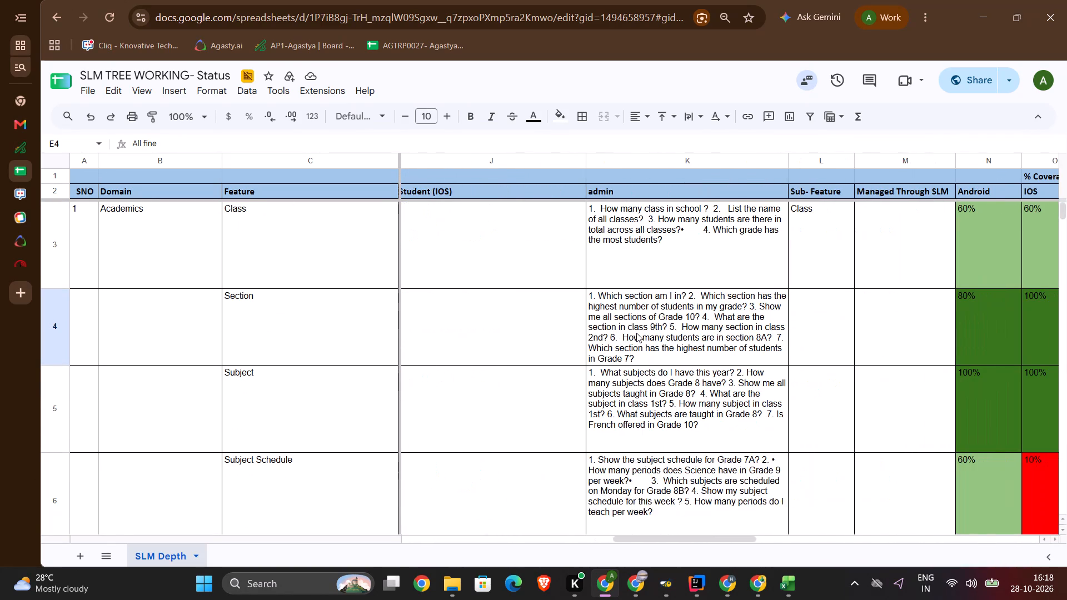
{"action": "scroll", "coordinate": [636, 333], "scroll_direction": "left", "scroll_amount": 2}
{"action": "scroll", "coordinate": [736, 351], "scroll_direction": "down", "scroll_amount": 6}
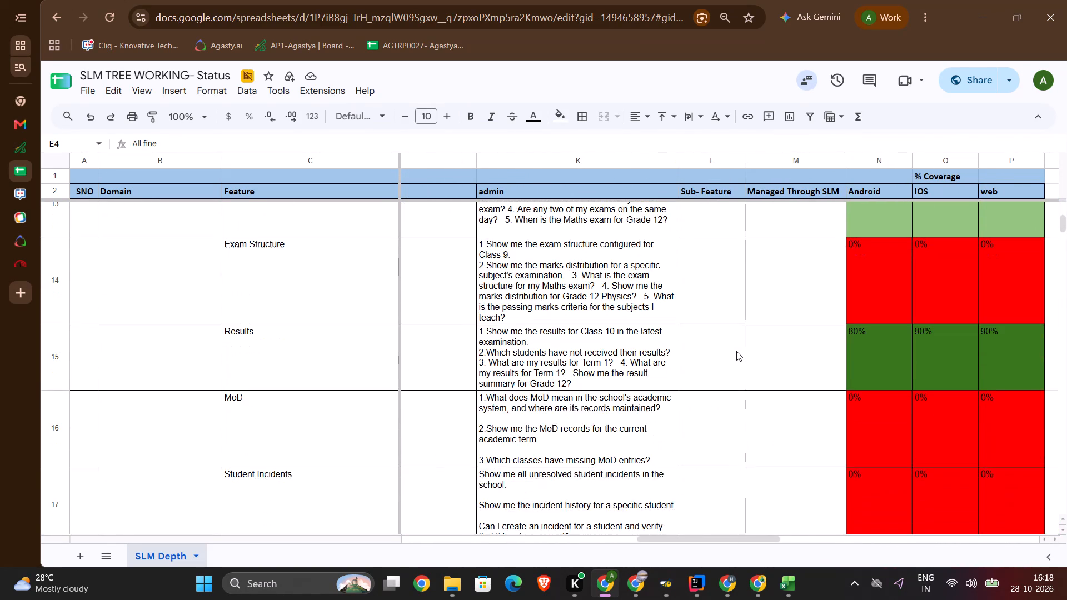
{"action": "scroll", "coordinate": [736, 351], "scroll_direction": "down", "scroll_amount": 3}
{"action": "scroll", "coordinate": [736, 351], "scroll_direction": "up", "scroll_amount": 7}
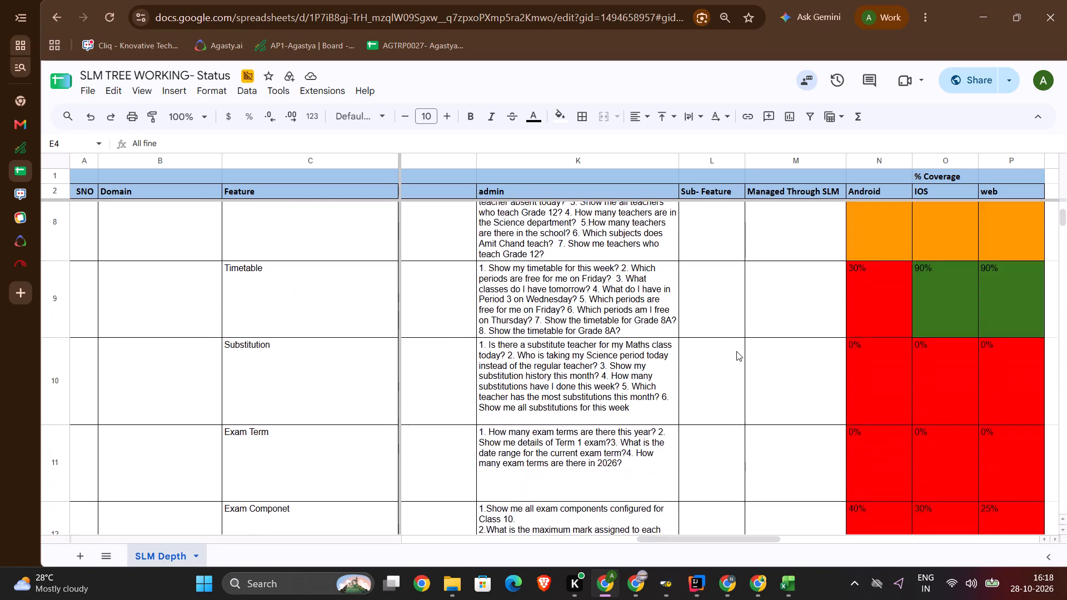
{"action": "scroll", "coordinate": [736, 351], "scroll_direction": "up", "scroll_amount": 5}
{"action": "scroll", "coordinate": [736, 351], "scroll_direction": "right", "scroll_amount": 3}
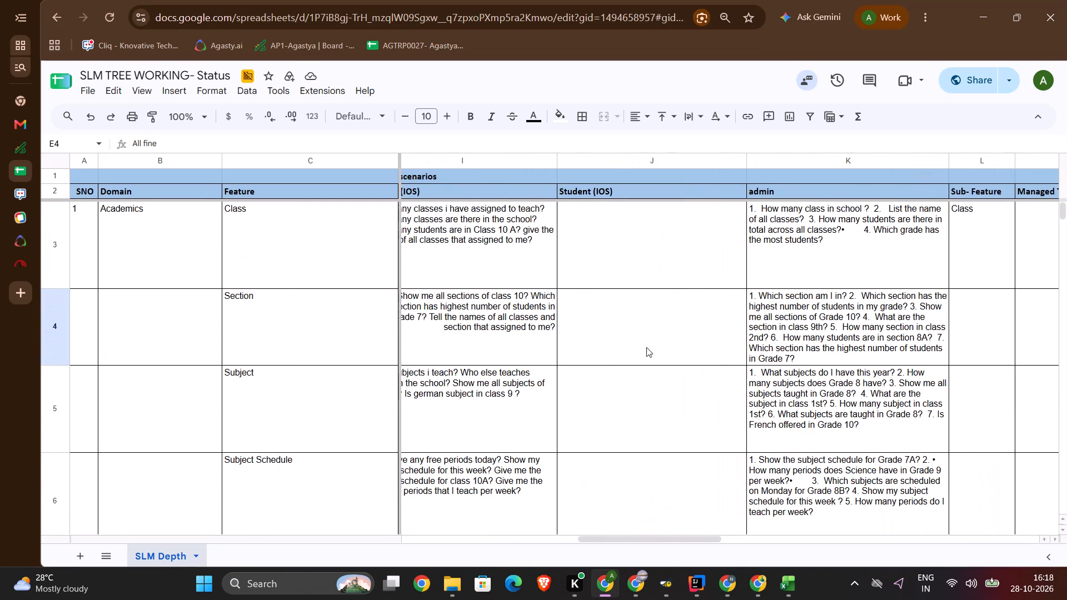
{"action": "scroll", "coordinate": [596, 347], "scroll_direction": "down", "scroll_amount": 6}
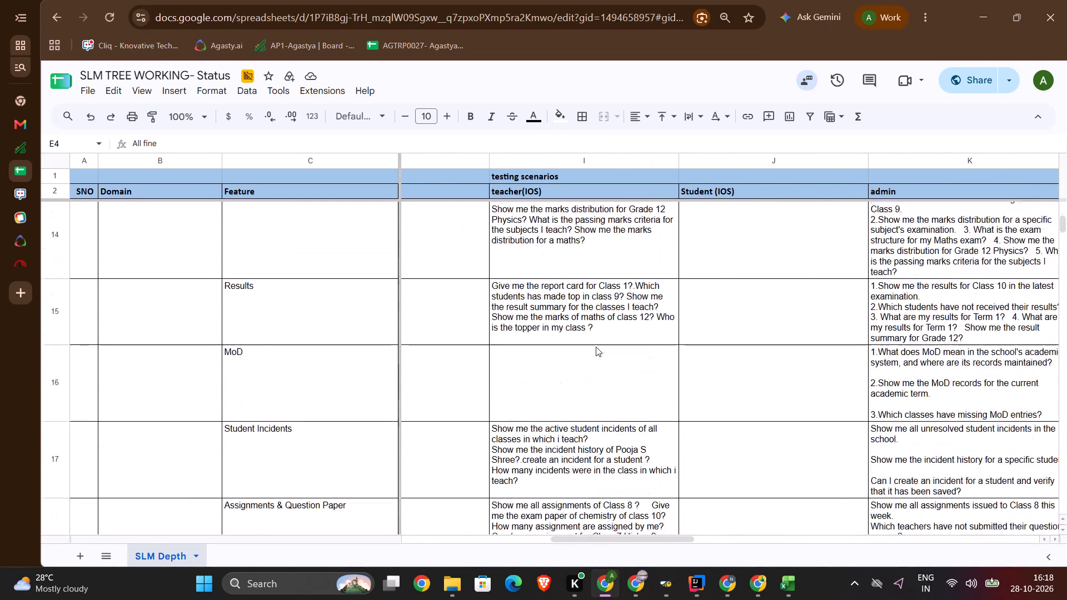
{"action": "scroll", "coordinate": [596, 347], "scroll_direction": "down", "scroll_amount": 7}
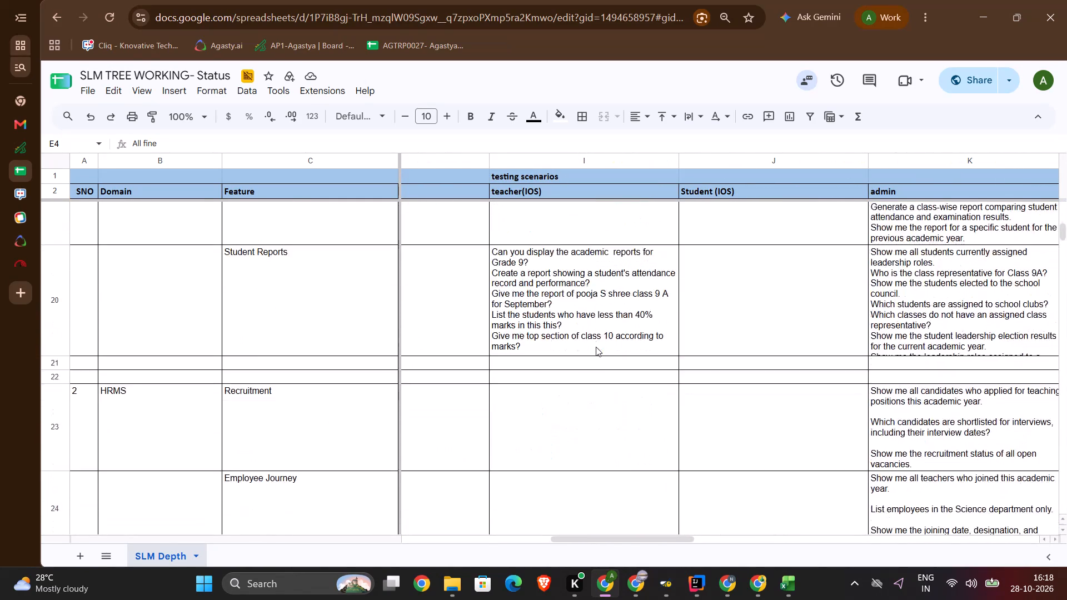
{"action": "scroll", "coordinate": [596, 347], "scroll_direction": "down", "scroll_amount": 3}
Select Recruitment's teacher(IOS) cell as destination, and copy the Teacher question "What information about recruitment can I access with my teacher account?" from the Excel workbook.
{"action": "left_click", "coordinate": [567, 288]}
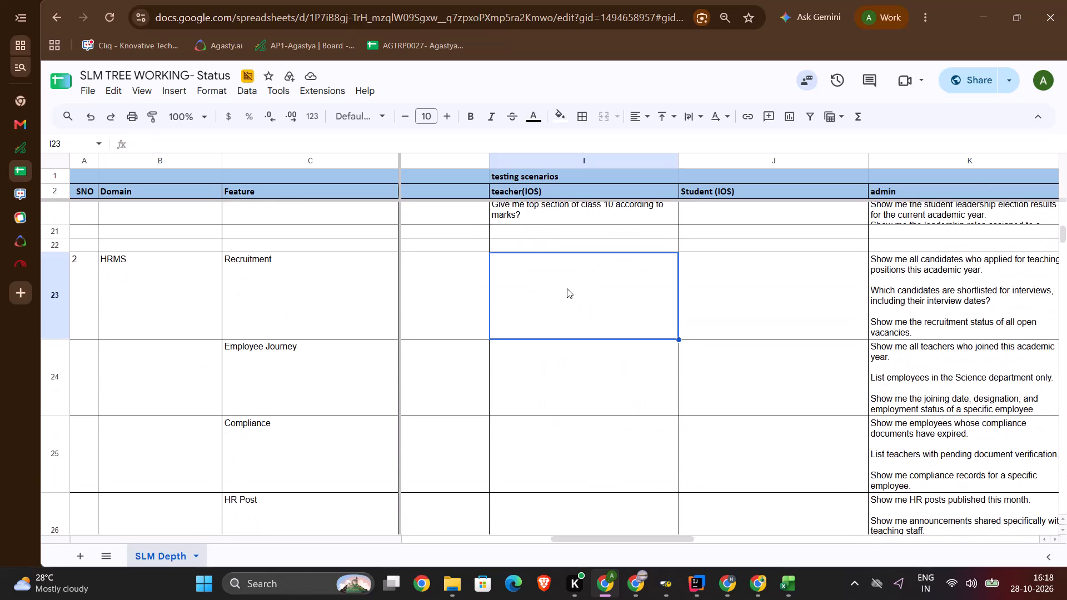
{"action": "key", "text": "alt+Tab"}
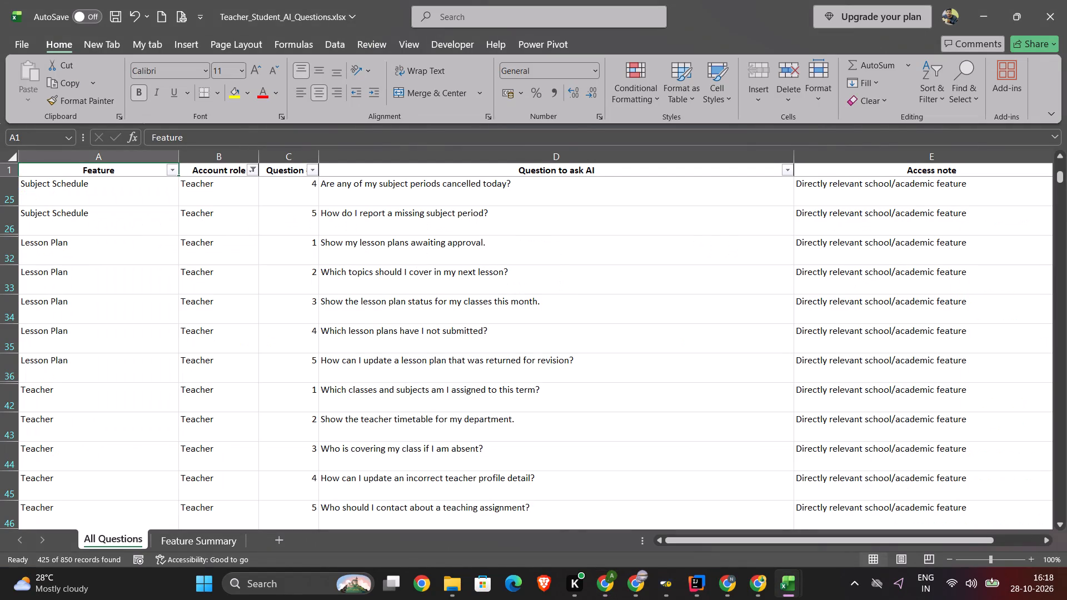
{"action": "scroll", "coordinate": [319, 340], "scroll_direction": "down", "scroll_amount": 13}
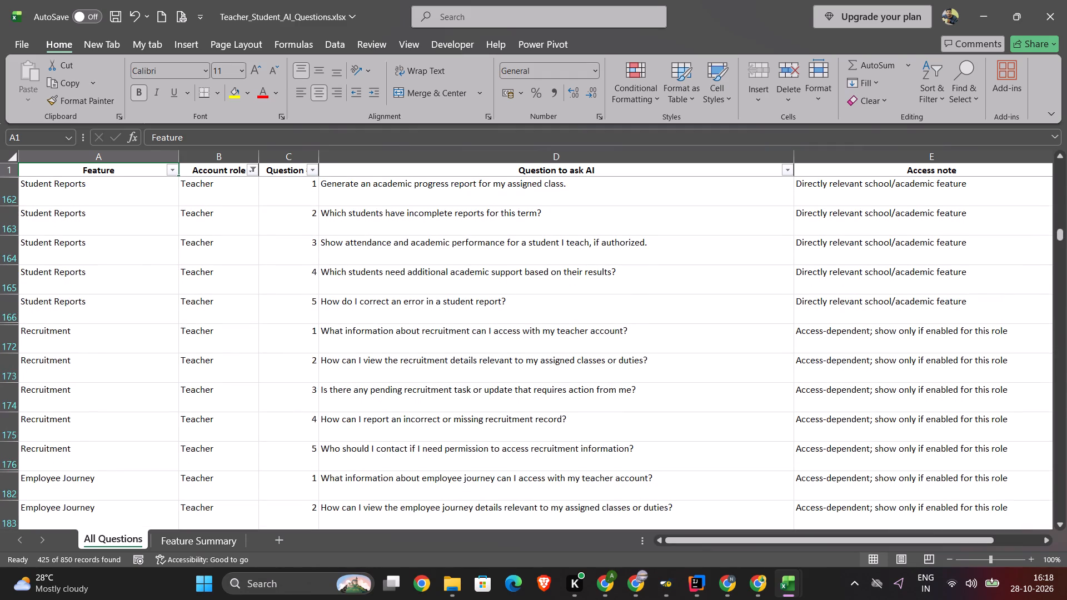
{"action": "scroll", "coordinate": [347, 341], "scroll_direction": "down", "scroll_amount": 1}
{"action": "left_click", "coordinate": [367, 305]}
{"action": "triple_click", "coordinate": [367, 305]}
{"action": "left_click", "coordinate": [367, 305]}
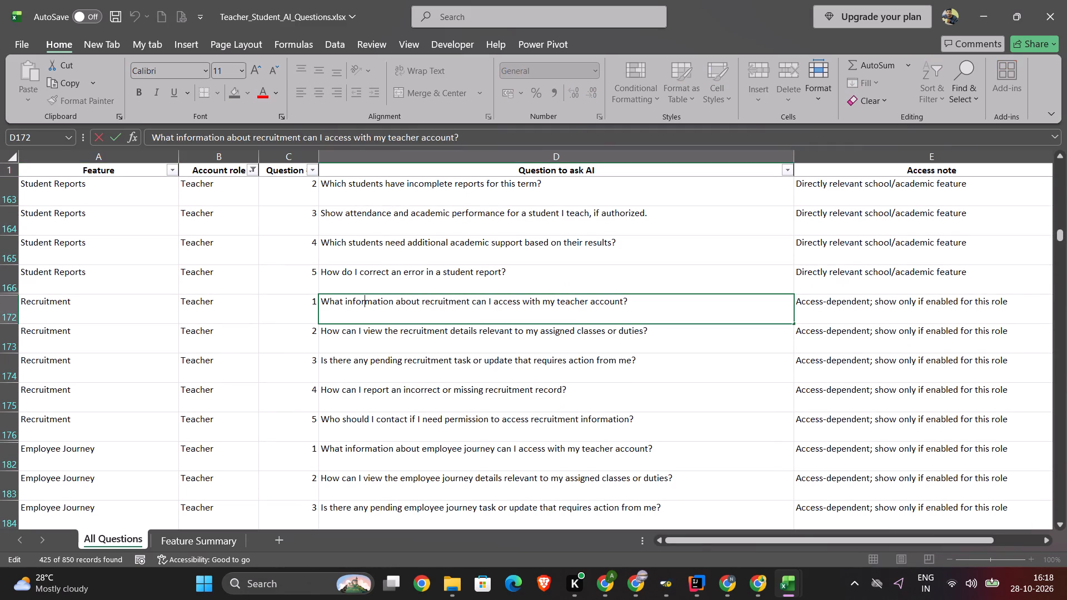
{"action": "key", "text": "ctrl+a"}
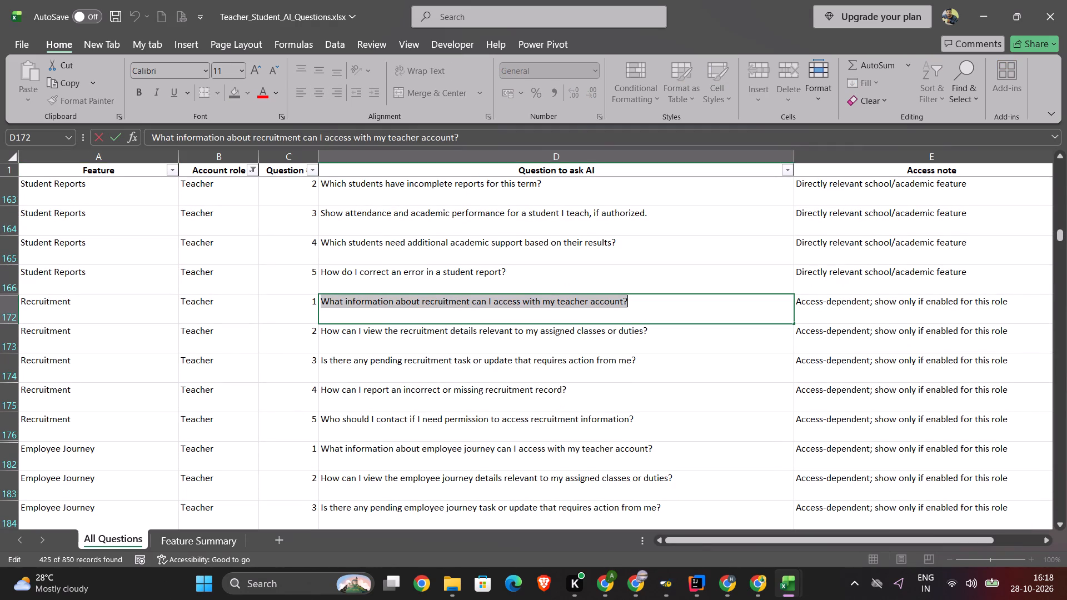
{"action": "key", "text": "ctrl+c"}
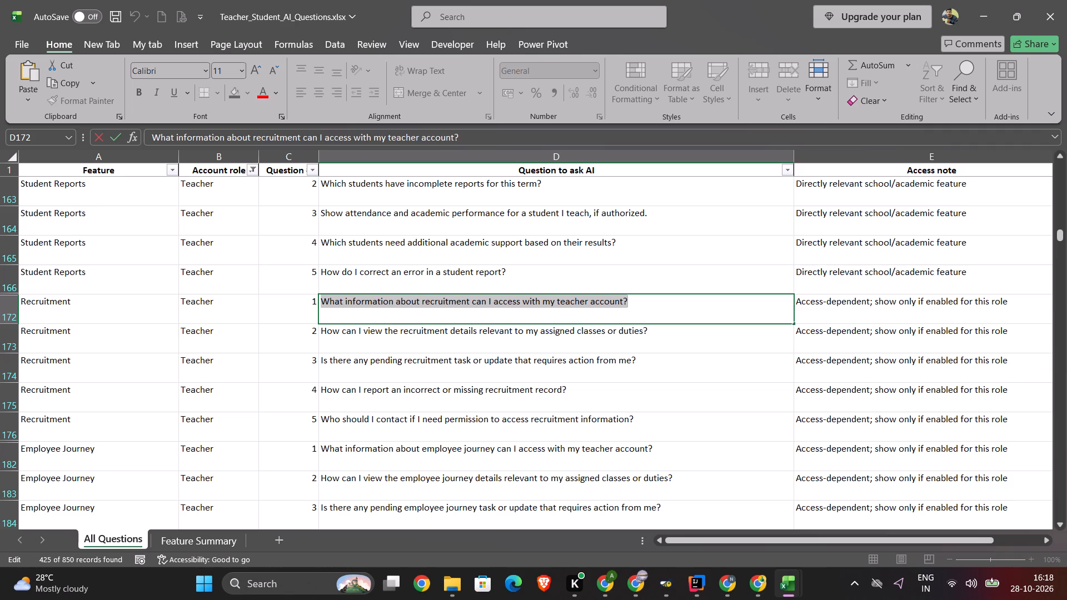
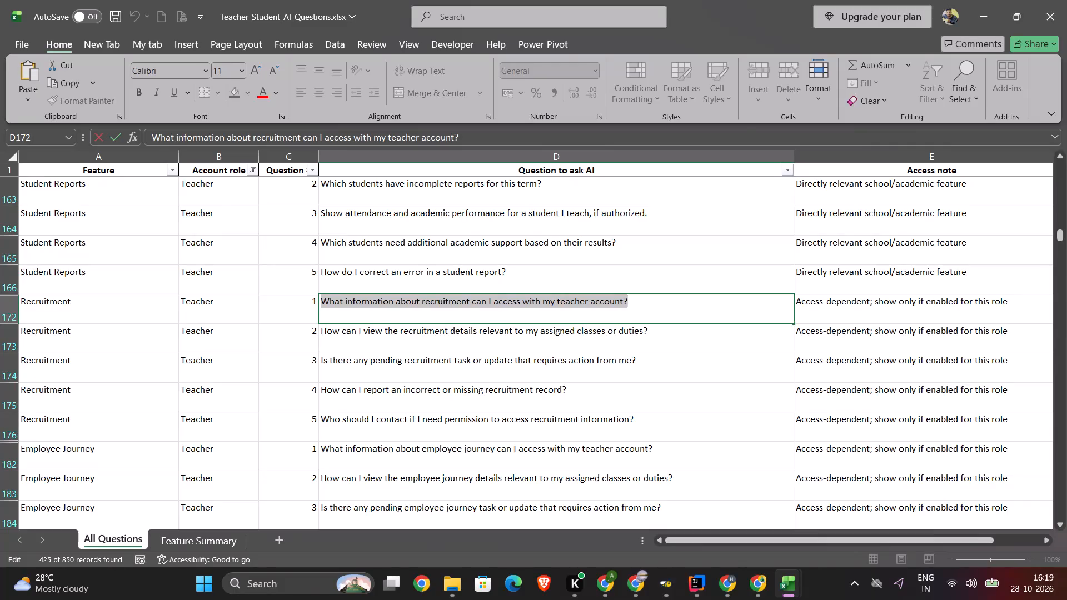
Open the Recruitment feature's second Teacher question, "How can I view the recruitment details relevant to my assigned classes or duties?", in its cell.
{"action": "left_click", "coordinate": [455, 306]}
{"action": "double_click", "coordinate": [455, 306]}
{"action": "left_click", "coordinate": [438, 338]}
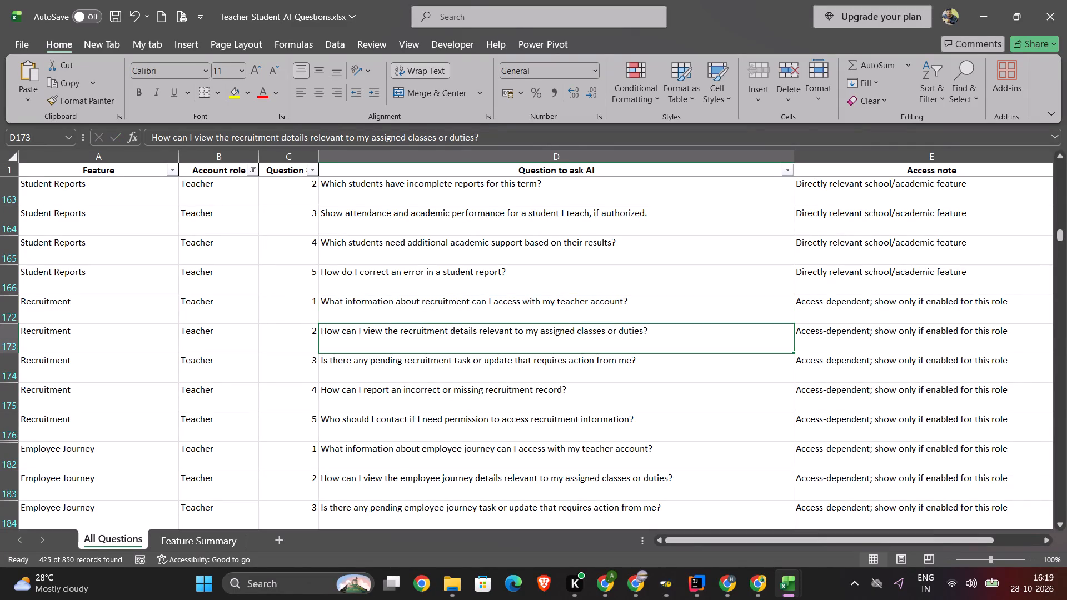
{"action": "triple_click", "coordinate": [438, 338]}
{"action": "double_click", "coordinate": [438, 338]}
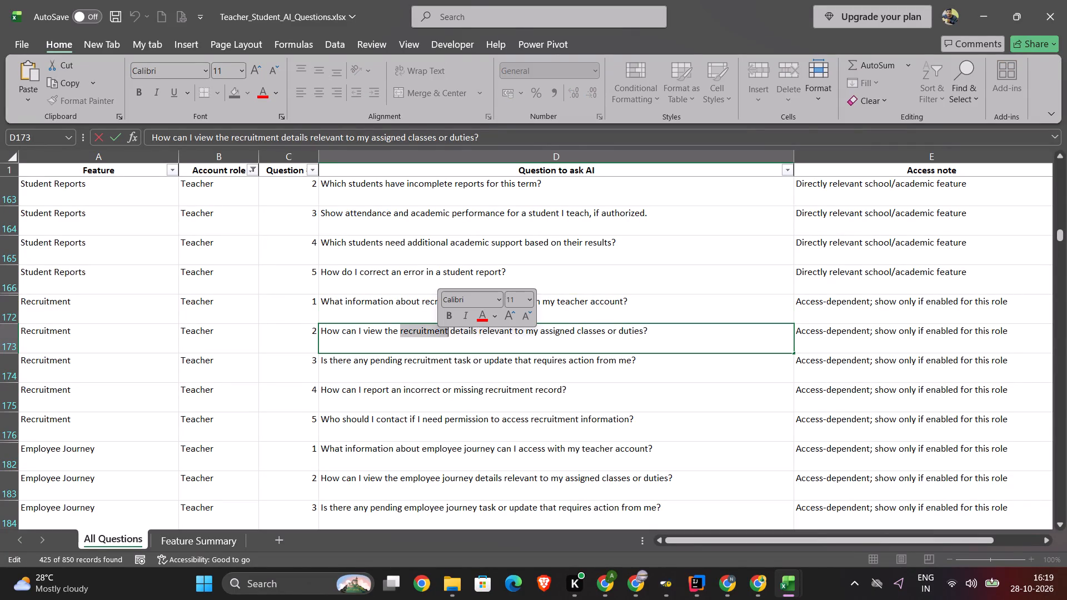
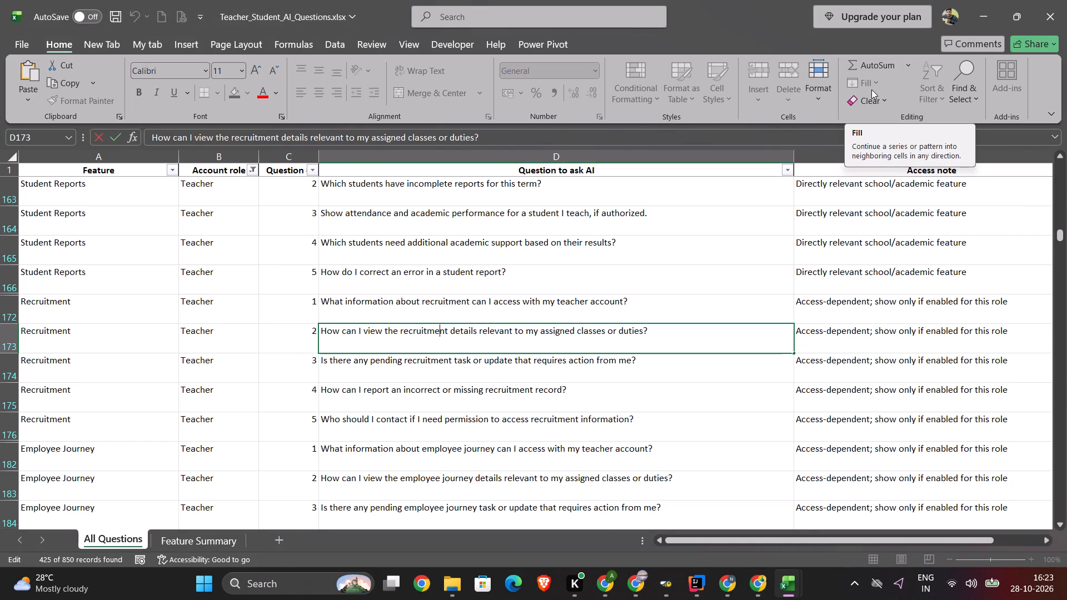
Close the older Teacher_Student_AI_Questions.xlsx workbook in Excel.
{"action": "key", "text": "alt+Tab"}
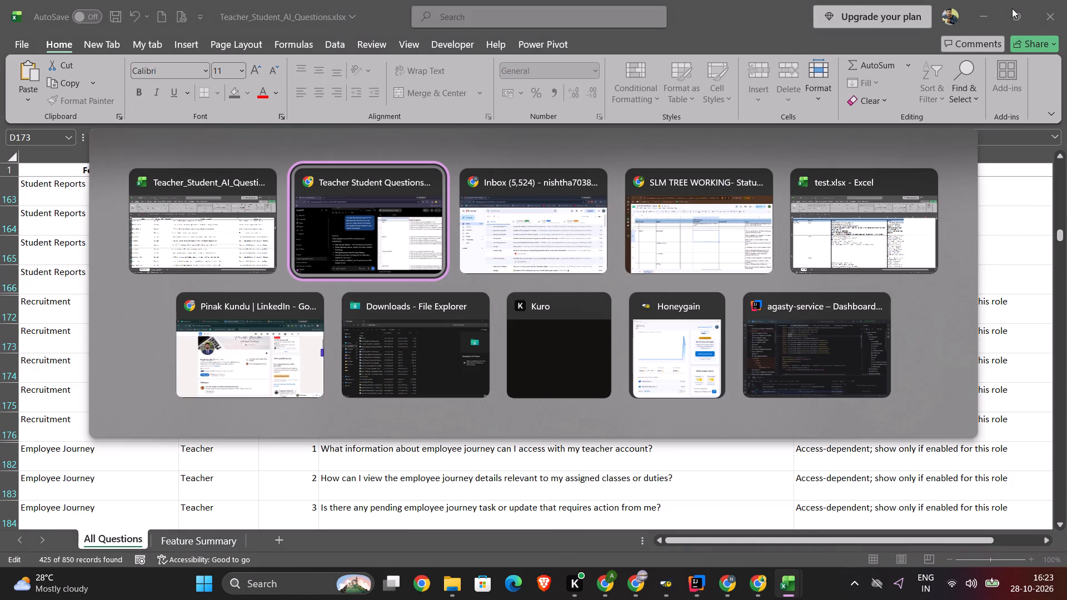
{"action": "key", "text": "alt+Tab"}
{"action": "scroll", "coordinate": [641, 279], "scroll_direction": "up", "scroll_amount": 3}
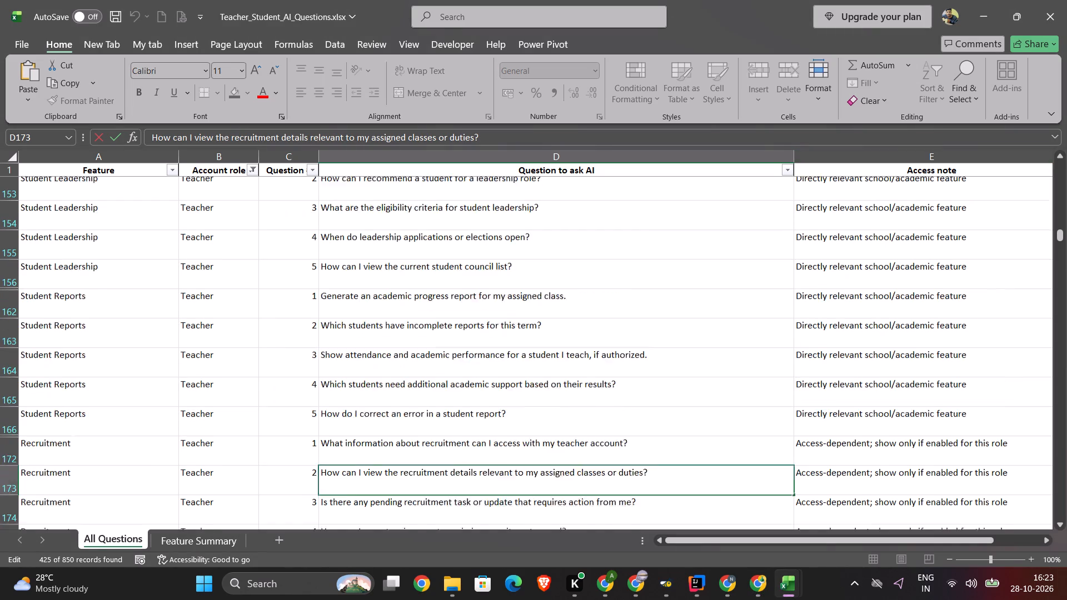
{"action": "left_click", "coordinate": [1065, 3]}
{"action": "left_click", "coordinate": [571, 392]}
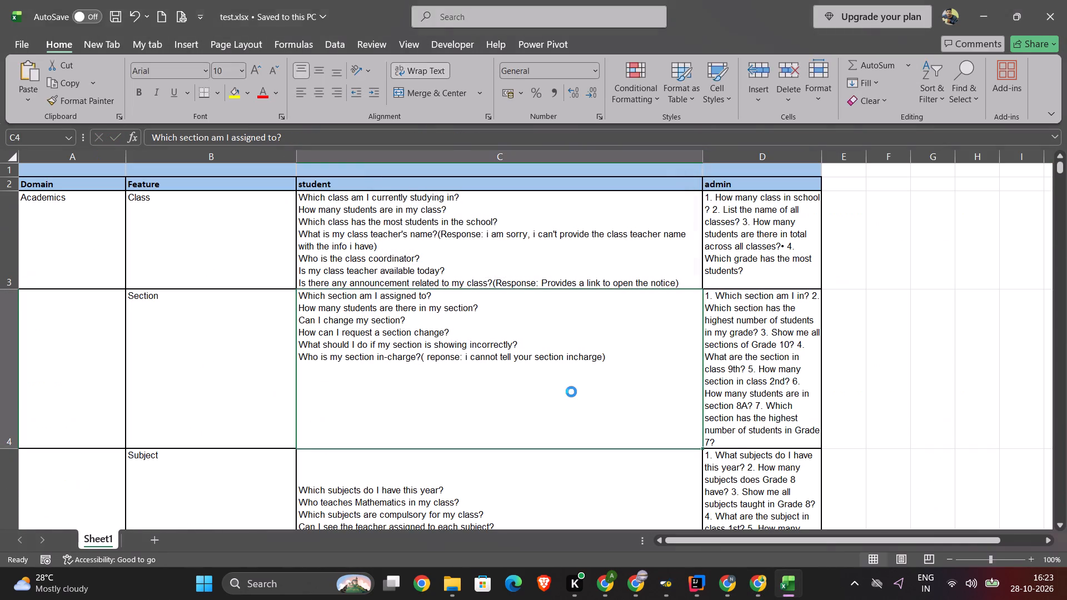
Enable editing in the Teacher_Student_AI_Questions_Revised.xlsx workbook.
{"action": "scroll", "coordinate": [749, 346], "scroll_direction": "up", "scroll_amount": 1}
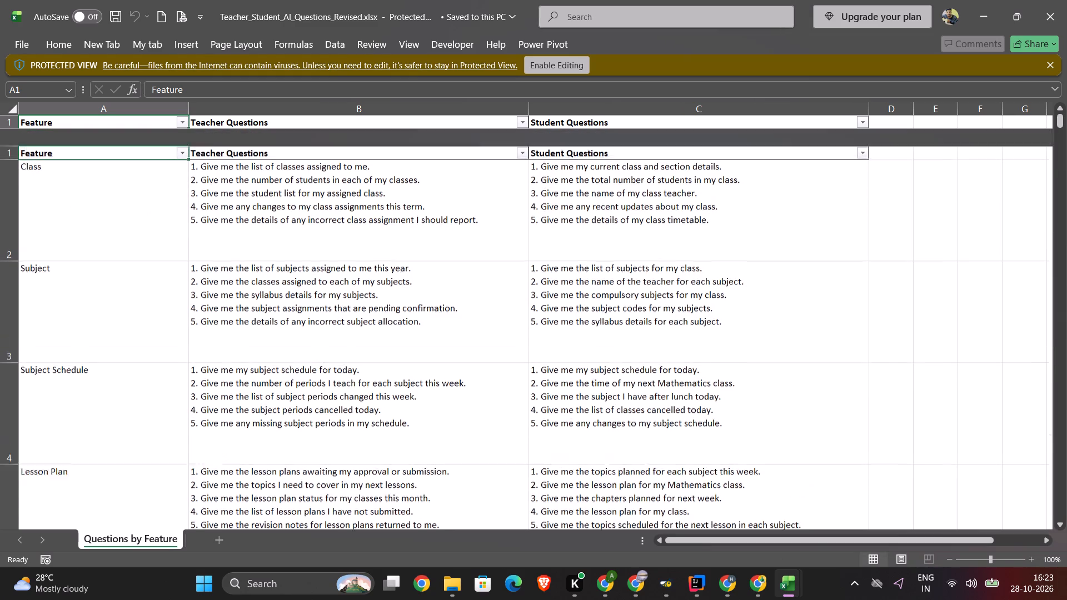
{"action": "scroll", "coordinate": [749, 346], "scroll_direction": "up", "scroll_amount": 1}
{"action": "left_click", "coordinate": [560, 66]}
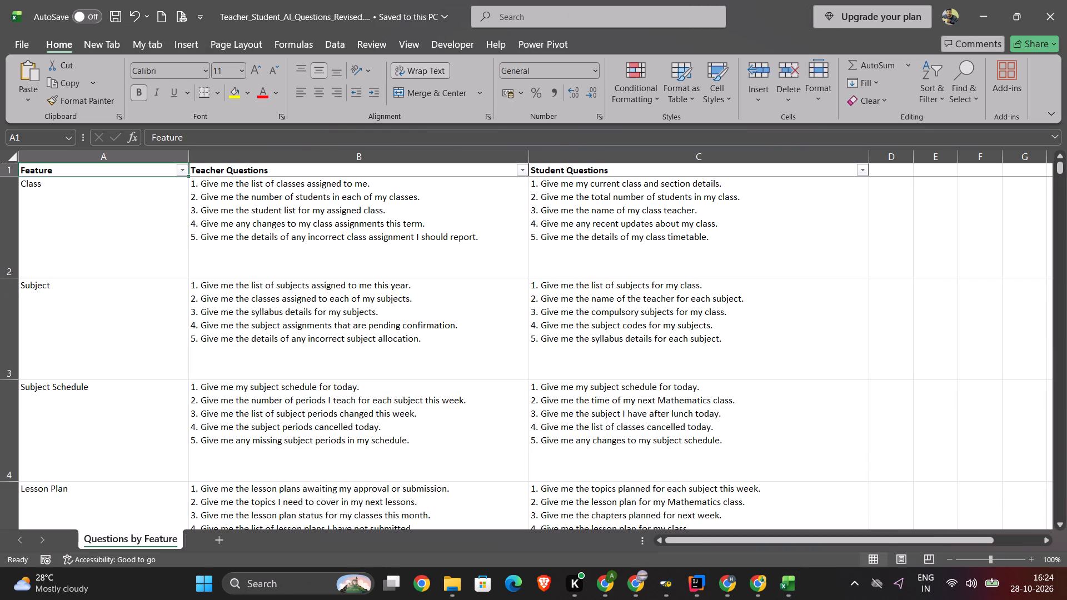
Copy all five Recruitment questions from the Teacher Questions column of the revised workbook.
{"action": "scroll", "coordinate": [377, 244], "scroll_direction": "down", "scroll_amount": 8}
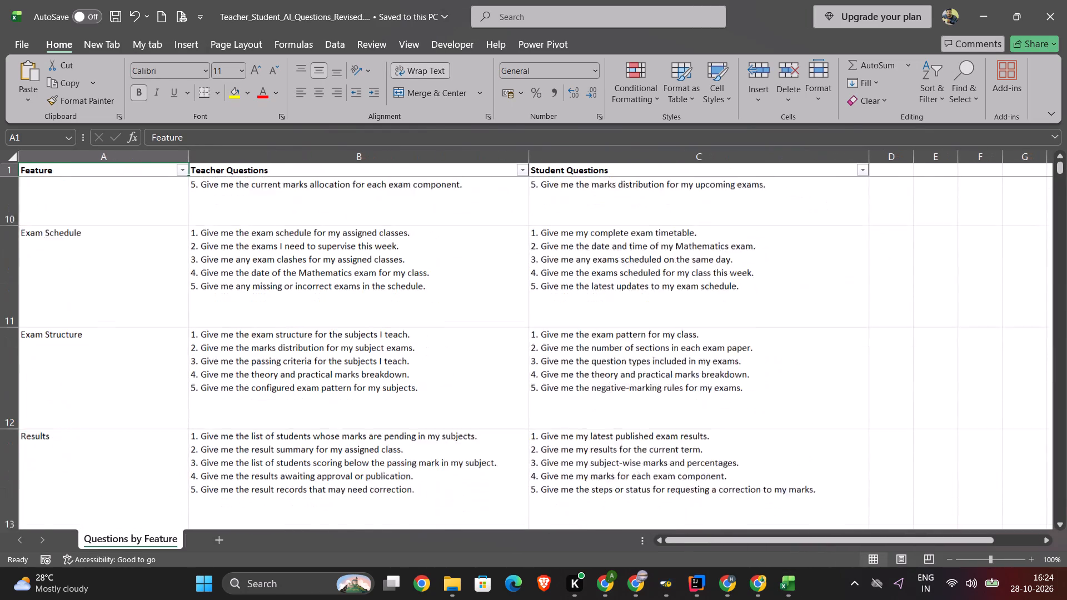
{"action": "scroll", "coordinate": [377, 244], "scroll_direction": "down", "scroll_amount": 5}
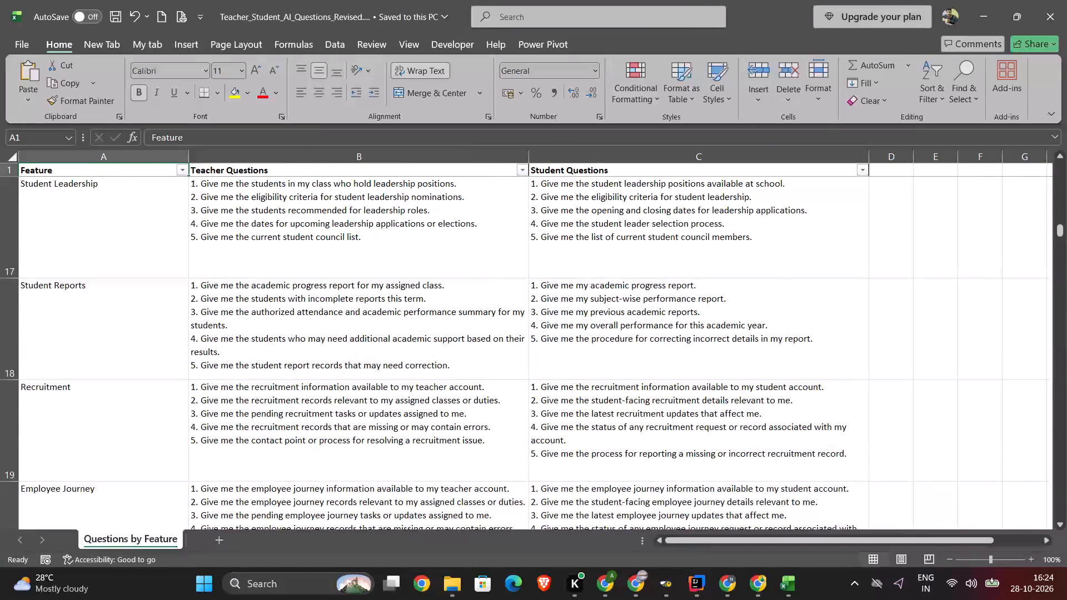
{"action": "scroll", "coordinate": [377, 244], "scroll_direction": "down", "scroll_amount": 2}
{"action": "scroll", "coordinate": [377, 244], "scroll_direction": "up", "scroll_amount": 1}
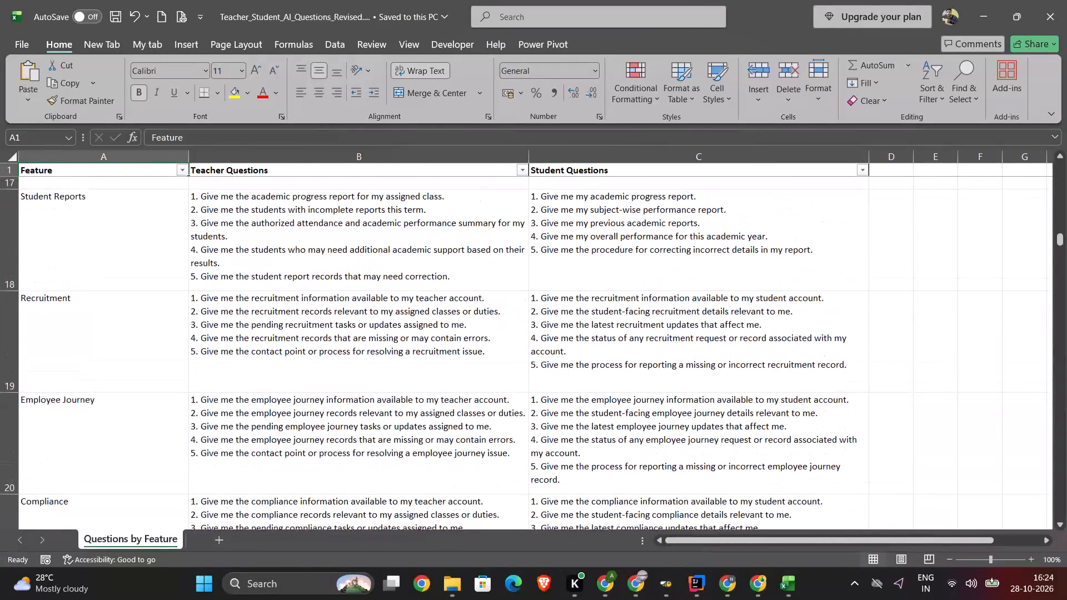
{"action": "triple_click", "coordinate": [321, 292]}
{"action": "double_click", "coordinate": [321, 292]}
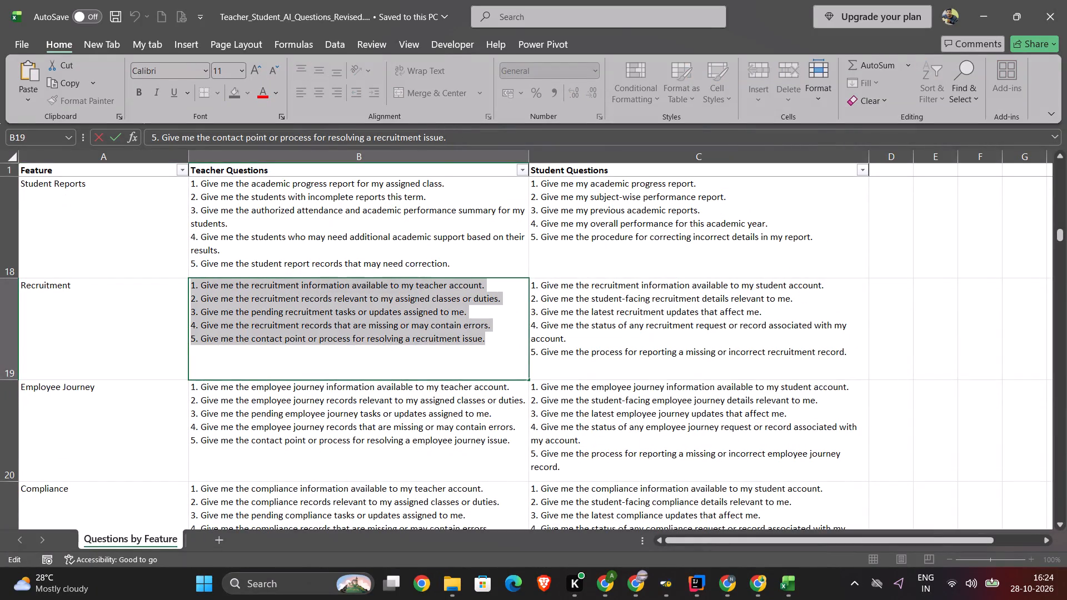
{"action": "triple_click", "coordinate": [315, 297]}
{"action": "triple_click", "coordinate": [315, 297]}
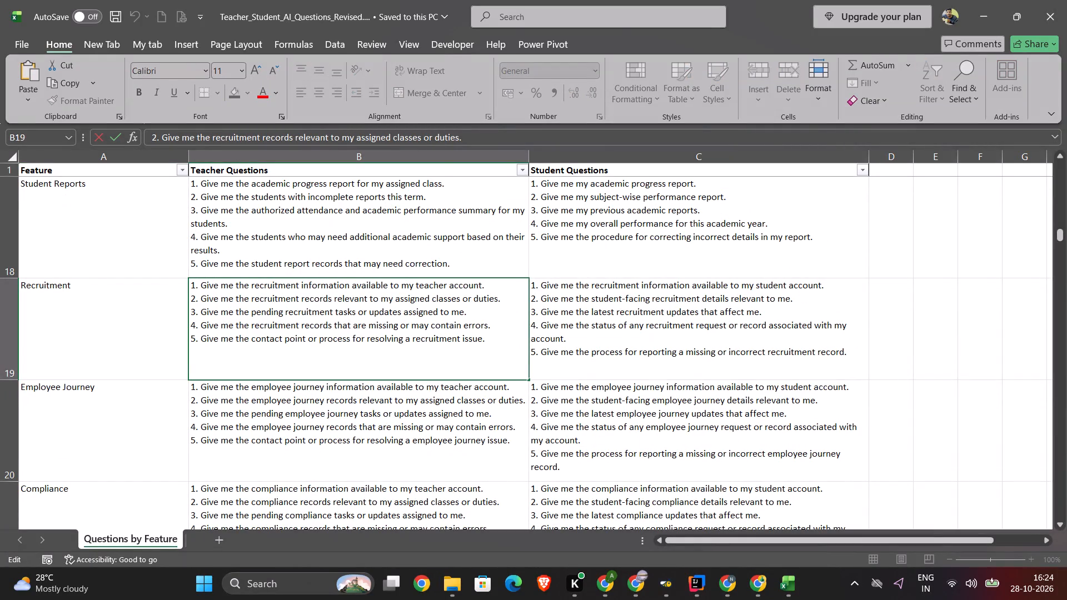
{"action": "left_click", "coordinate": [315, 297]}
{"action": "key", "text": "ctrl+c"}
Switch to the SLM TREE WORKING- Status sheet and paste the copied questions into Recruitment's teacher(IOS) cell.
{"action": "key", "text": "alt+Tab"}
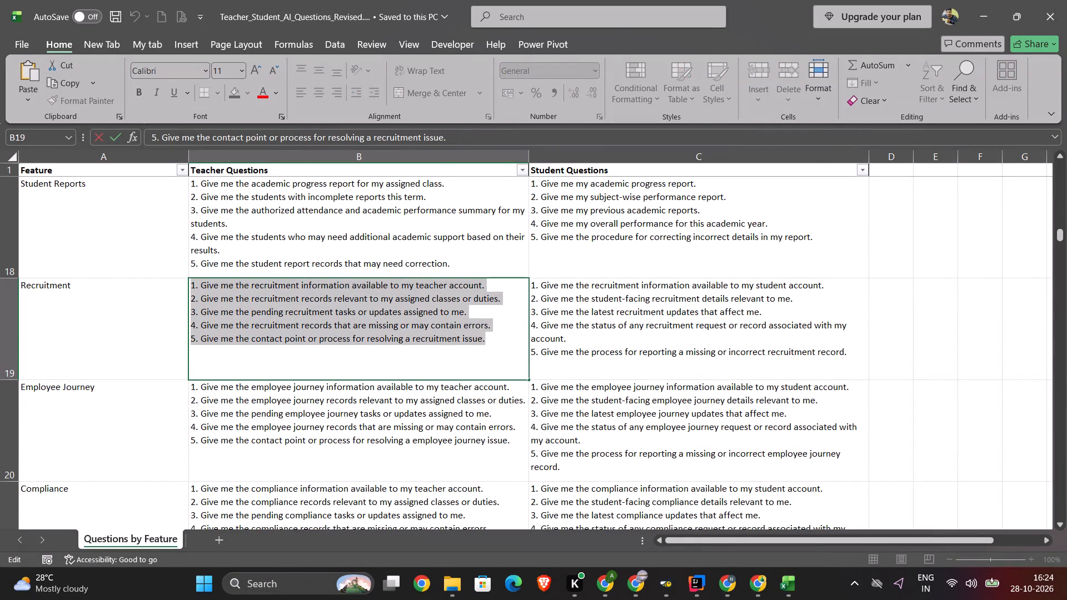
{"action": "key", "text": "alt+Tab"}
{"action": "key", "text": "alt+Tab"}
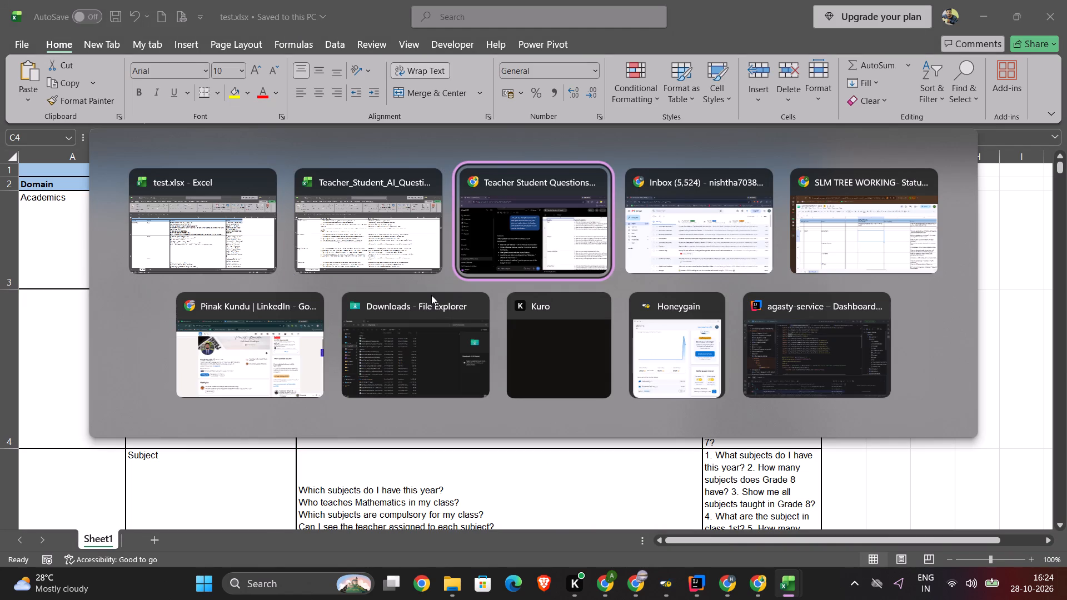
{"action": "key", "text": "alt+Tab"}
{"action": "key", "text": "alt+Tab"}
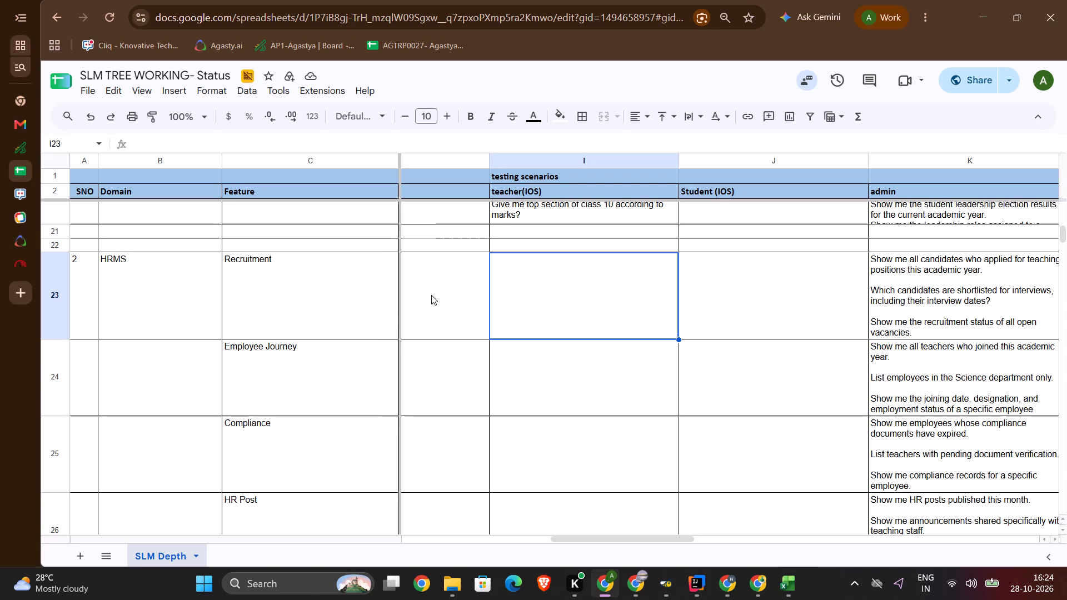
{"action": "triple_click", "coordinate": [571, 269]}
{"action": "left_click", "coordinate": [571, 269]}
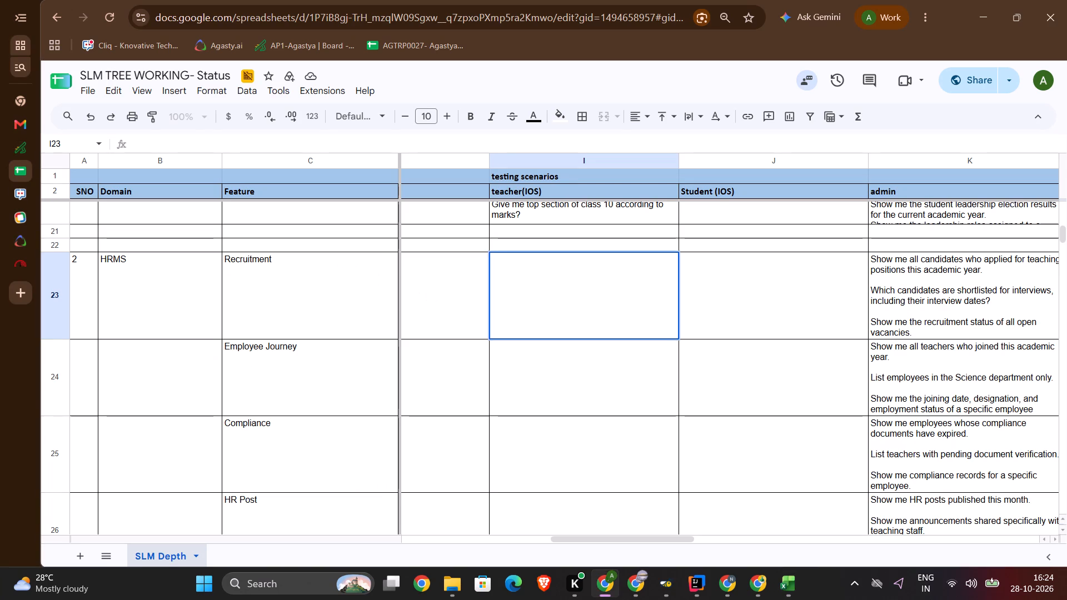
{"action": "left_click", "coordinate": [572, 260]}
{"action": "key", "text": "ctrl+v"}
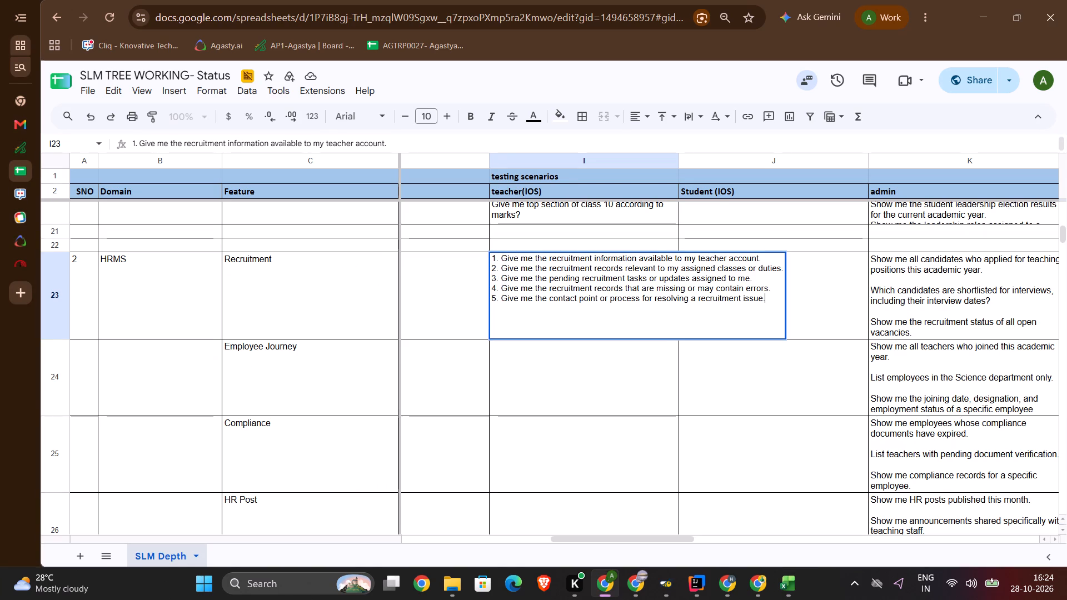
{"action": "key", "text": "ctrl+a"}
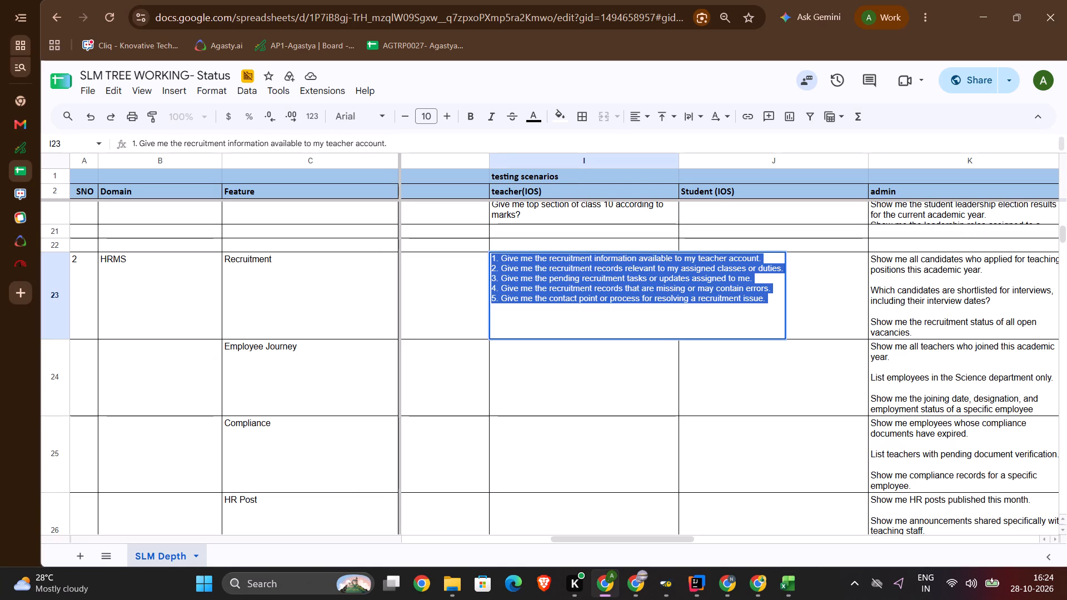
{"action": "left_click", "coordinate": [896, 303]}
{"action": "left_click", "coordinate": [896, 303]}
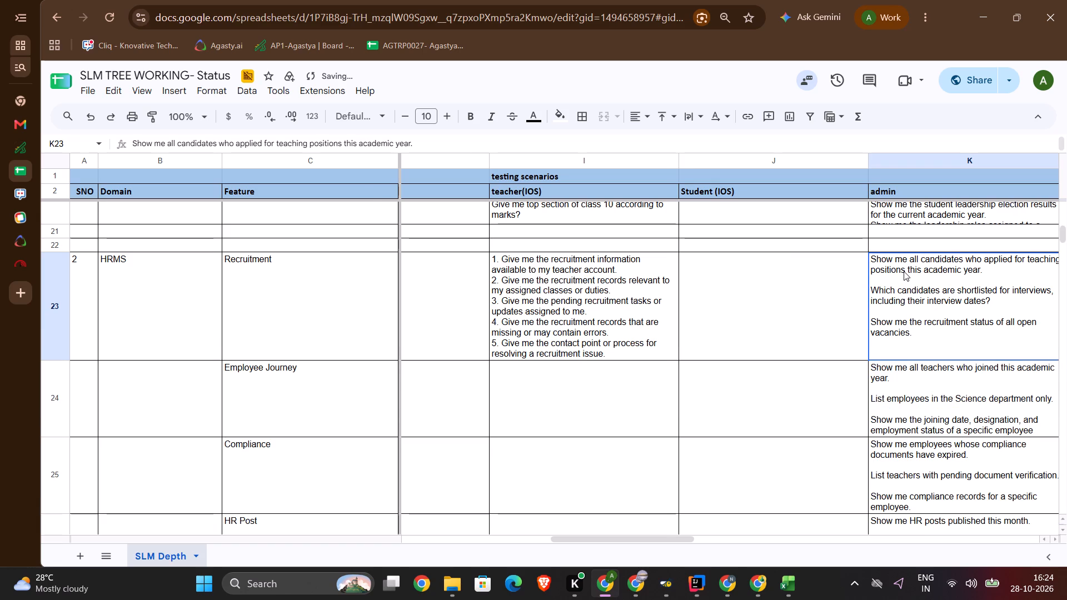
{"action": "triple_click", "coordinate": [904, 271]}
{"action": "left_click", "coordinate": [904, 271]}
{"action": "left_click", "coordinate": [904, 271]}
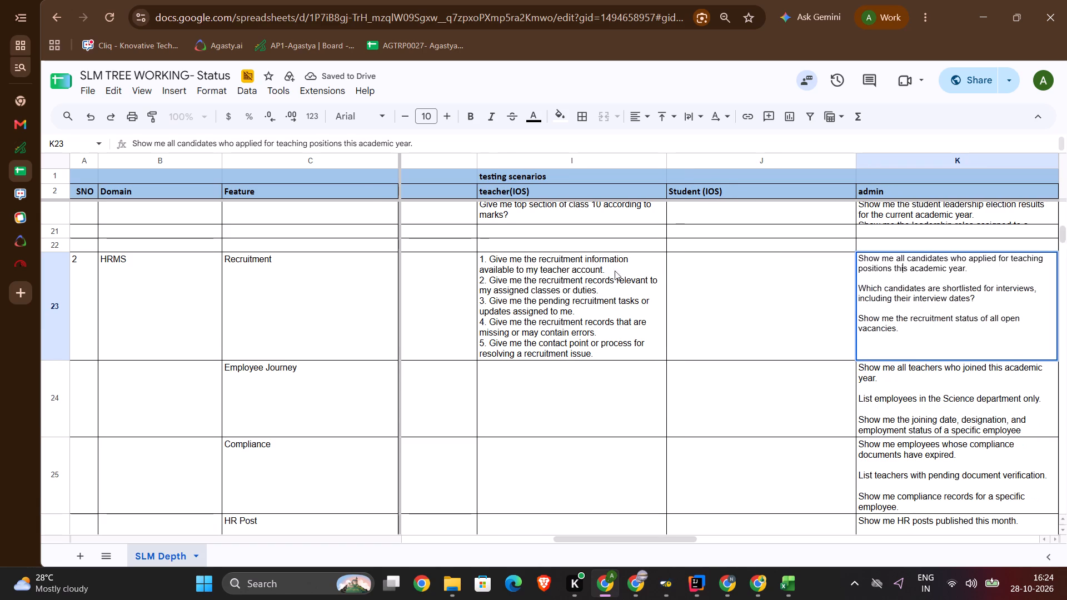
Shorten the first question in Recruitment's teacher(IOS) cell to "Give me the recruitment information available?".
{"action": "triple_click", "coordinate": [578, 271]}
{"action": "double_click", "coordinate": [578, 271]}
{"action": "left_click", "coordinate": [578, 271]}
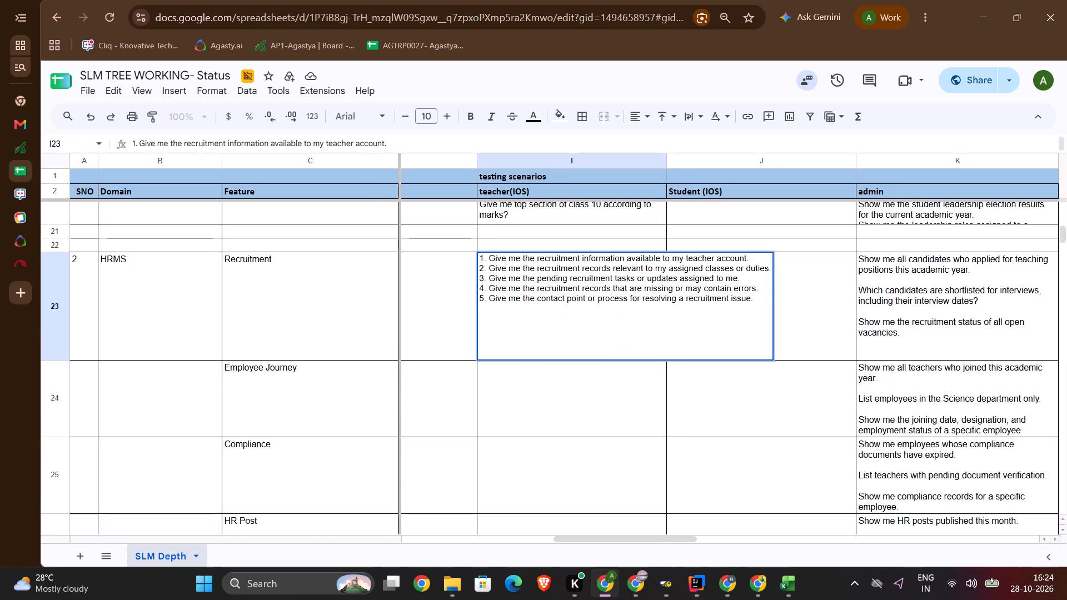
{"action": "left_click", "coordinate": [754, 262]}
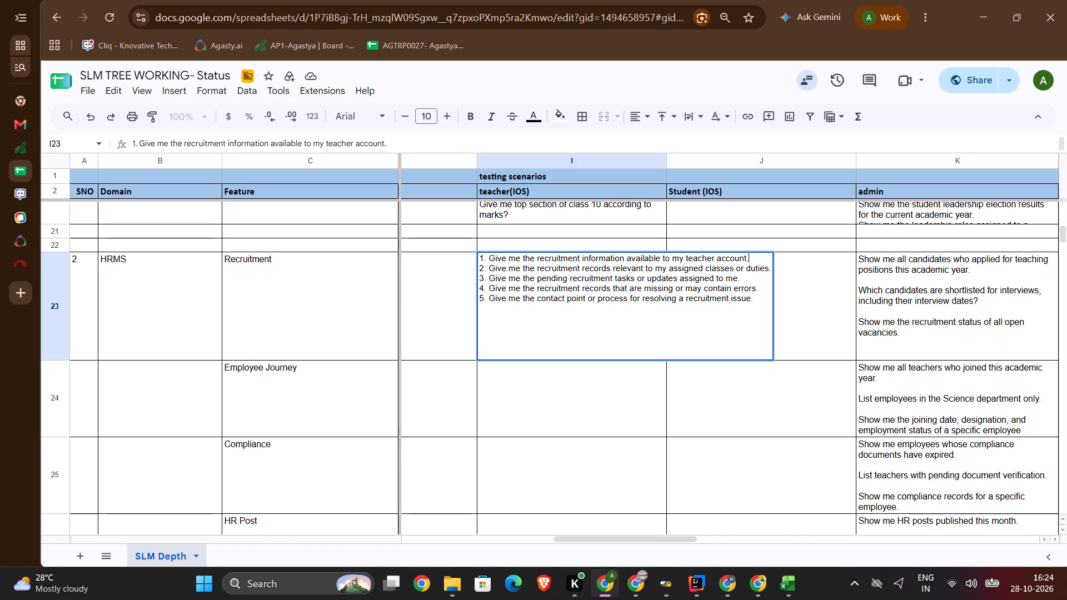
{"action": "key", "text": "BackSpace"}
{"action": "key", "text": "BackSpace"}
{"action": "key", "text": "BackSpace"}
{"action": "key", "text": "BackSpace"}
{"action": "key", "text": "BackSpace"}
{"action": "key", "text": "BackSpace"}
{"action": "key", "text": "BackSpace"}
{"action": "key", "text": "BackSpace"}
{"action": "key", "text": "BackSpace"}
{"action": "key", "text": "BackSpace"}
{"action": "key", "text": "BackSpace"}
{"action": "key", "text": "BackSpace"}
{"action": "key", "text": "BackSpace"}
{"action": "key", "text": "BackSpace"}
{"action": "key", "text": "BackSpace"}
{"action": "key", "text": "BackSpace"}
{"action": "key", "text": "BackSpace"}
{"action": "key", "text": "BackSpace"}
{"action": "key", "text": "BackSpace"}
{"action": "key", "text": "BackSpace"}
{"action": "key", "text": "BackSpace"}
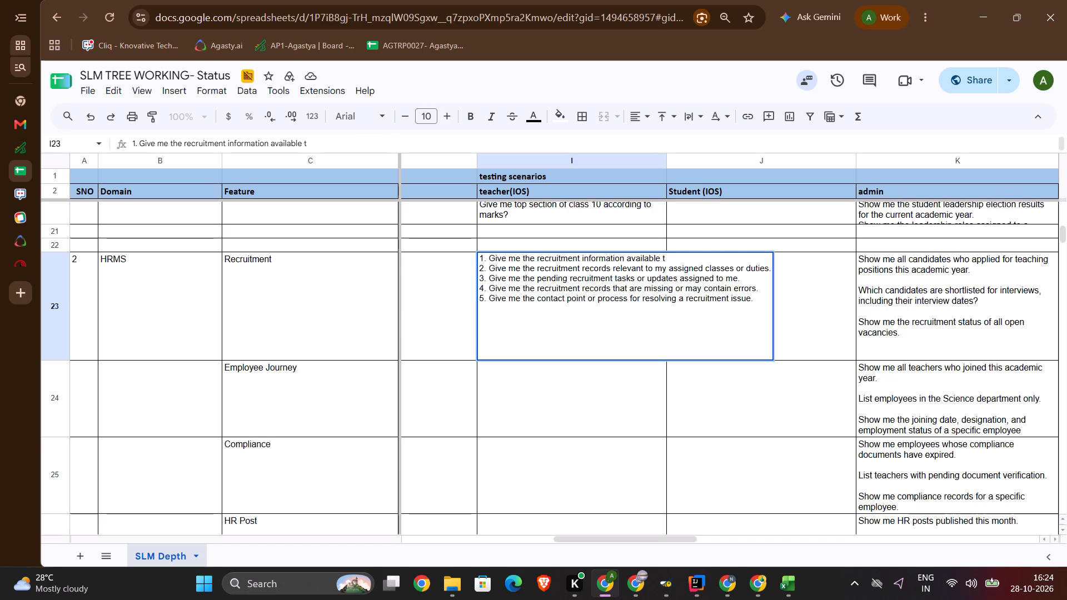
{"action": "key", "text": "BackSpace"}
{"action": "key", "text": "BackSpace"}
{"action": "key", "text": "shift+question"}
Remove the number 2 and the line break before the second question in Recruitment's teacher(IOS) cell.
{"action": "left_click_drag", "start_coordinate": [757, 286], "coordinate": [740, 286]}
{"action": "left_click_drag", "start_coordinate": [740, 286], "coordinate": [478, 276]}
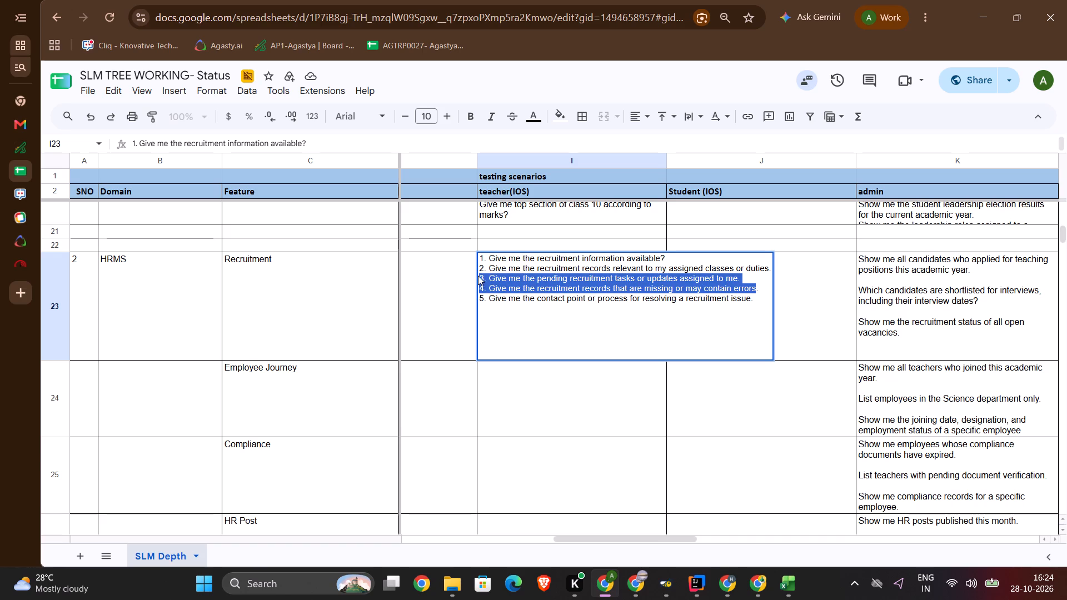
{"action": "left_click_drag", "start_coordinate": [478, 276], "coordinate": [483, 266]}
{"action": "left_click", "coordinate": [483, 266]}
{"action": "key", "text": "BackSpace"}
{"action": "key", "text": "BackSpace"}
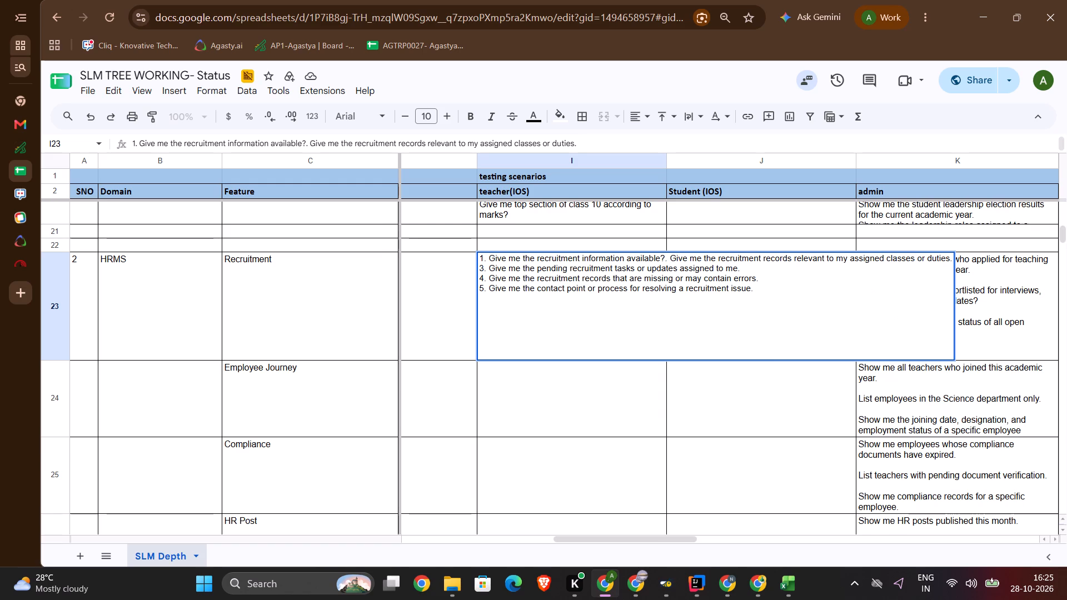
Delete questions 3 and 4, on pending tasks and on missing or erroneous records, from Recruitment's teacher(IOS) cell.
{"action": "left_click_drag", "start_coordinate": [766, 275], "coordinate": [472, 269]}
{"action": "key", "text": "BackSpace"}
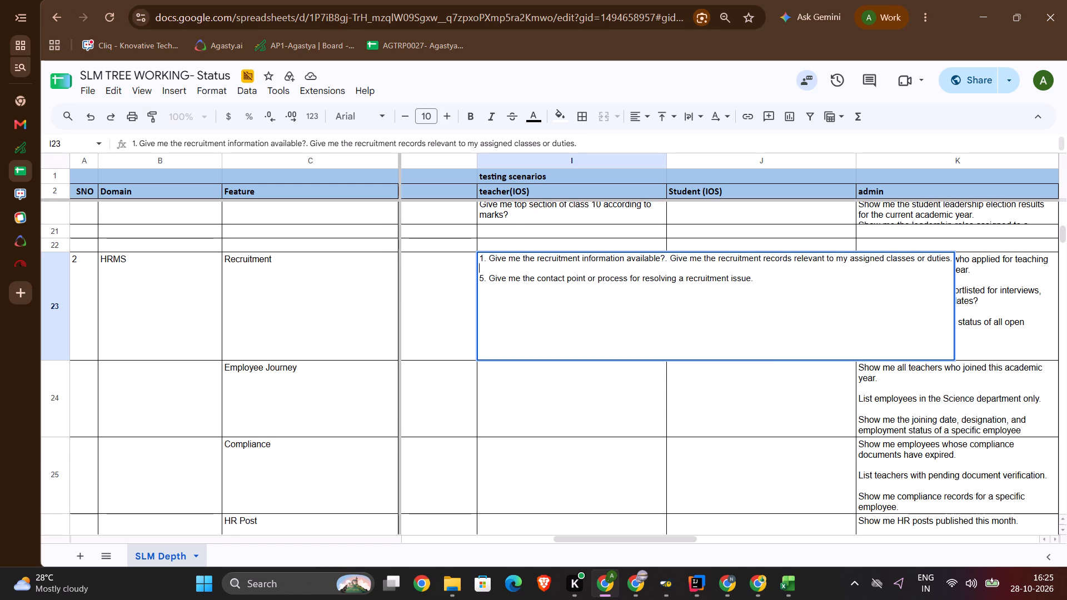
{"action": "key", "text": "BackSpace"}
Remove the "5." numbering from the contact point question in Recruitment's teacher(IOS) cell and save the entry.
{"action": "left_click", "coordinate": [487, 266]}
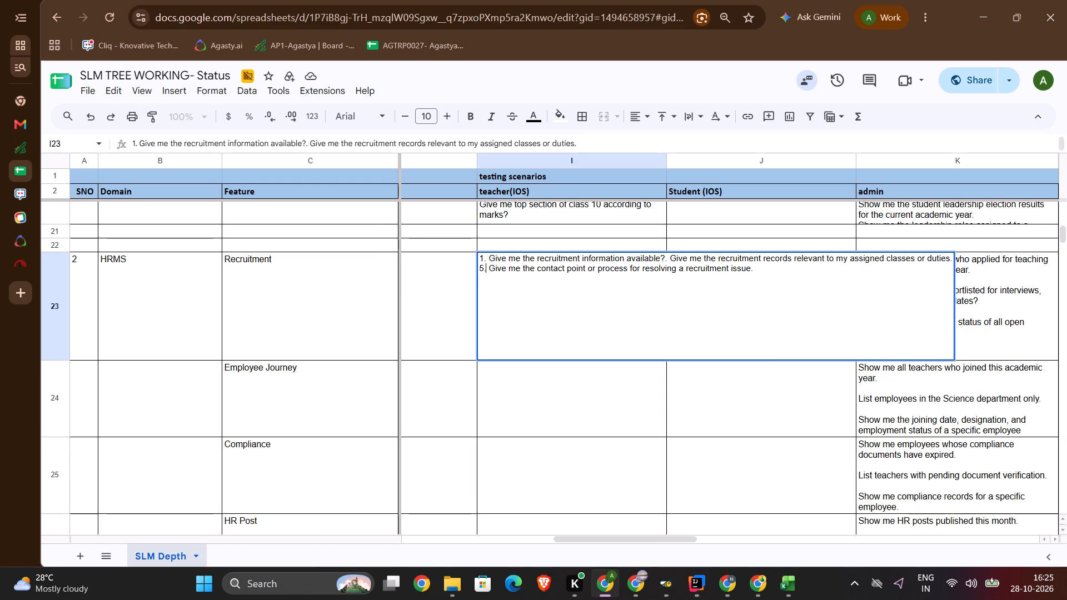
{"action": "key", "text": "BackSpace"}
{"action": "key", "text": "BackSpace"}
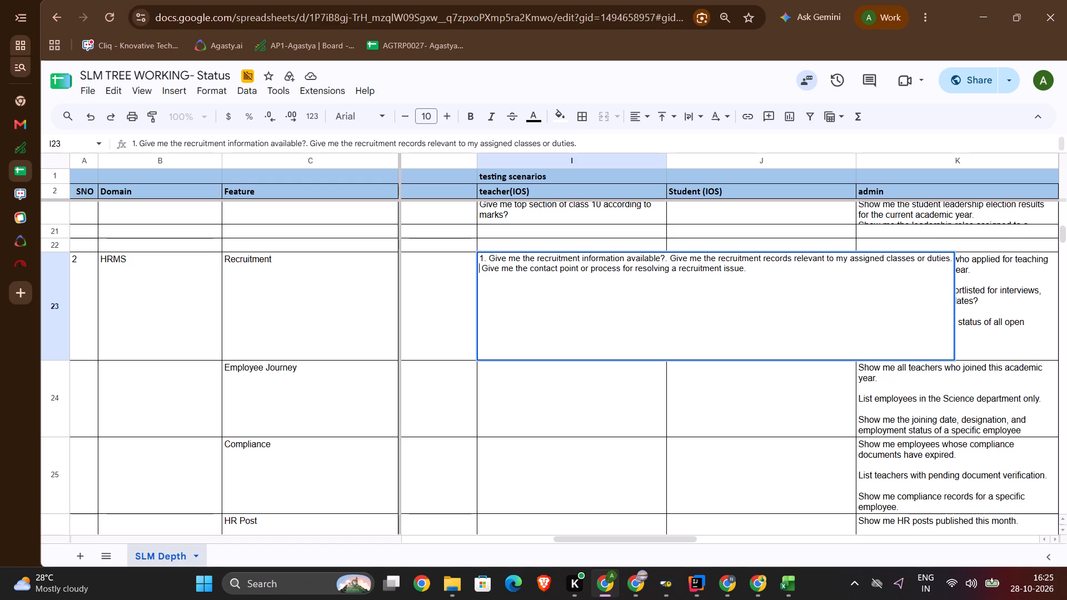
{"action": "left_click", "coordinate": [575, 387]}
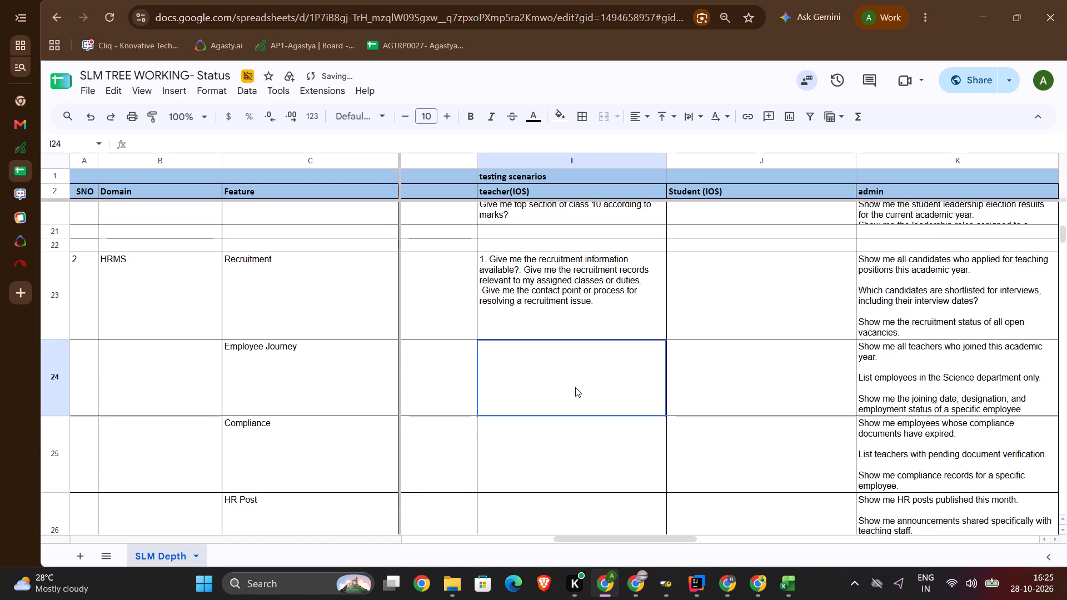
Open Employee Journey's empty teacher(IOS) cell for editing.
{"action": "scroll", "coordinate": [575, 304], "scroll_direction": "down", "scroll_amount": 1}
{"action": "double_click", "coordinate": [575, 304]}
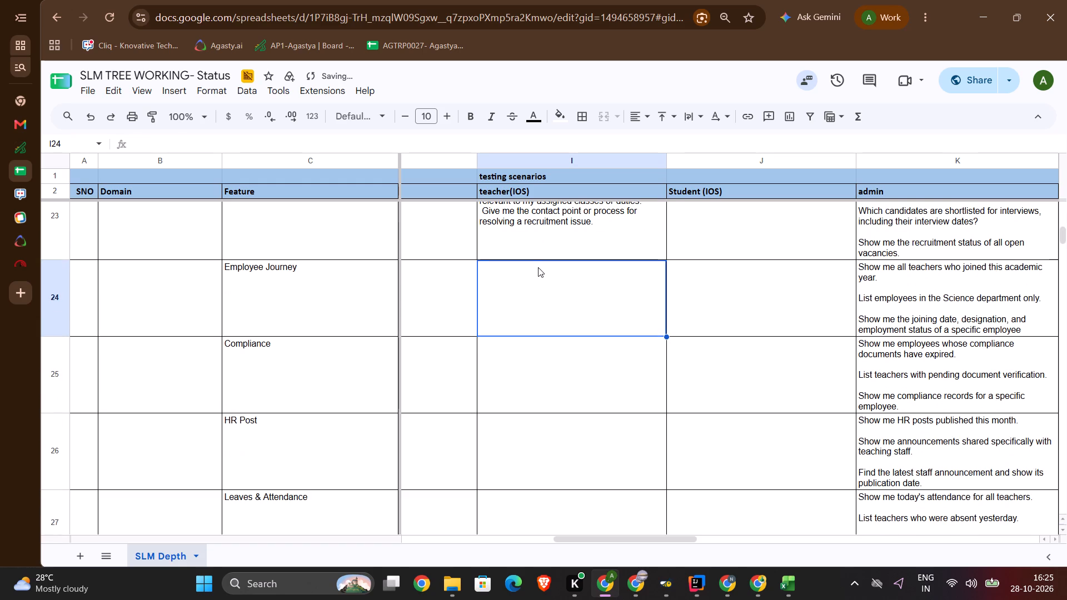
{"action": "triple_click", "coordinate": [538, 267]}
{"action": "left_click", "coordinate": [538, 267]}
{"action": "left_click", "coordinate": [538, 267]}
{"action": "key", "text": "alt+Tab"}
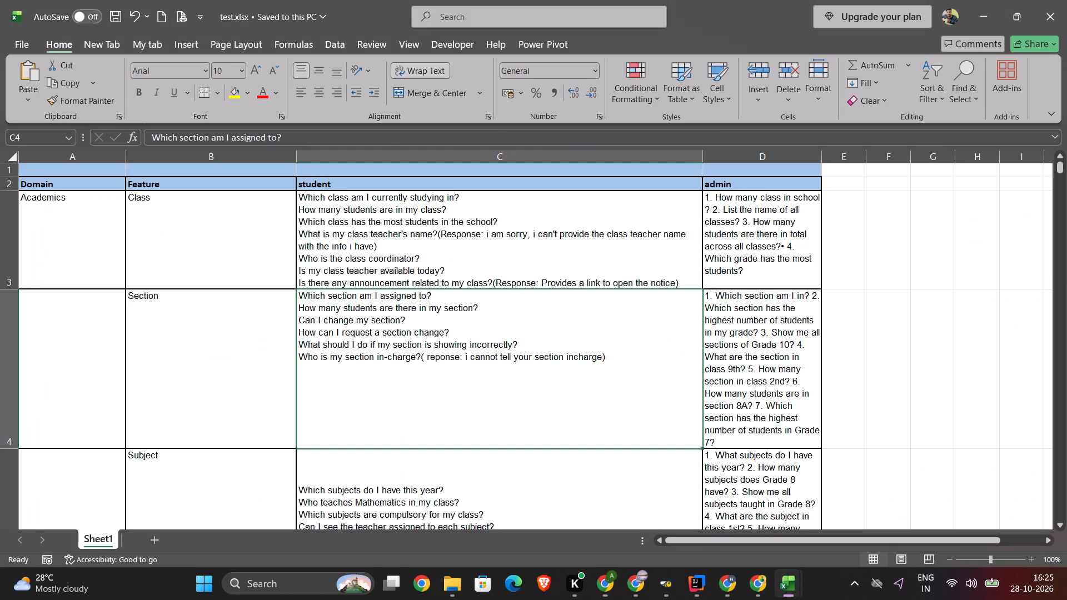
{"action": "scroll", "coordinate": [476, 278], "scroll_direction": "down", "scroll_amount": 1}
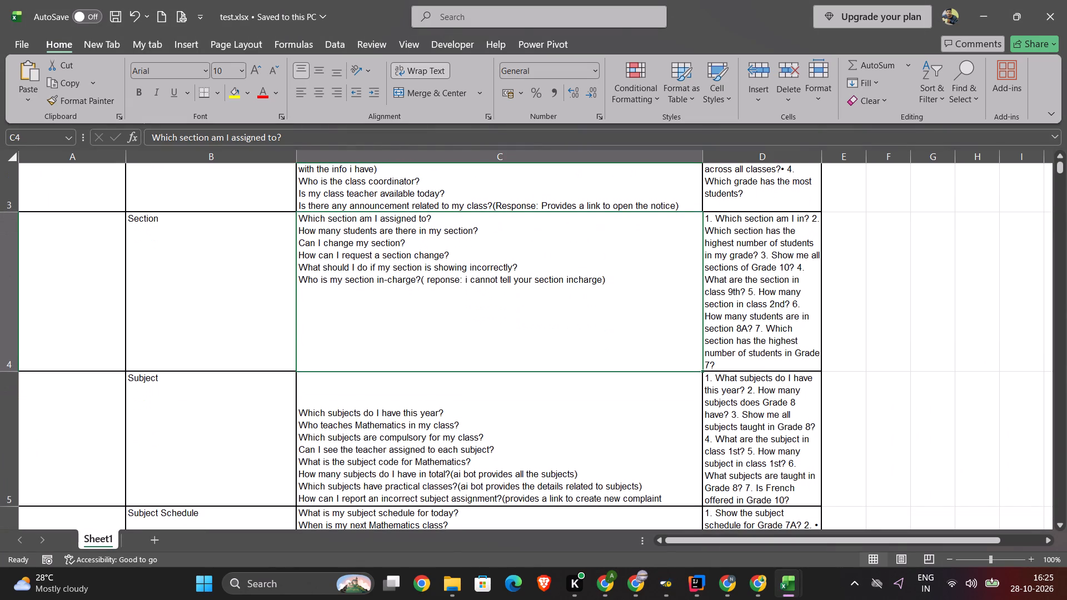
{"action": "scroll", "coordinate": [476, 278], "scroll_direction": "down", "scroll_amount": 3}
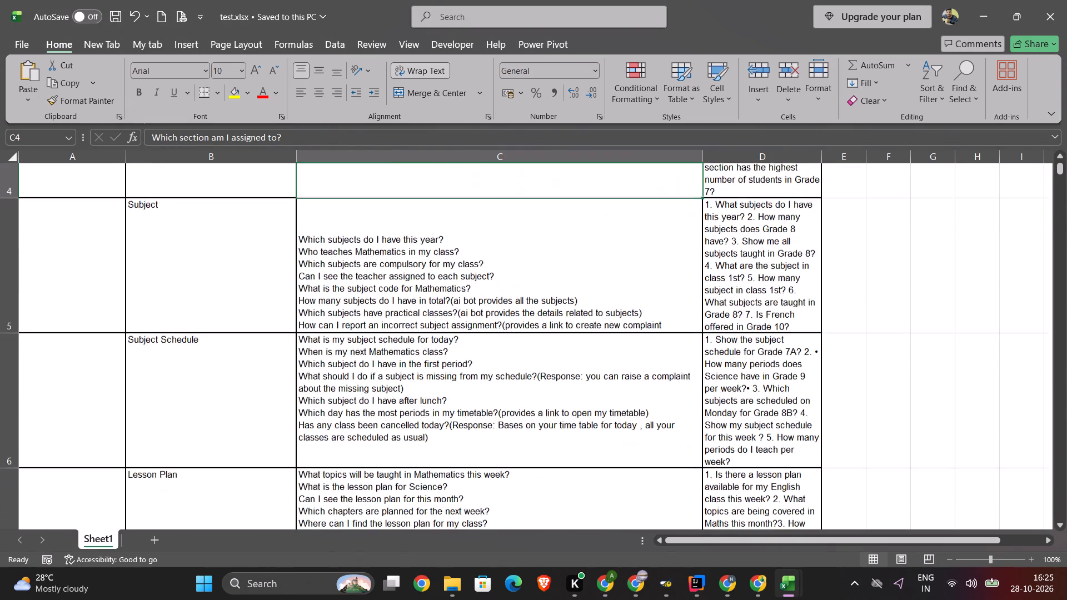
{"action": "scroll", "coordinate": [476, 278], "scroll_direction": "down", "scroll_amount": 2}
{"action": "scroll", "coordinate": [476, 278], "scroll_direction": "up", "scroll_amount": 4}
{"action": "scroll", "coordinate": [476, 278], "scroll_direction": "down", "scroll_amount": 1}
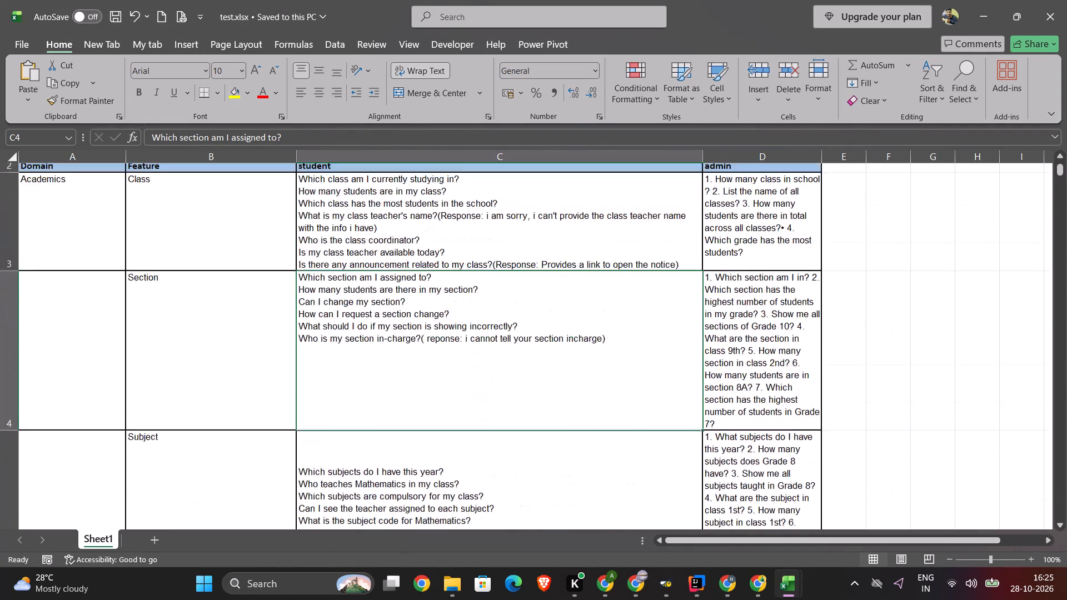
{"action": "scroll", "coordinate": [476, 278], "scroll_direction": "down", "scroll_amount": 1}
Copy the full text of Employee Journey's Teacher Questions cell from the Teacher_Student_AI_Questions_Revised workbook.
{"action": "key", "text": "alt+Tab"}
{"action": "key", "text": "alt+Tab"}
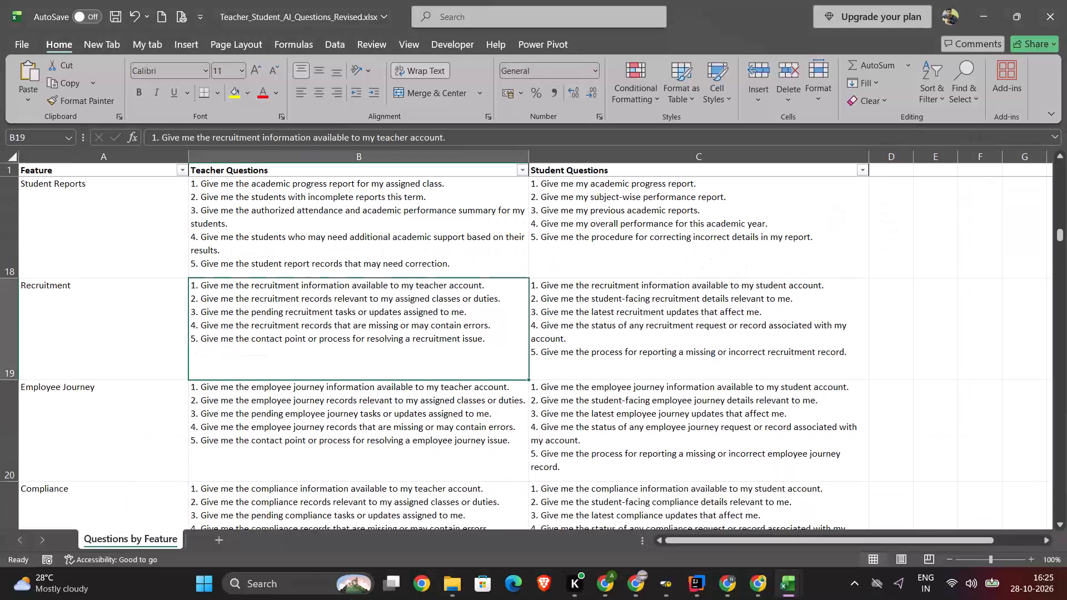
{"action": "scroll", "coordinate": [499, 263], "scroll_direction": "down", "scroll_amount": 1}
{"action": "left_click", "coordinate": [341, 284]}
{"action": "scroll", "coordinate": [341, 284], "scroll_direction": "right", "scroll_amount": 1}
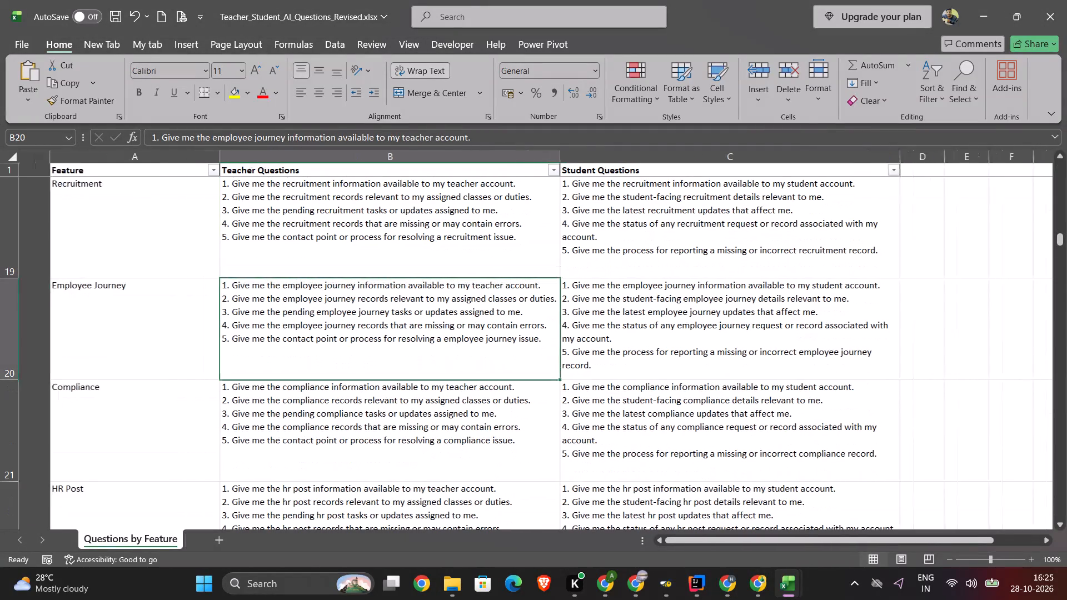
{"action": "scroll", "coordinate": [341, 284], "scroll_direction": "right", "scroll_amount": 1}
{"action": "triple_click", "coordinate": [282, 289]}
{"action": "triple_click", "coordinate": [282, 289]}
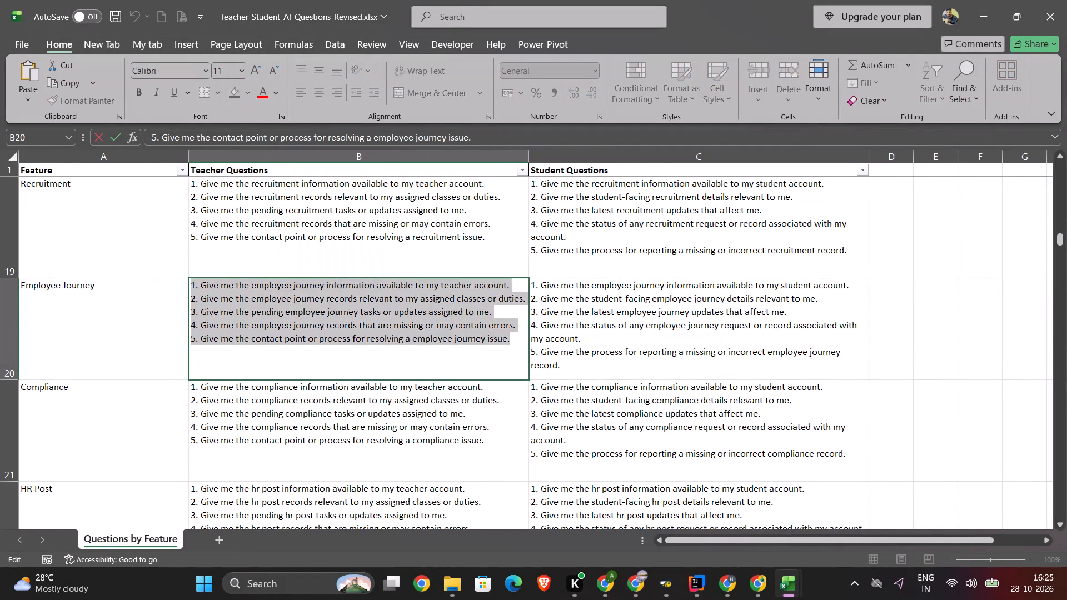
{"action": "key", "text": "ctrl+c"}
Switch back to the SLM Depth sheet and paste the copied questions into Employee Journey's teacher(IOS) cell.
{"action": "key", "text": "alt+Tab"}
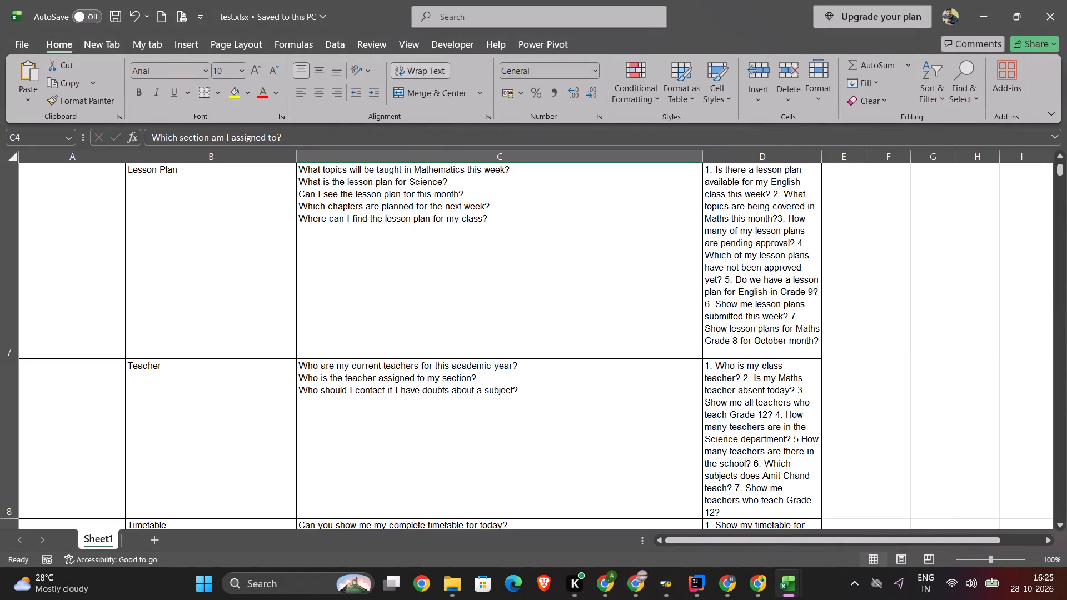
{"action": "key", "text": "alt+Tab"}
{"action": "key", "text": "alt+Tab"}
{"action": "key", "text": "ctrl+v"}
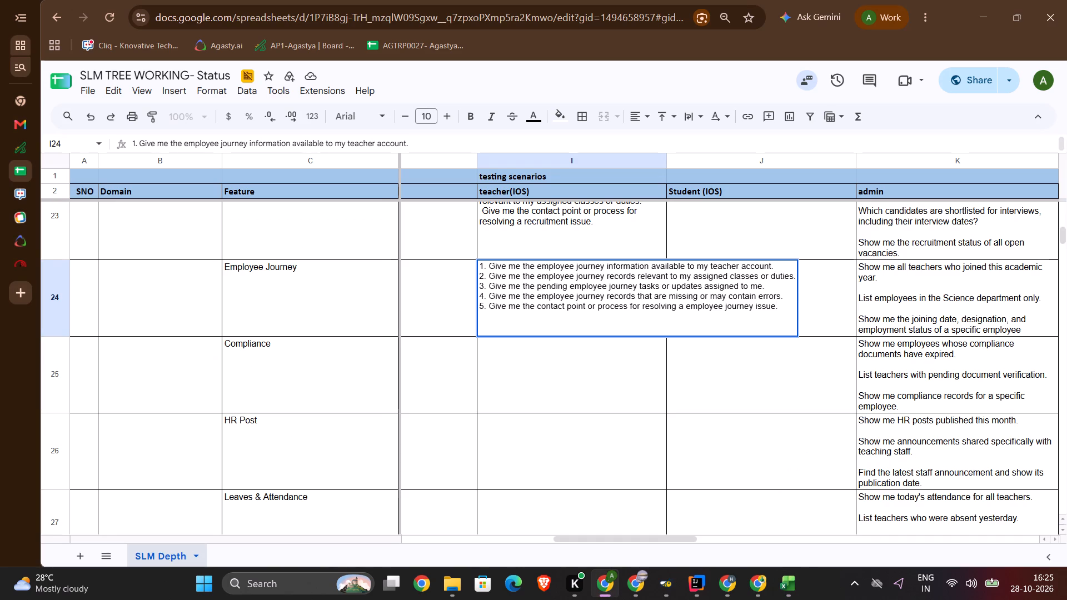
Replace "available to my teacher account." in Employee Journey's first teacher(IOS) question with "of mine".
{"action": "left_click_drag", "start_coordinate": [782, 264], "coordinate": [640, 271]}
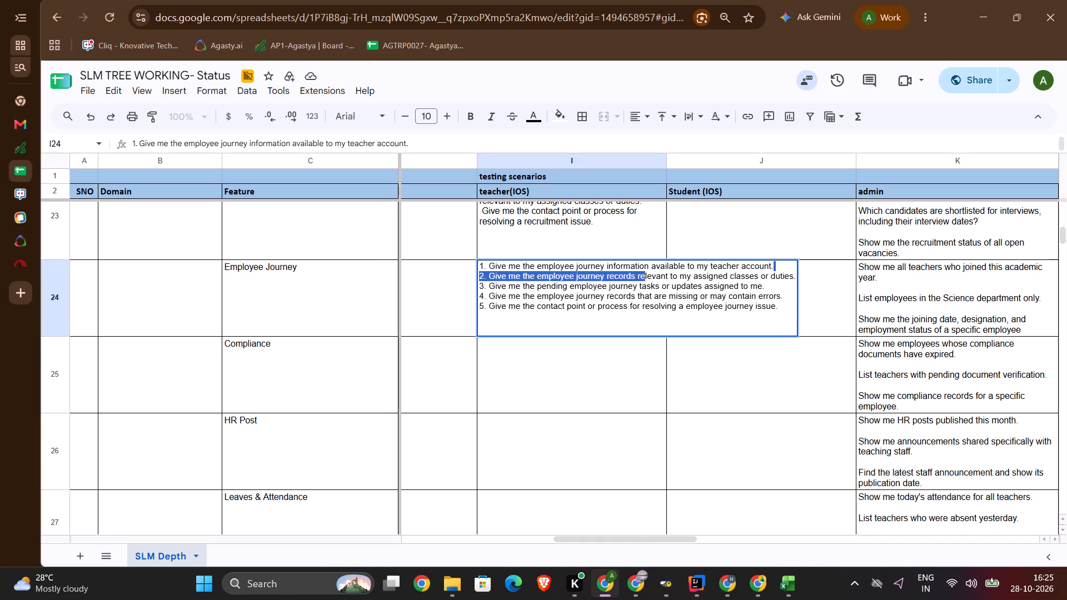
{"action": "left_click_drag", "start_coordinate": [640, 271], "coordinate": [649, 268]}
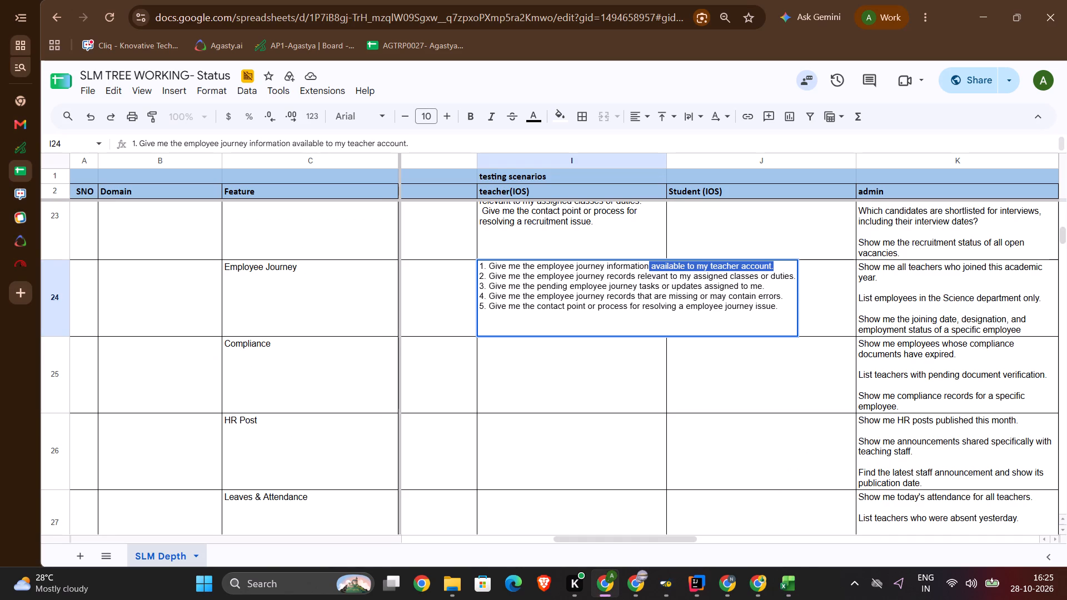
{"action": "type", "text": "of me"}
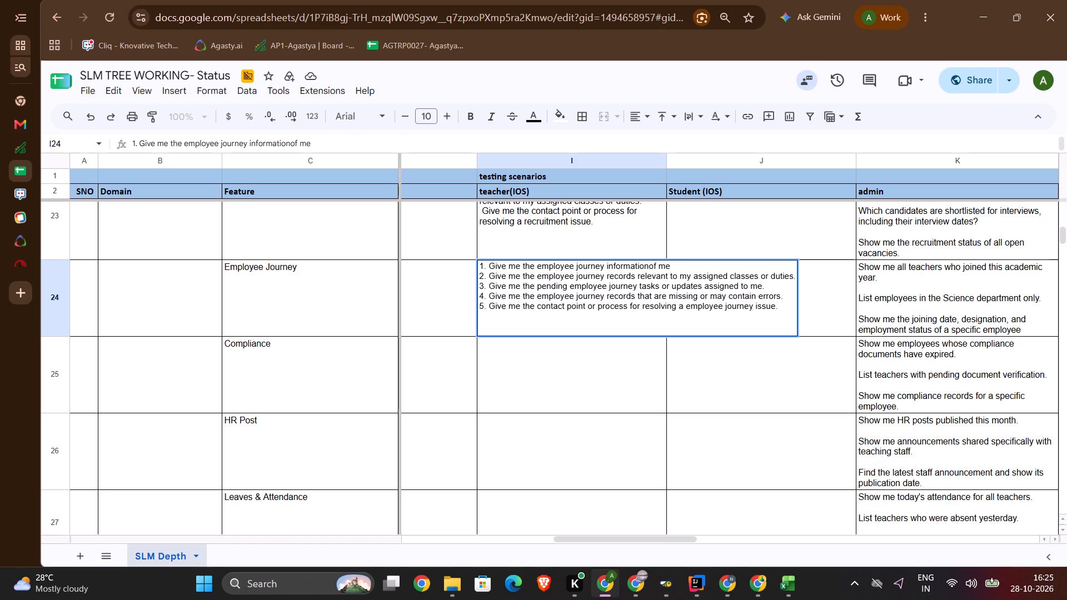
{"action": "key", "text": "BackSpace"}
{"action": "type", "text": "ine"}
Replace "records relevant to my assigned classes or duties." in Employee Journey's second teacher(IOS) question with "of eacher of class 10?".
{"action": "triple_click", "coordinate": [606, 276]}
{"action": "left_click", "coordinate": [606, 276]}
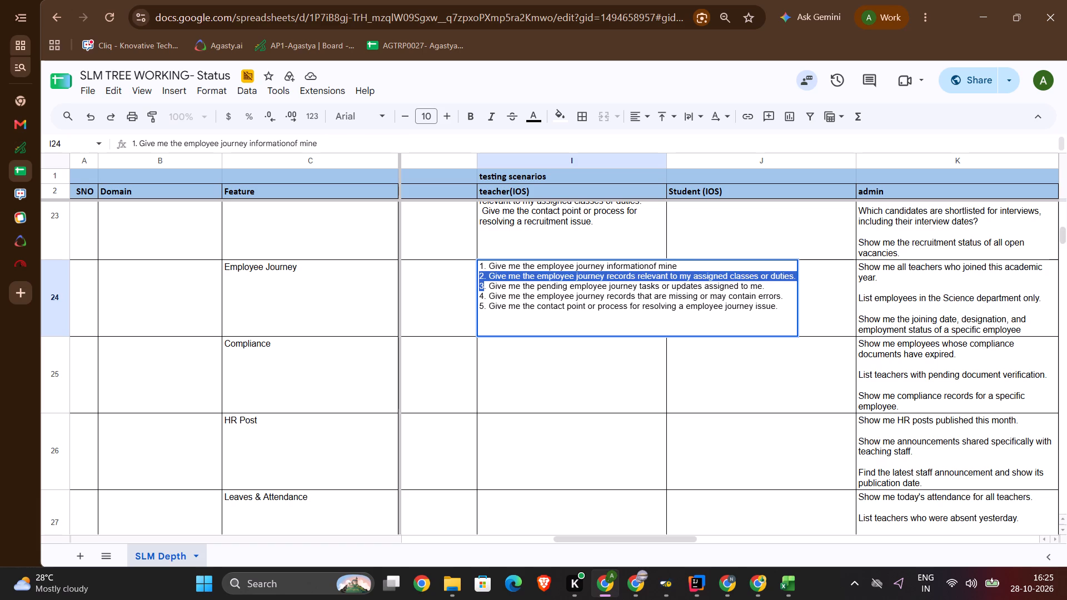
{"action": "left_click", "coordinate": [606, 276]}
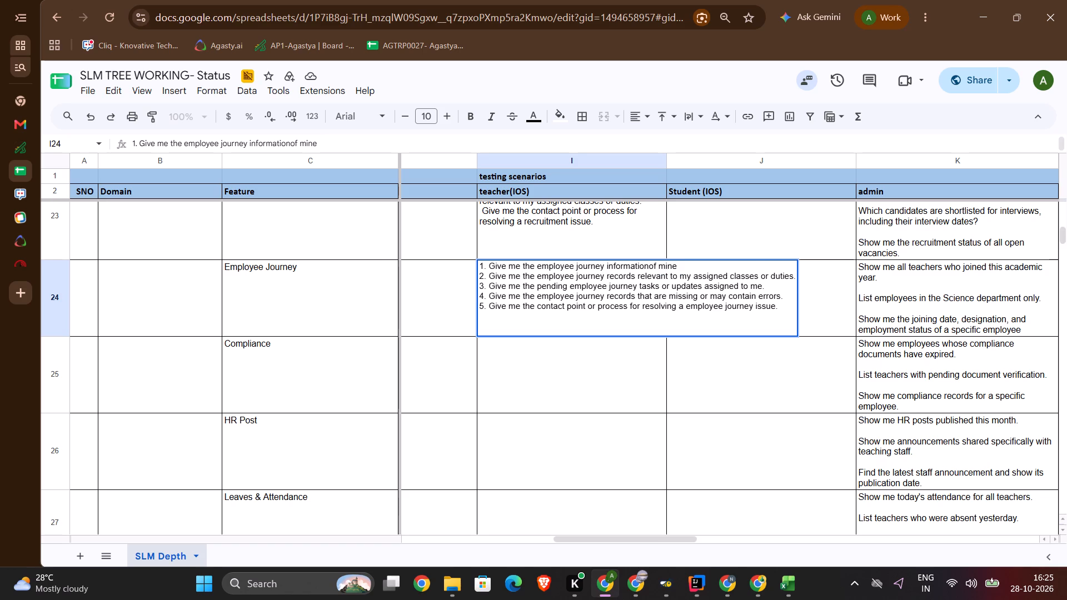
{"action": "left_click_drag", "start_coordinate": [795, 274], "coordinate": [626, 283]}
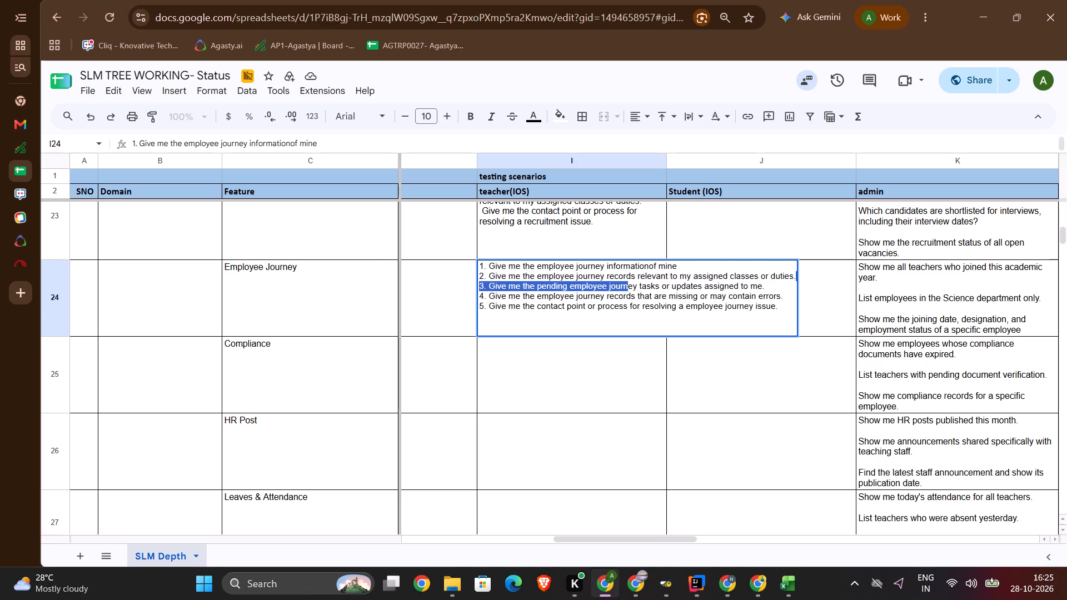
{"action": "left_click_drag", "start_coordinate": [626, 283], "coordinate": [606, 278]}
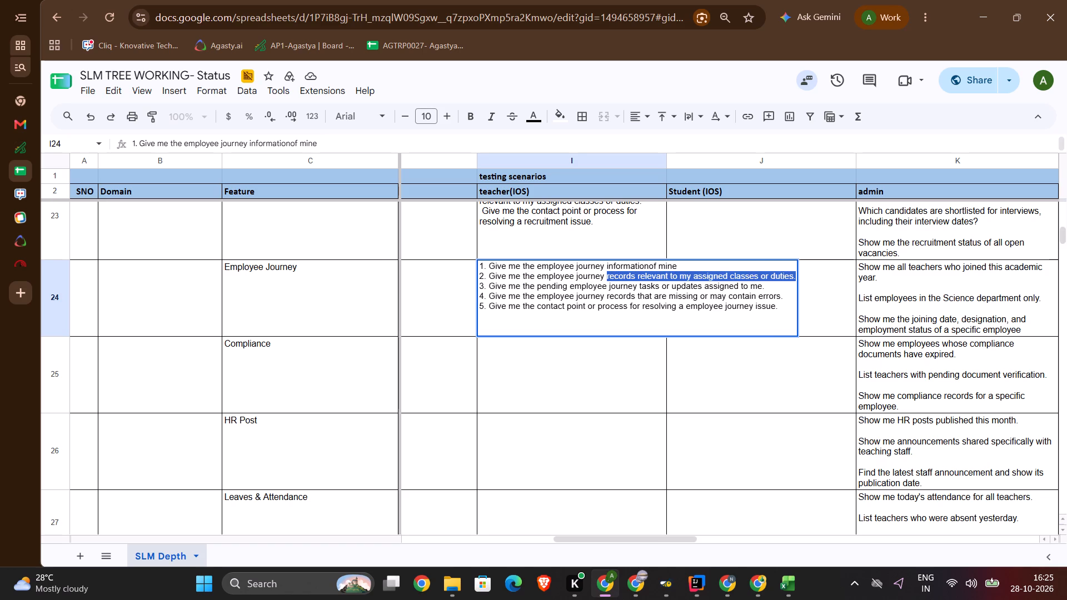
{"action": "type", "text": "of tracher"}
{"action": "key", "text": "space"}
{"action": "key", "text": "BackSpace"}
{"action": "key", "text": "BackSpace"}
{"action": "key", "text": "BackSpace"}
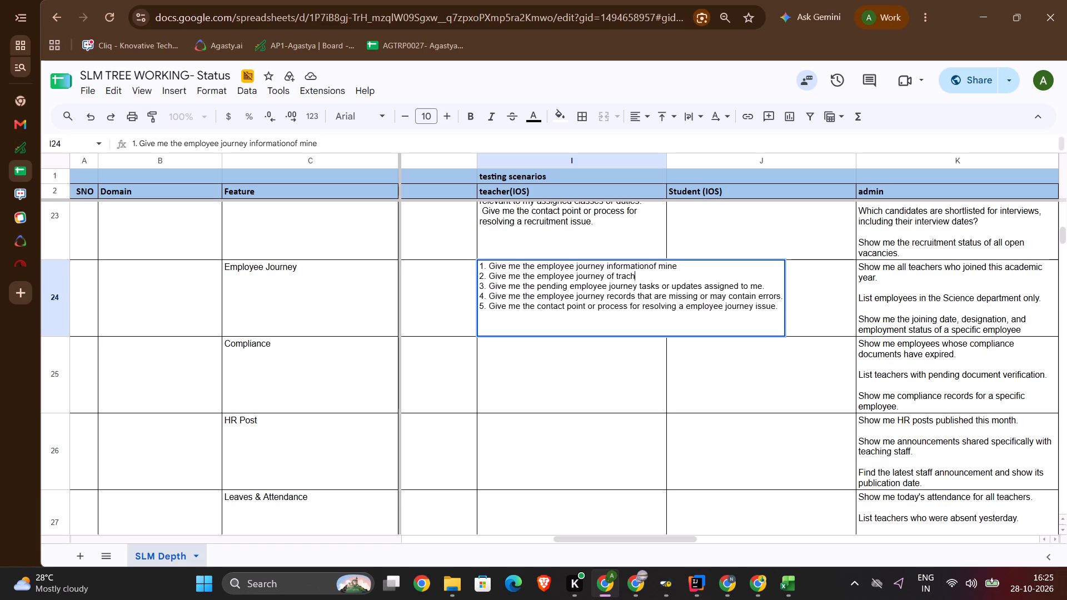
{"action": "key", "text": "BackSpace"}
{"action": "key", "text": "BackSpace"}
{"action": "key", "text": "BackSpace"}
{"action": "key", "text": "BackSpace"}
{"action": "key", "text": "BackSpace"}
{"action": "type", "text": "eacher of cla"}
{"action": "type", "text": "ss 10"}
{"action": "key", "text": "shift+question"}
Correct "eacher" to "teacher" in Employee Journey's second teacher(IOS) question.
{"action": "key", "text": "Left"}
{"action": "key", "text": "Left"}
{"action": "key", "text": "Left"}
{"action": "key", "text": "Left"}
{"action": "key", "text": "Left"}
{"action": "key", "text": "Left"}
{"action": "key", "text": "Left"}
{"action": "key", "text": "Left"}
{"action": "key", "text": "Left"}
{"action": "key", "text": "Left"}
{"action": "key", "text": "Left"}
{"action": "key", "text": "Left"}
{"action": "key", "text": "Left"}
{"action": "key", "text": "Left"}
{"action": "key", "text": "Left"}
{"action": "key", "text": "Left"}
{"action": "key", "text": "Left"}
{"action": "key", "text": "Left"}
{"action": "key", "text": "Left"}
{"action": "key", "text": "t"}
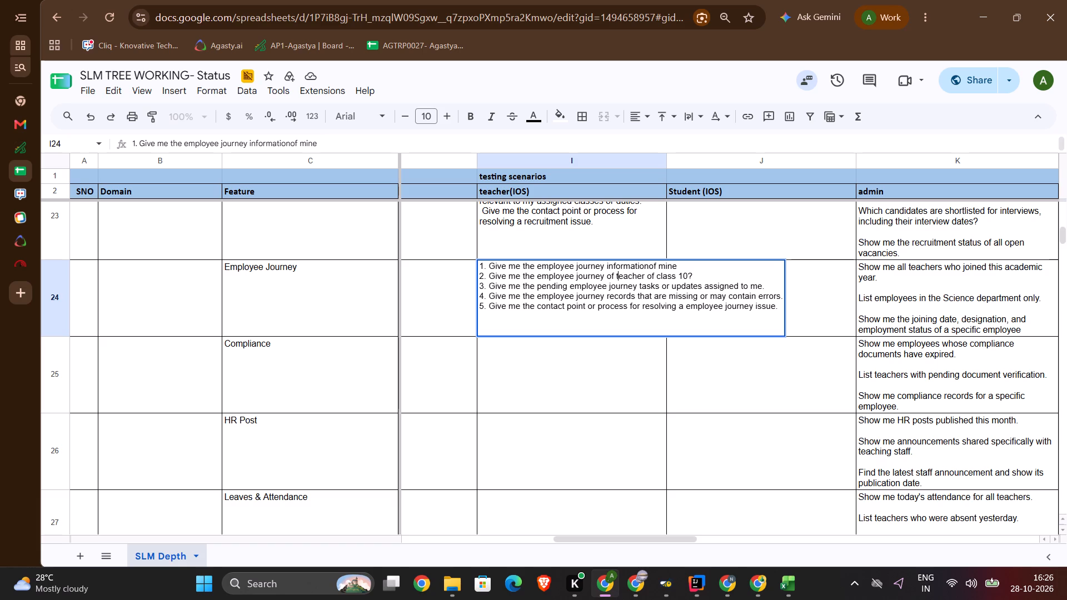
Delete question 3 with the following number 4, and question 5, from Employee Journey's teacher(IOS) cell.
{"action": "triple_click", "coordinate": [582, 283]}
{"action": "double_click", "coordinate": [582, 283]}
{"action": "key", "text": "BackSpace"}
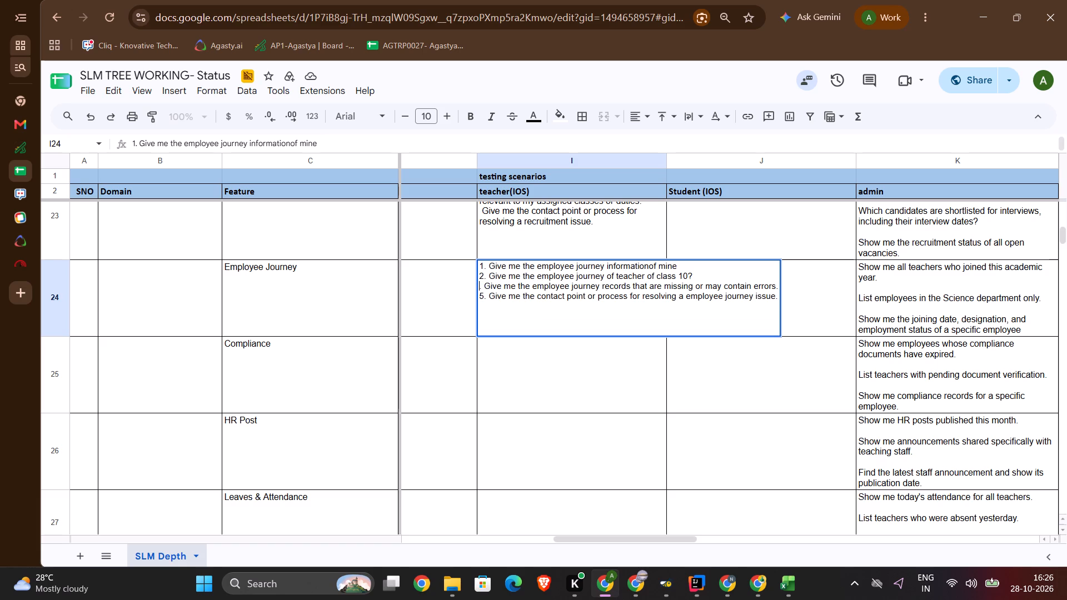
{"action": "triple_click", "coordinate": [645, 294]}
{"action": "double_click", "coordinate": [645, 294]}
{"action": "key", "text": "BackSpace"}
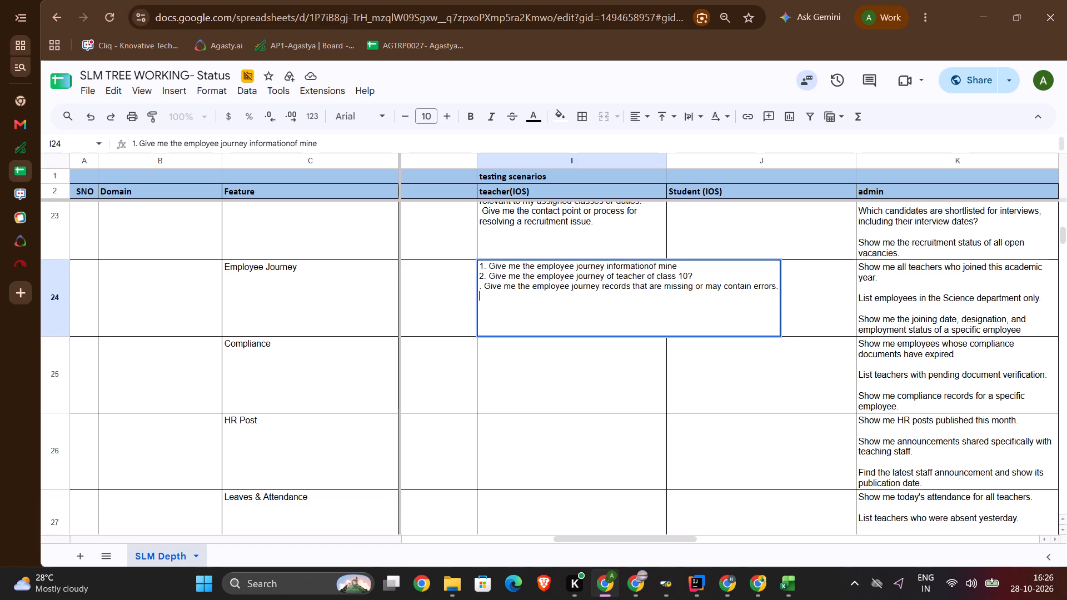
Erase the remaining question on missing or erroneous records from Employee Journey's teacher(IOS) cell.
{"action": "key", "text": "BackSpace"}
{"action": "key", "text": "BackSpace"}
{"action": "key", "text": "BackSpace"}
{"action": "key", "text": "BackSpace"}
{"action": "key", "text": "BackSpace"}
{"action": "key", "text": "BackSpace"}
{"action": "key", "text": "BackSpace"}
{"action": "key", "text": "BackSpace"}
{"action": "key", "text": "BackSpace"}
{"action": "key", "text": "BackSpace"}
{"action": "key", "text": "BackSpace"}
{"action": "key", "text": "BackSpace"}
{"action": "key", "text": "BackSpace"}
{"action": "key", "text": "BackSpace"}
{"action": "key", "text": "BackSpace"}
{"action": "key", "text": "BackSpace"}
{"action": "key", "text": "BackSpace"}
{"action": "key", "text": "BackSpace"}
{"action": "key", "text": "BackSpace"}
{"action": "key", "text": "BackSpace"}
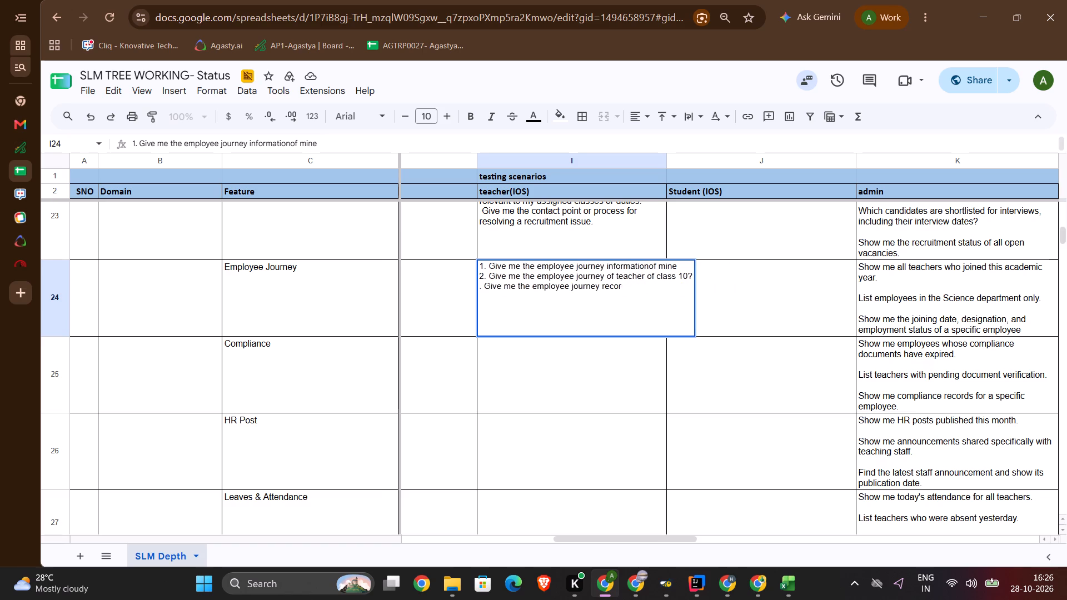
{"action": "key", "text": "BackSpace"}
{"action": "key", "text": "BackSpace"}
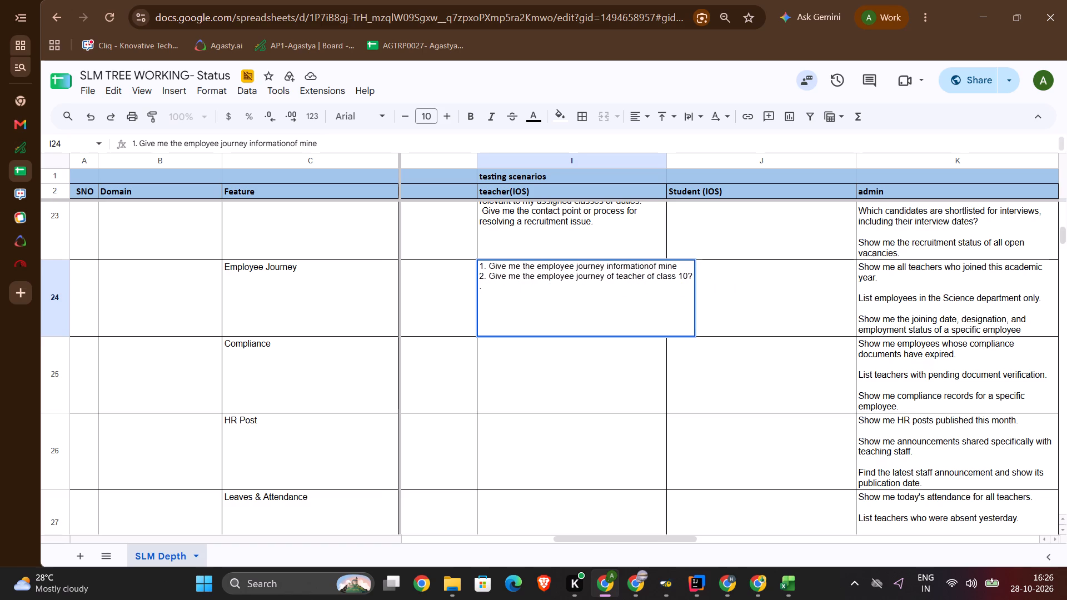
{"action": "key", "text": "BackSpace"}
Copy Employee Journey's admin question on joining date, designation and employment status into the end of its teacher(IOS) cell and save the entry.
{"action": "left_click", "coordinate": [897, 317]}
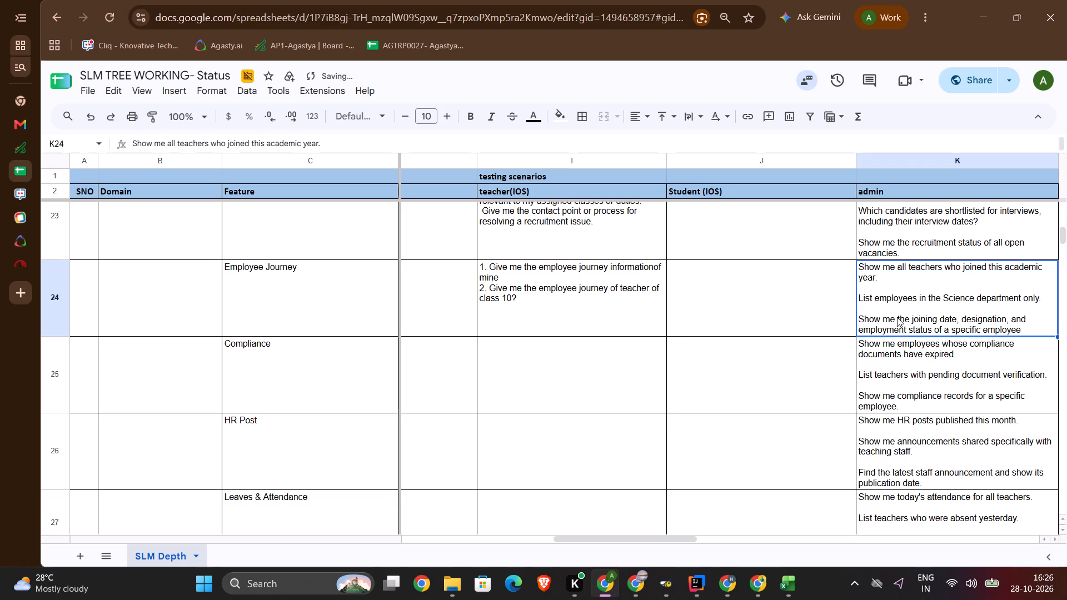
{"action": "triple_click", "coordinate": [897, 317]}
{"action": "left_click", "coordinate": [897, 317]}
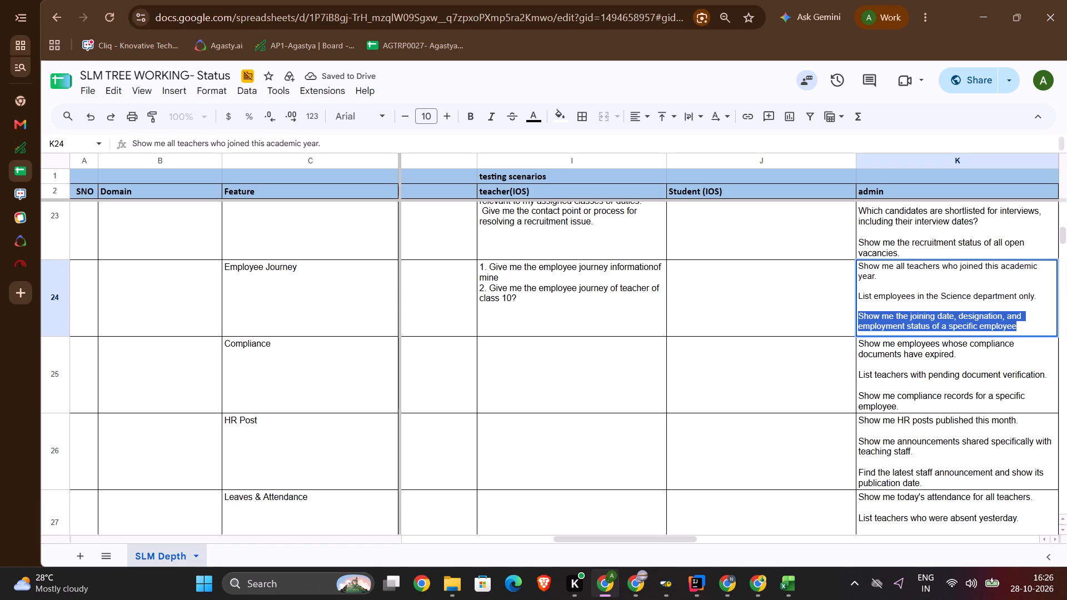
{"action": "key", "text": "ctrl+c"}
{"action": "left_click", "coordinate": [525, 302]}
{"action": "triple_click", "coordinate": [525, 302]}
{"action": "left_click", "coordinate": [525, 302]}
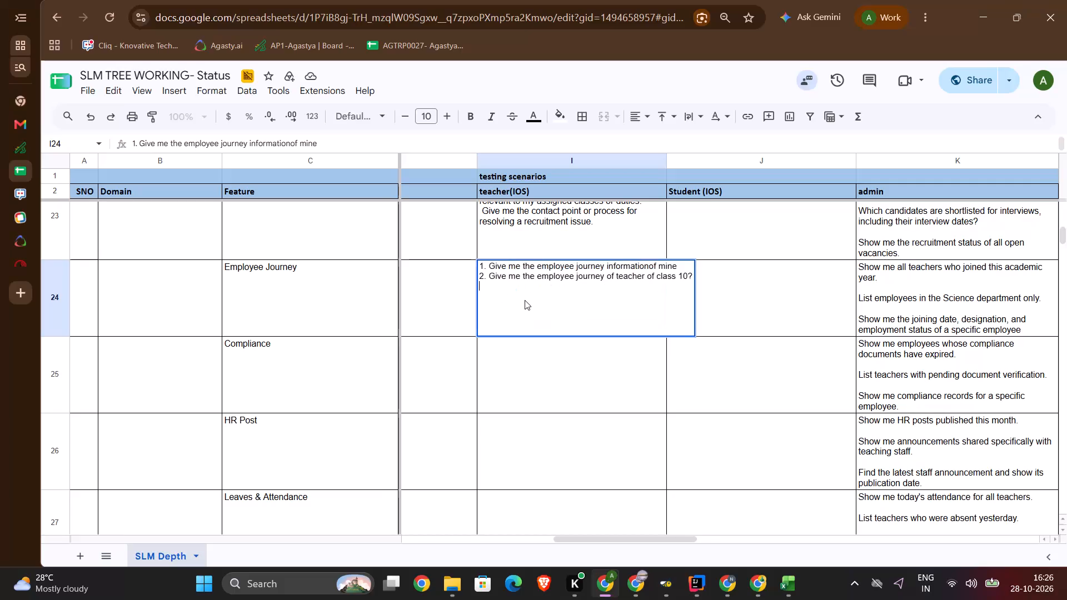
{"action": "key", "text": "ctrl+v"}
{"action": "left_click", "coordinate": [503, 349]}
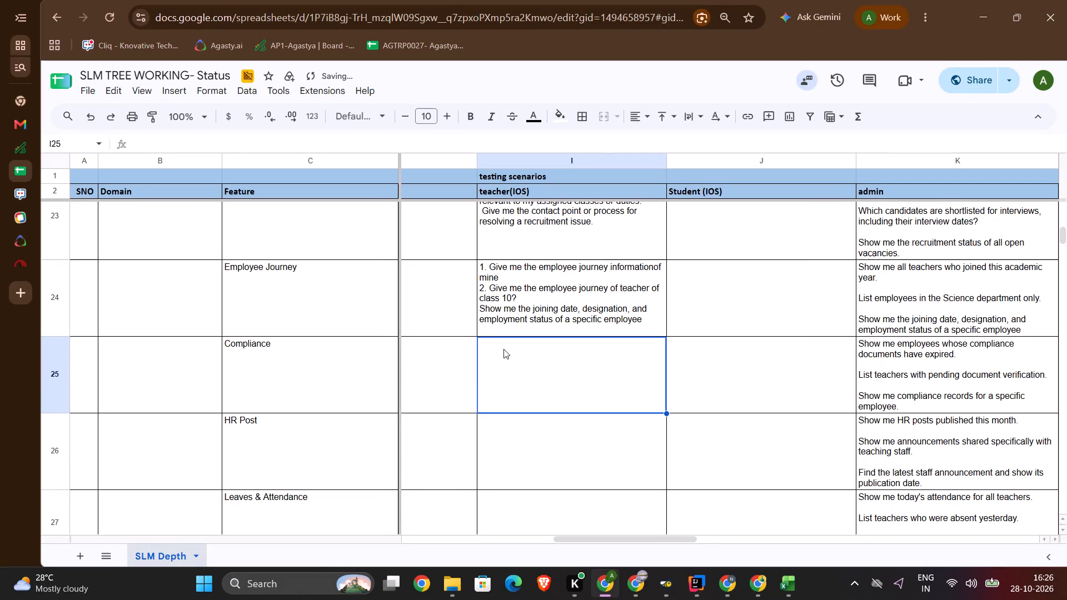
Look up the Compliance teacher questions in Excel's Teacher_Student_AI_Questions_Revised.xlsx for the empty Compliance teacher(IOS) cell.
{"action": "scroll", "coordinate": [503, 349], "scroll_direction": "down", "scroll_amount": 1}
{"action": "triple_click", "coordinate": [550, 248]}
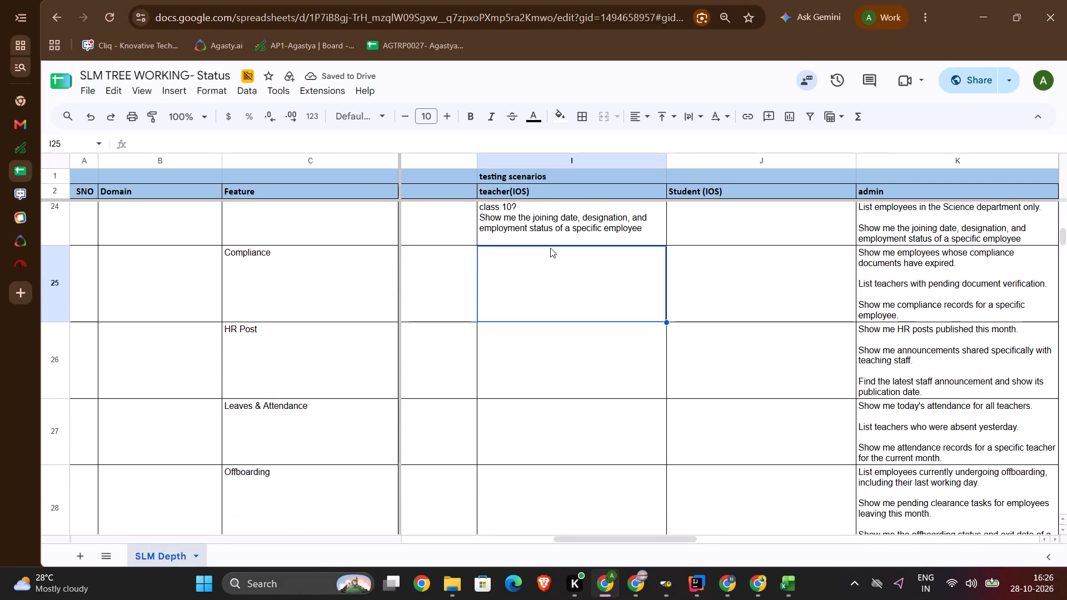
{"action": "left_click", "coordinate": [534, 252]}
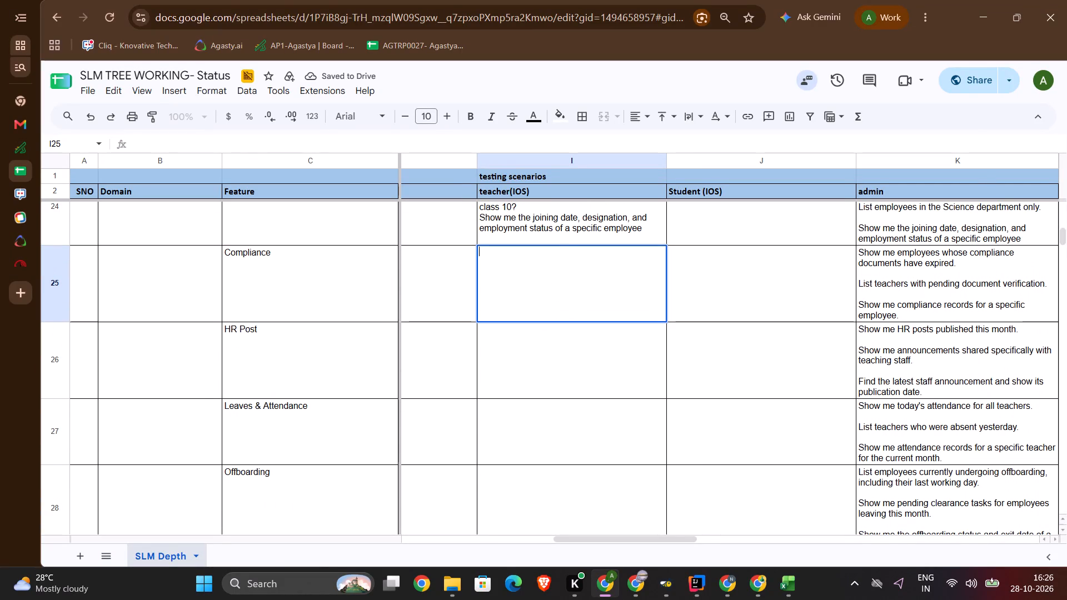
{"action": "key", "text": "alt+Tab"}
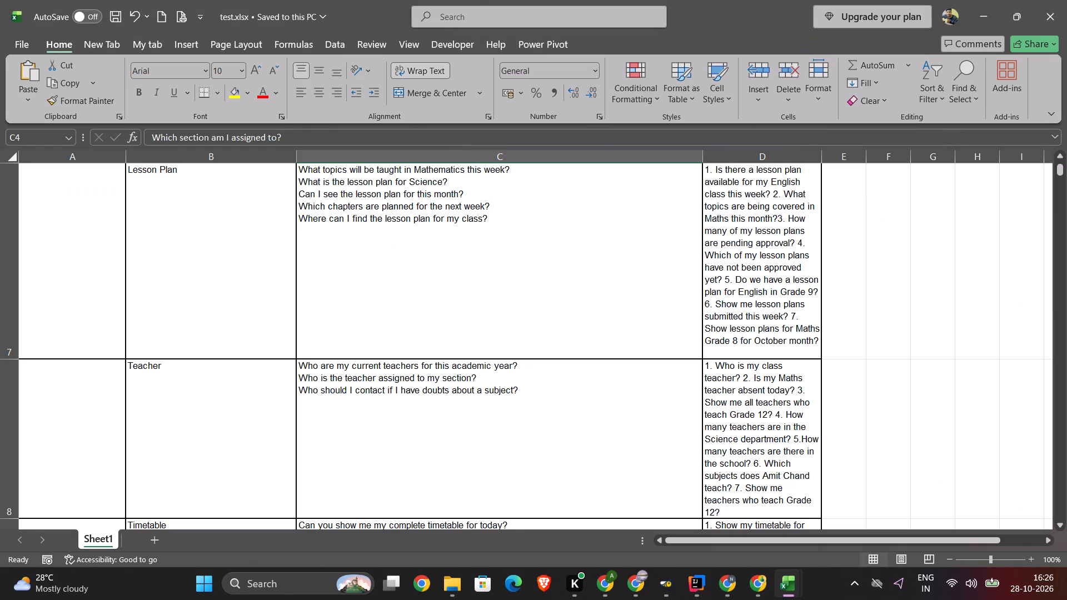
{"action": "left_click", "coordinate": [1066, 0]}
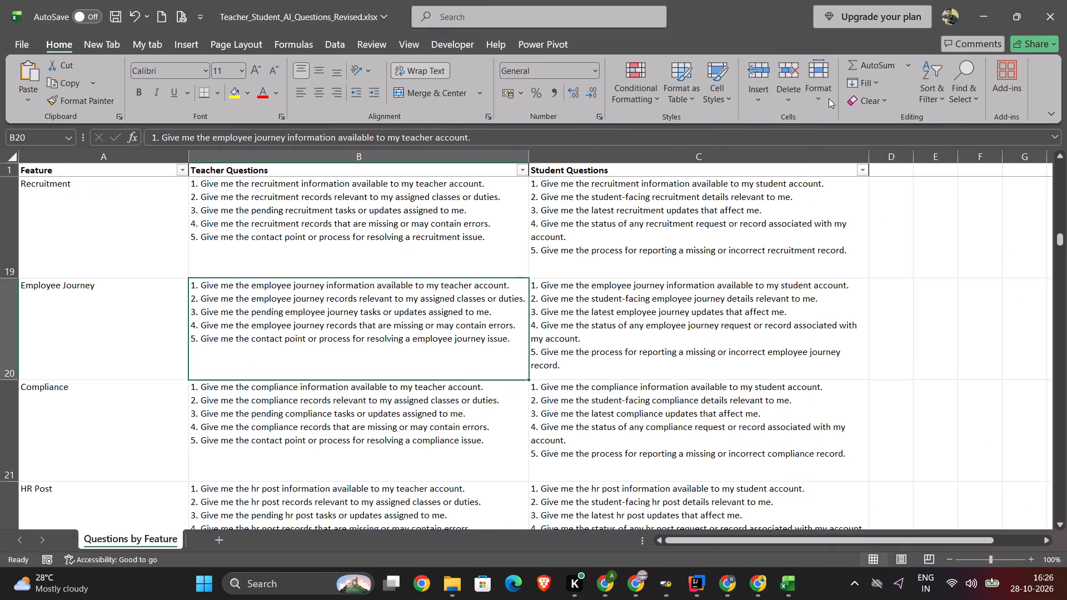
{"action": "scroll", "coordinate": [420, 300], "scroll_direction": "down", "scroll_amount": 1}
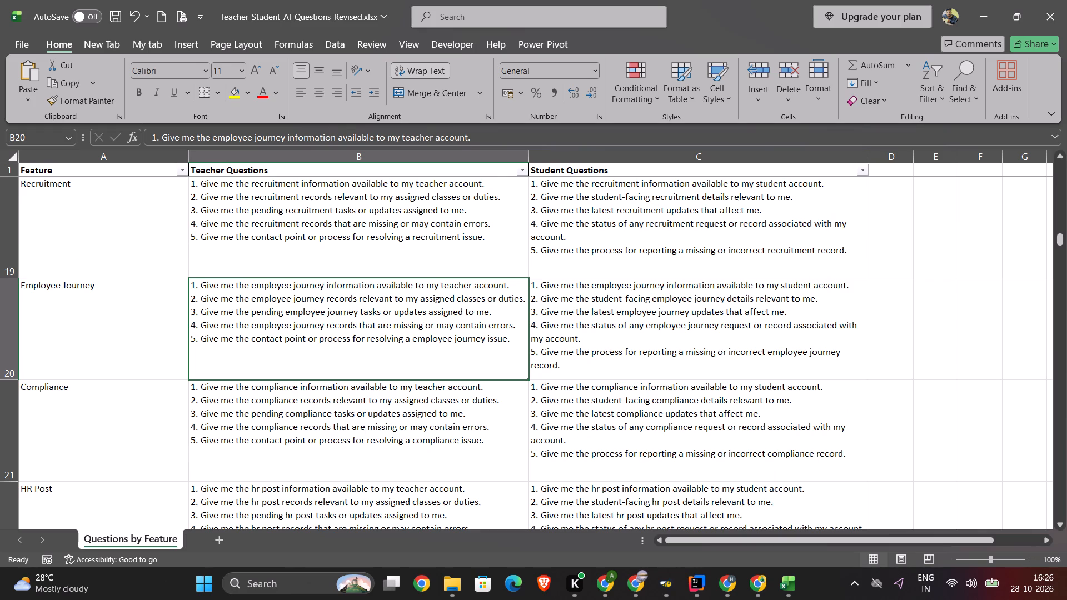
{"action": "triple_click", "coordinate": [355, 303]}
{"action": "triple_click", "coordinate": [355, 303]}
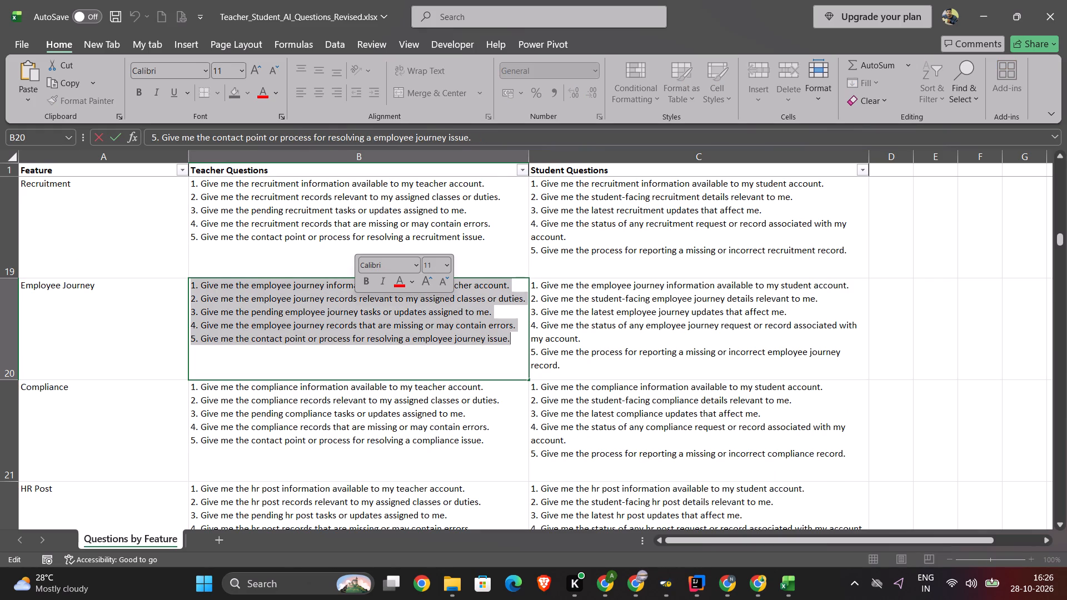
{"action": "scroll", "coordinate": [355, 303], "scroll_direction": "left", "scroll_amount": 2}
{"action": "scroll", "coordinate": [355, 303], "scroll_direction": "down", "scroll_amount": 1}
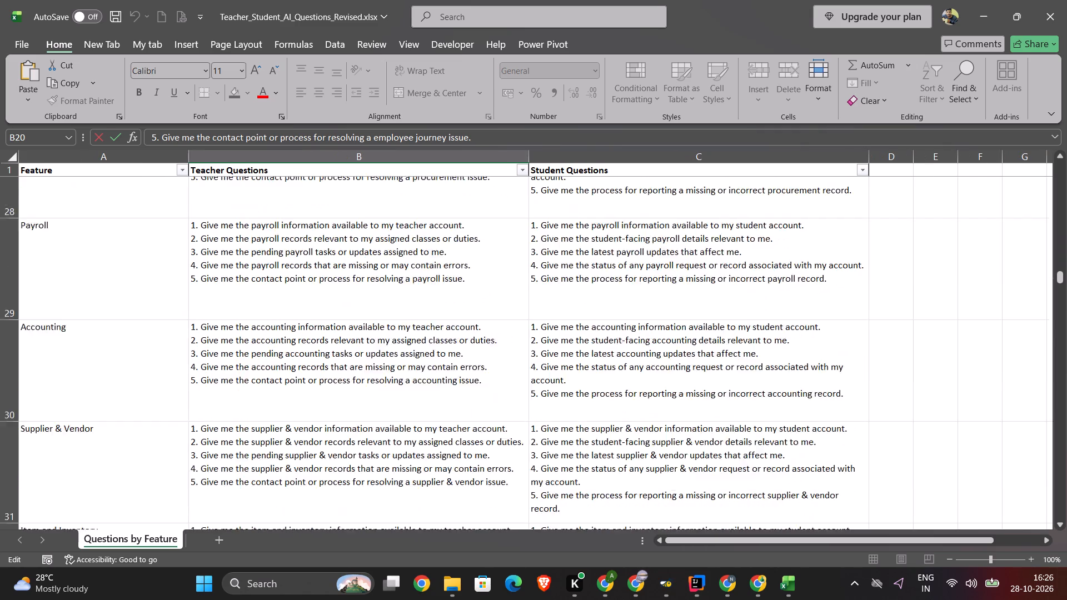
{"action": "scroll", "coordinate": [355, 303], "scroll_direction": "down", "scroll_amount": 1}
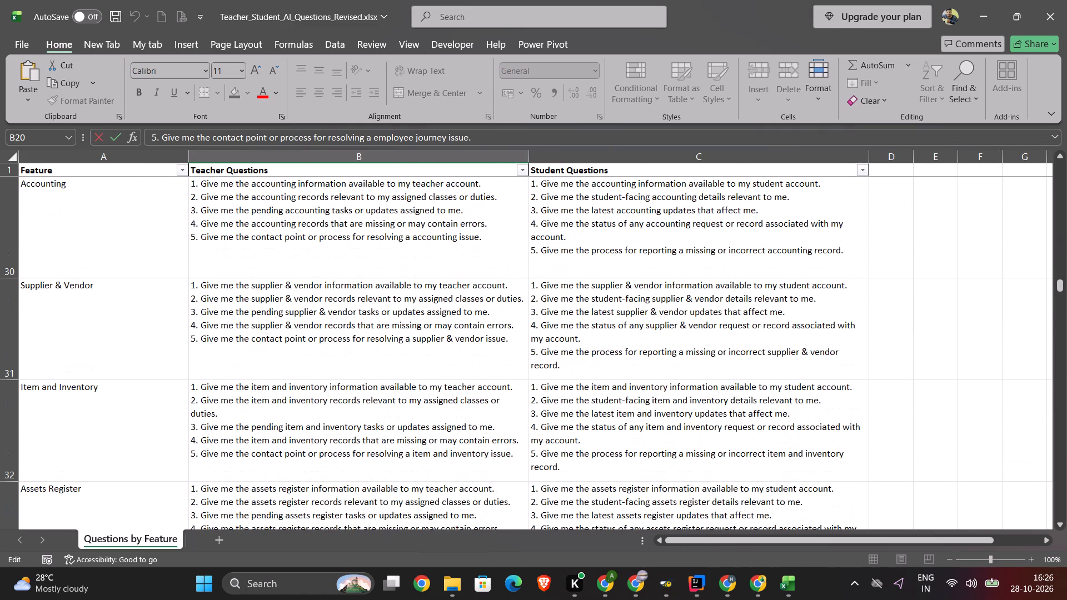
{"action": "scroll", "coordinate": [355, 303], "scroll_direction": "down", "scroll_amount": 1}
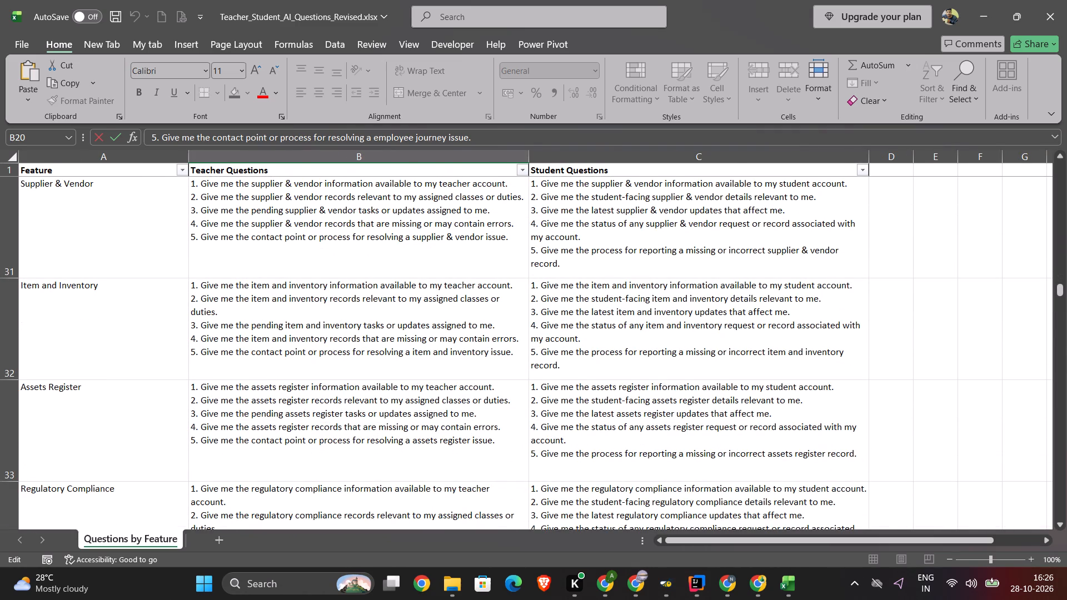
{"action": "scroll", "coordinate": [355, 303], "scroll_direction": "up", "scroll_amount": 2}
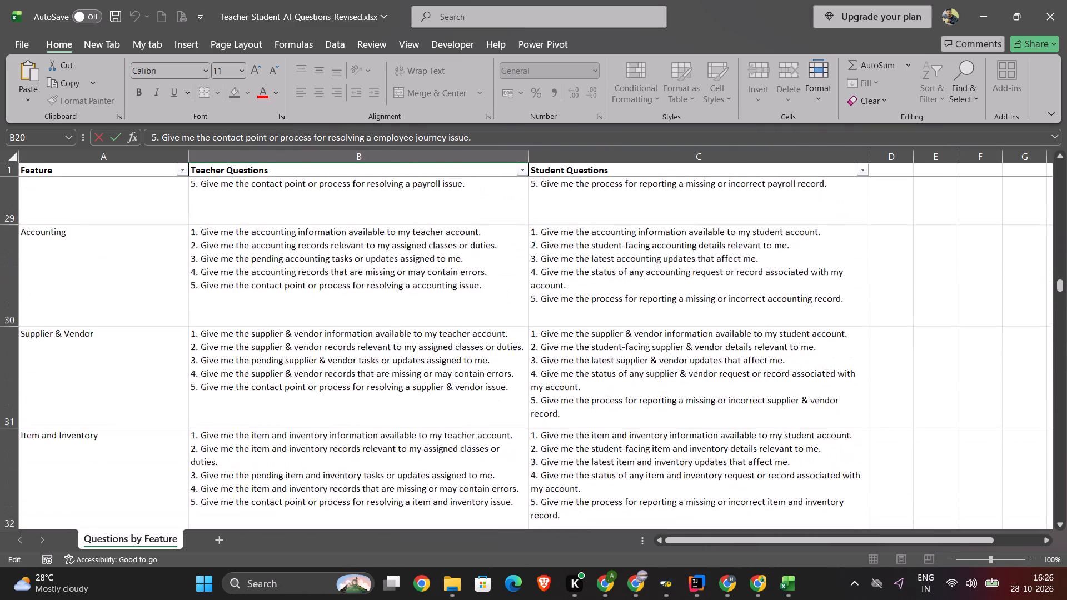
{"action": "scroll", "coordinate": [355, 303], "scroll_direction": "up", "scroll_amount": 3}
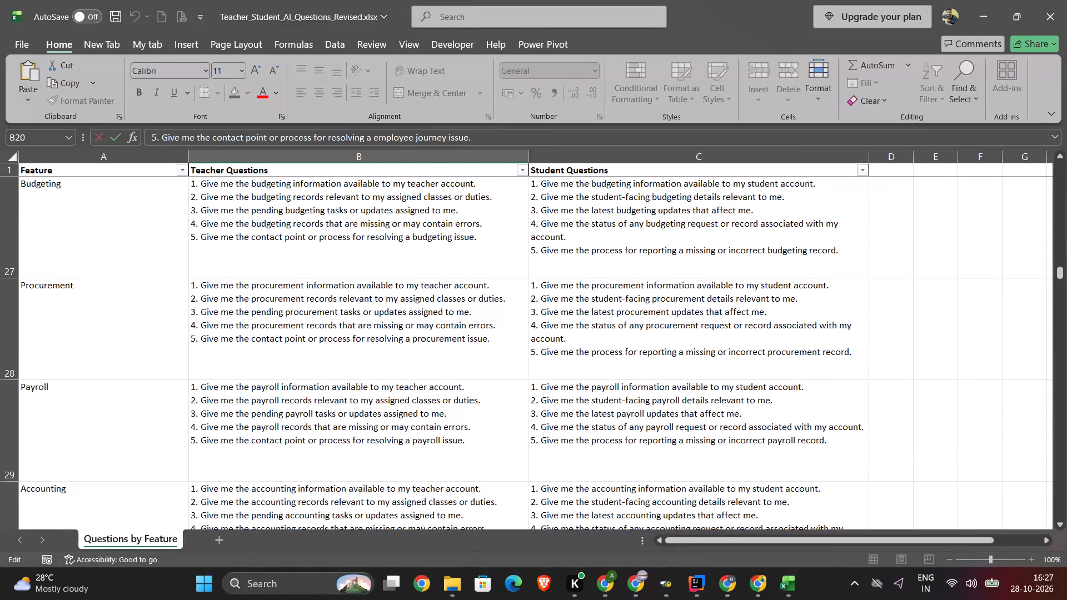
{"action": "scroll", "coordinate": [355, 303], "scroll_direction": "up", "scroll_amount": 2}
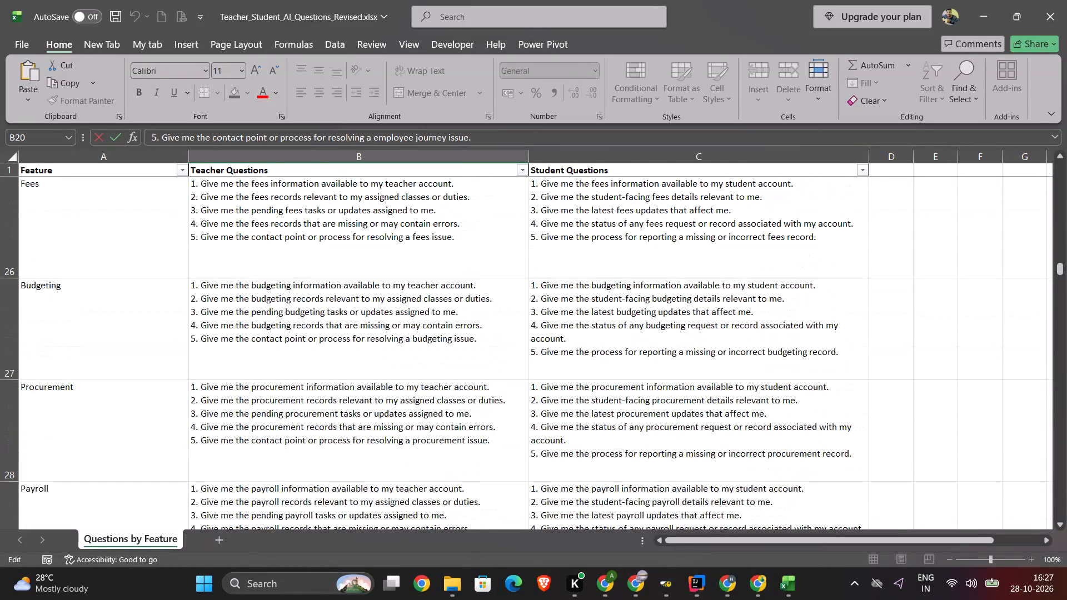
{"action": "scroll", "coordinate": [355, 303], "scroll_direction": "up", "scroll_amount": 3}
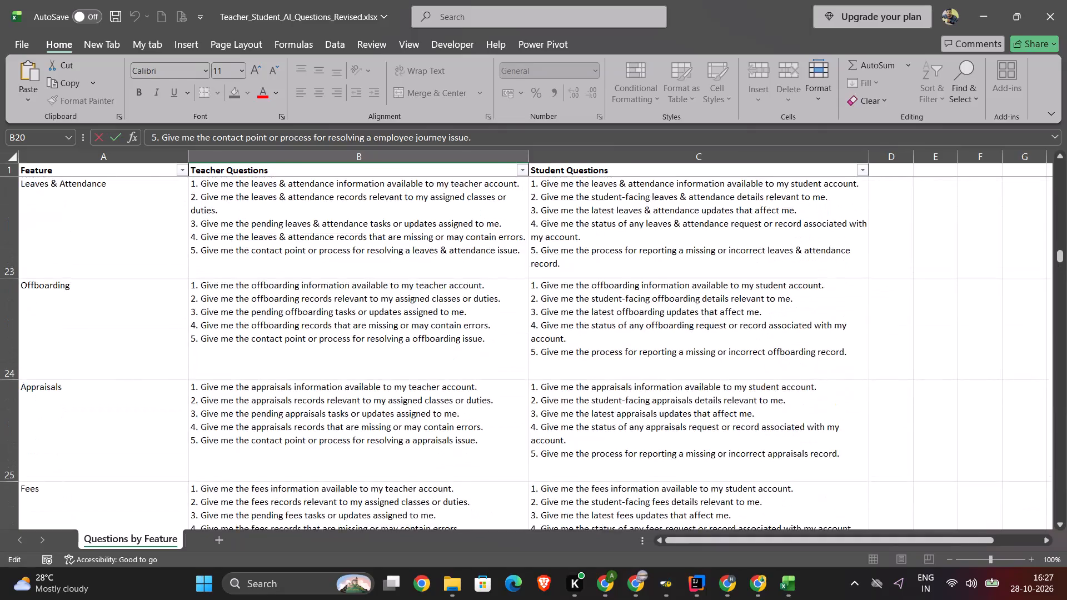
{"action": "scroll", "coordinate": [355, 303], "scroll_direction": "up", "scroll_amount": 2}
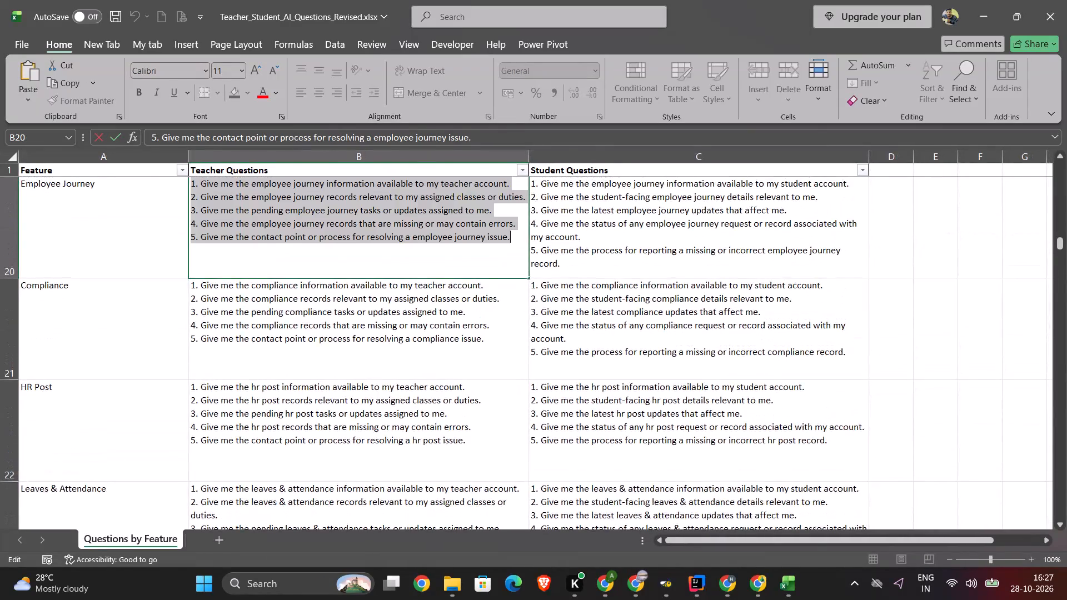
{"action": "scroll", "coordinate": [349, 294], "scroll_direction": "down", "scroll_amount": 1}
{"action": "left_click", "coordinate": [338, 300]}
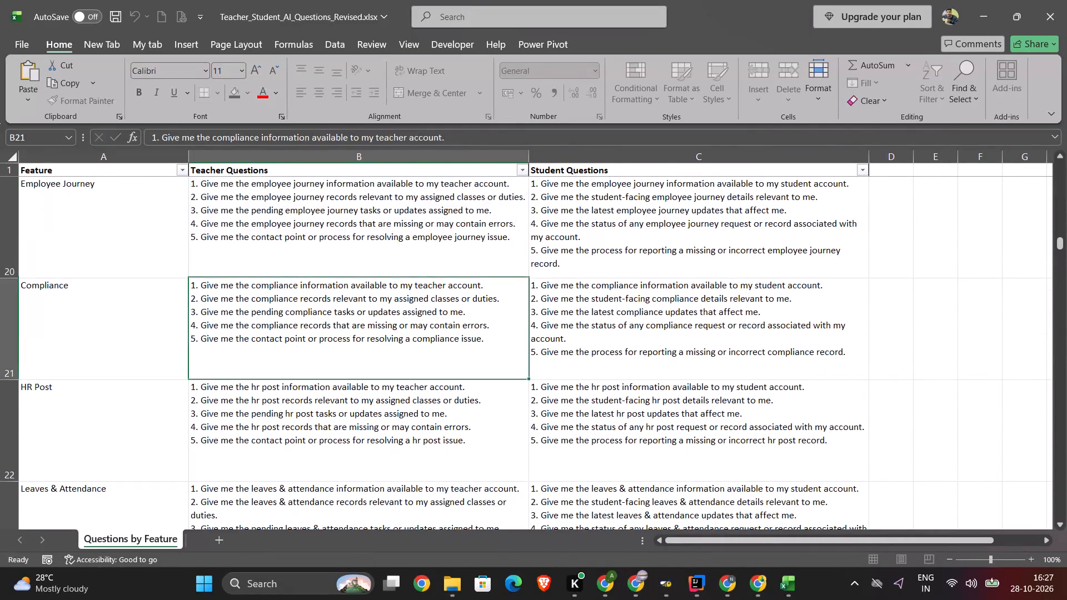
{"action": "scroll", "coordinate": [338, 300], "scroll_direction": "down", "scroll_amount": 6}
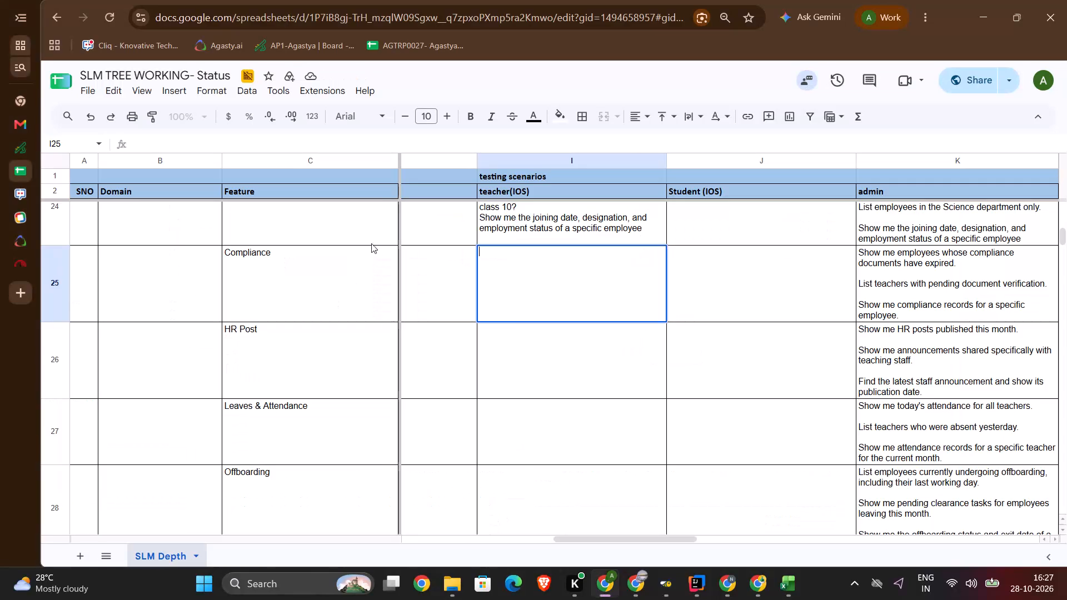
Return to the SLM Depth sheet in Chrome and check the teacher(IOS) column from Employee Journey through Visitor Management for missing scenarios.
{"action": "scroll", "coordinate": [320, 254], "scroll_direction": "right", "scroll_amount": 6}
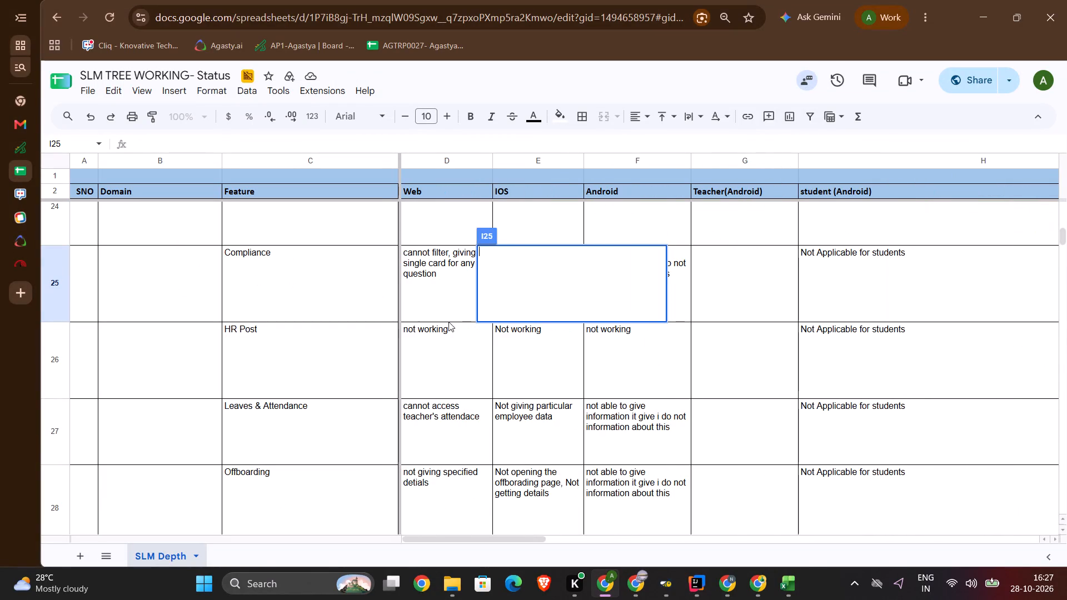
{"action": "left_click", "coordinate": [594, 332]}
{"action": "scroll", "coordinate": [594, 332], "scroll_direction": "left", "scroll_amount": 6}
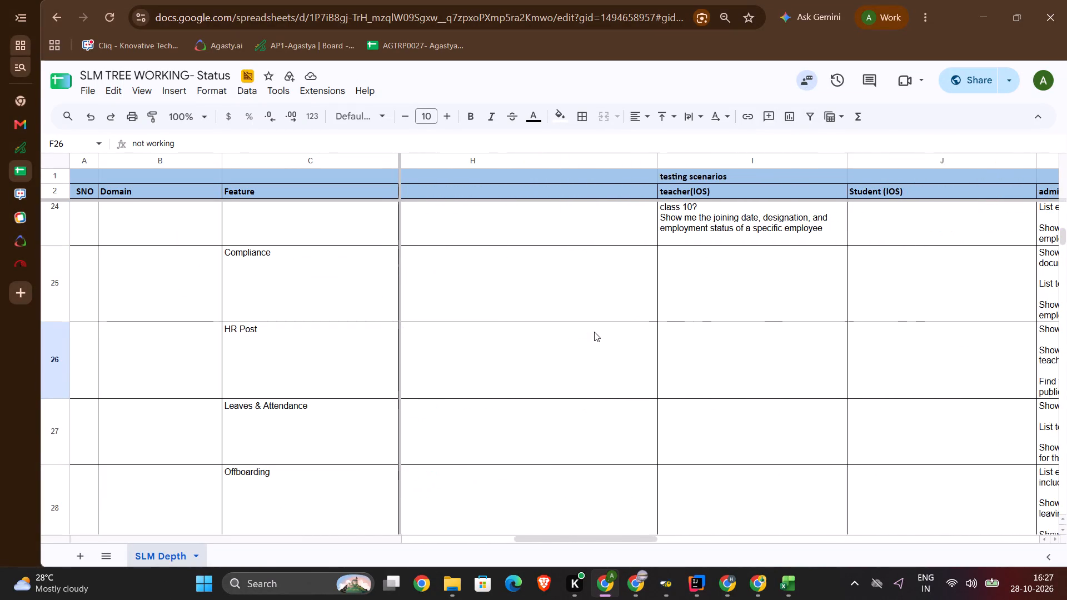
{"action": "scroll", "coordinate": [594, 332], "scroll_direction": "left", "scroll_amount": 2}
{"action": "scroll", "coordinate": [594, 332], "scroll_direction": "up", "scroll_amount": 1}
{"action": "scroll", "coordinate": [594, 332], "scroll_direction": "down", "scroll_amount": 1}
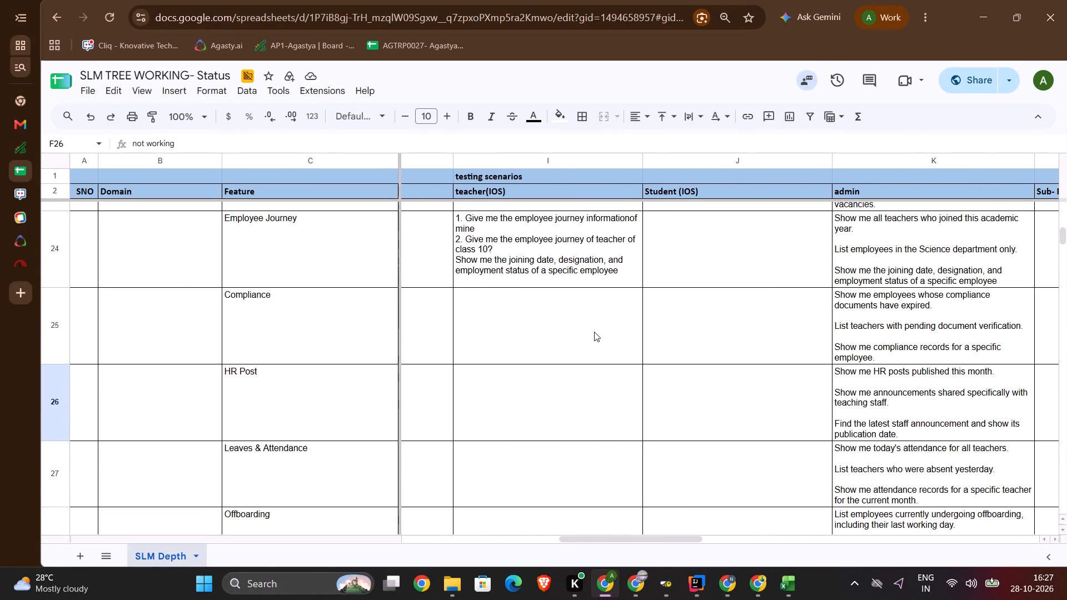
{"action": "scroll", "coordinate": [594, 332], "scroll_direction": "down", "scroll_amount": 6}
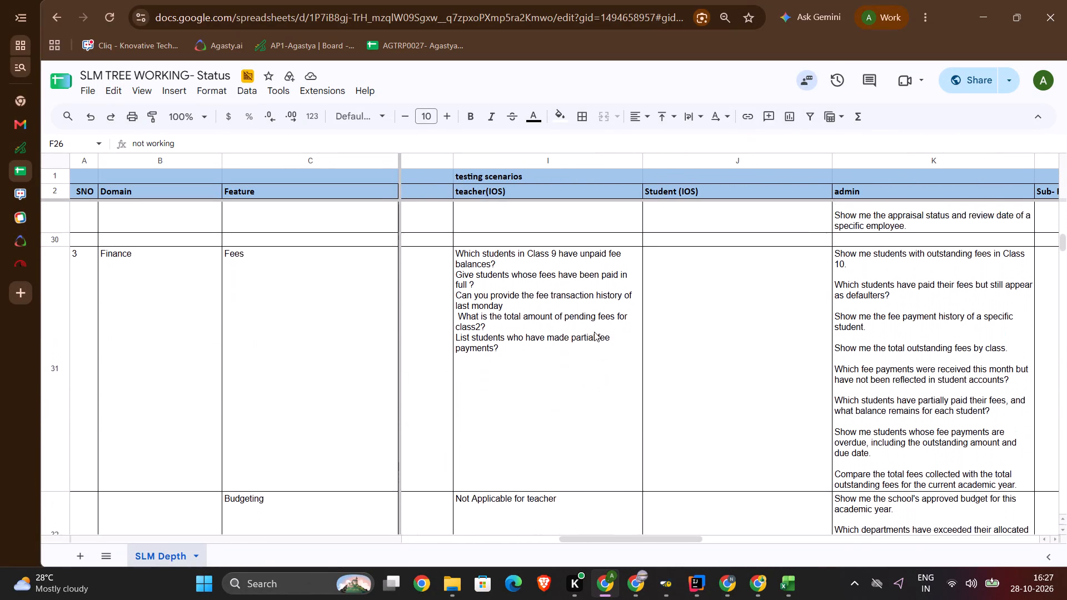
{"action": "scroll", "coordinate": [594, 332], "scroll_direction": "down", "scroll_amount": 1}
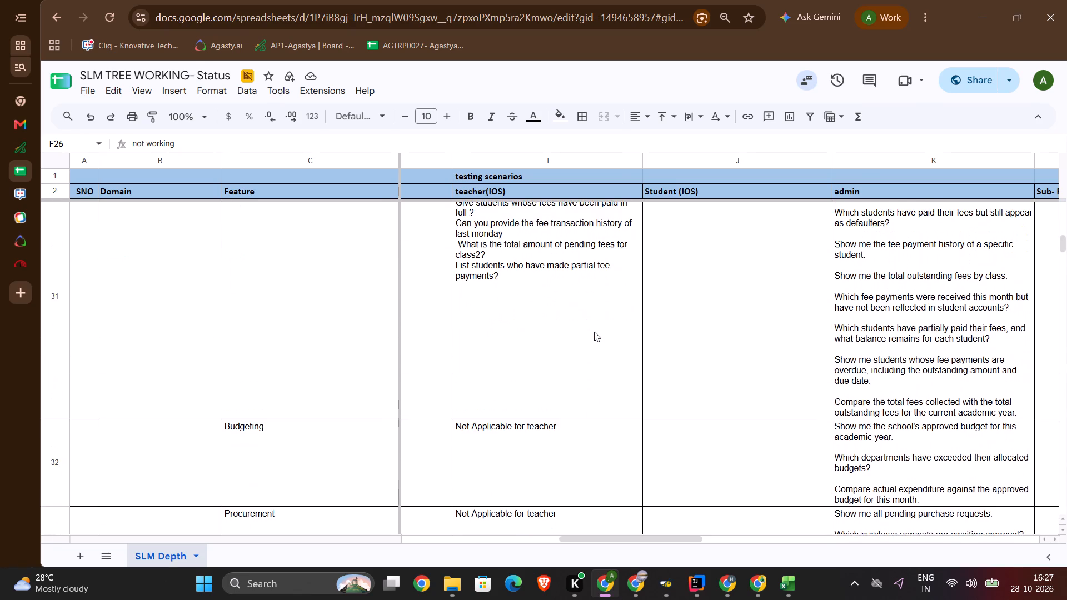
{"action": "scroll", "coordinate": [594, 332], "scroll_direction": "down", "scroll_amount": 2}
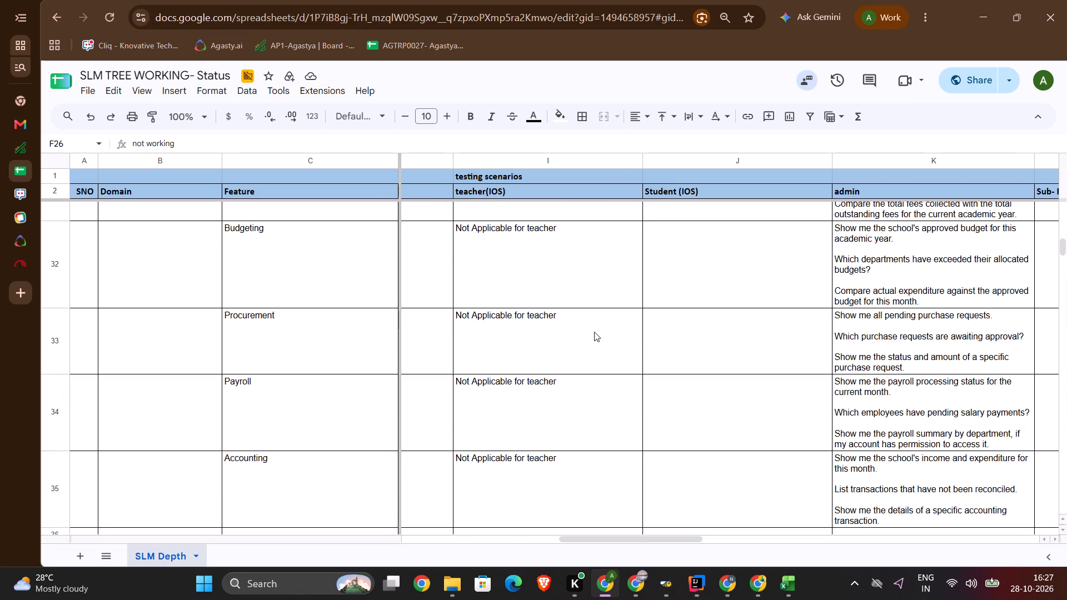
{"action": "scroll", "coordinate": [594, 332], "scroll_direction": "down", "scroll_amount": 3}
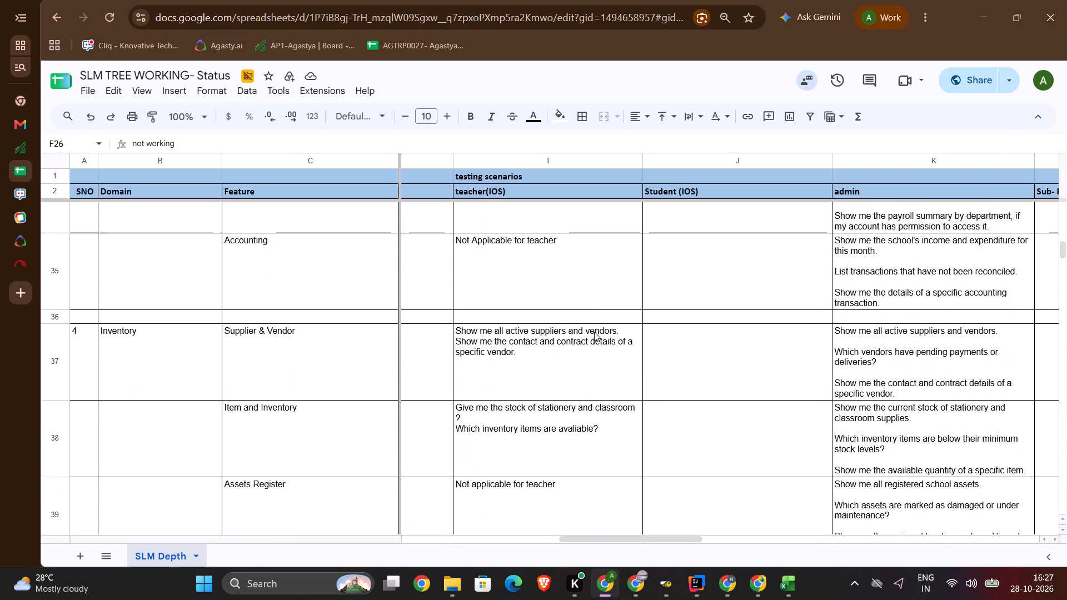
{"action": "scroll", "coordinate": [594, 332], "scroll_direction": "down", "scroll_amount": 1}
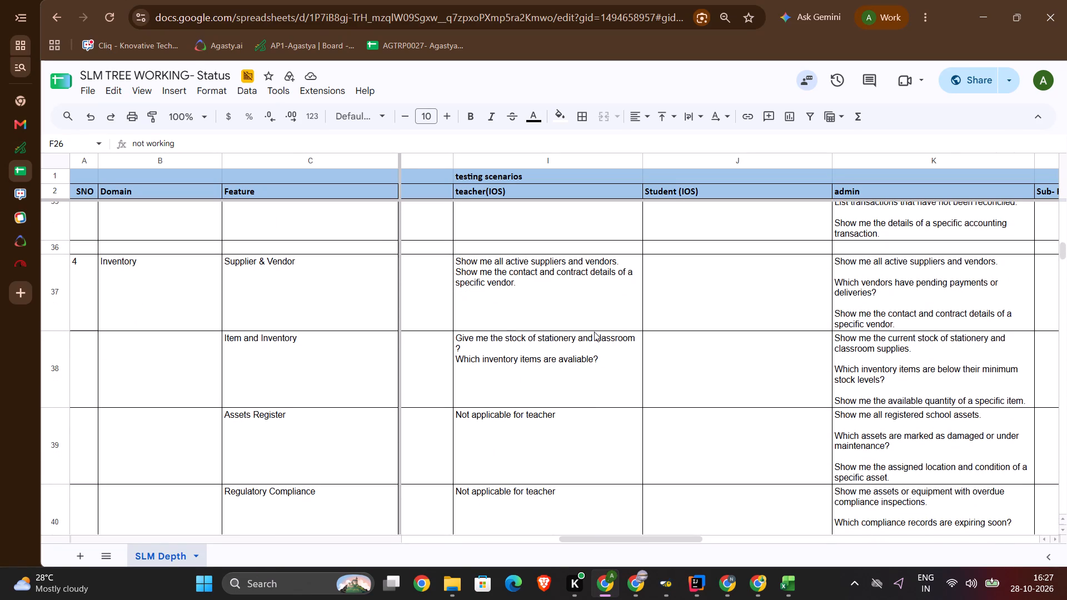
{"action": "scroll", "coordinate": [594, 332], "scroll_direction": "down", "scroll_amount": 2}
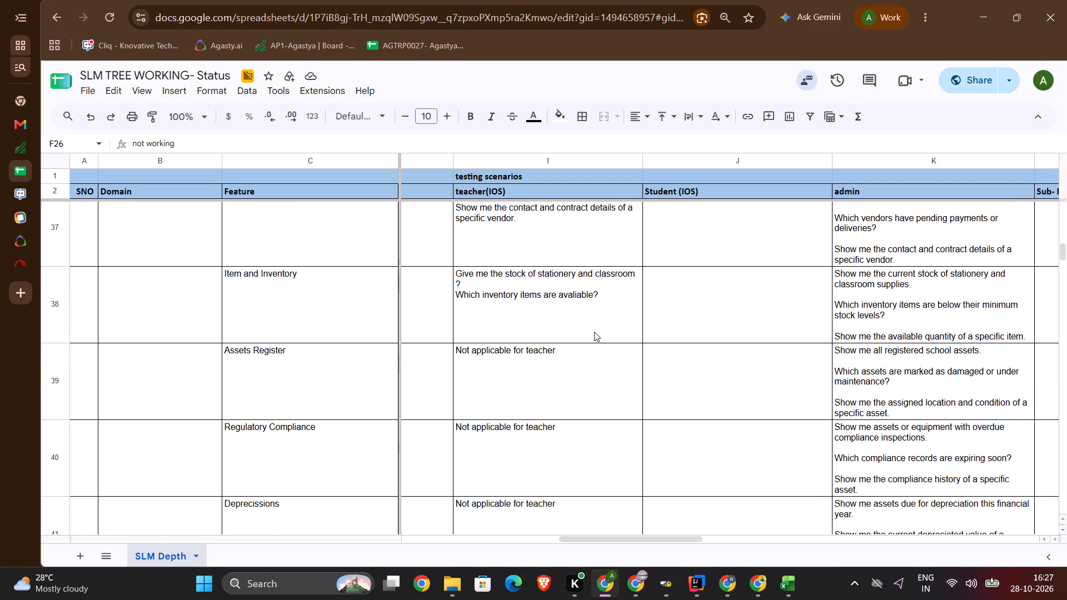
{"action": "scroll", "coordinate": [594, 332], "scroll_direction": "down", "scroll_amount": 2}
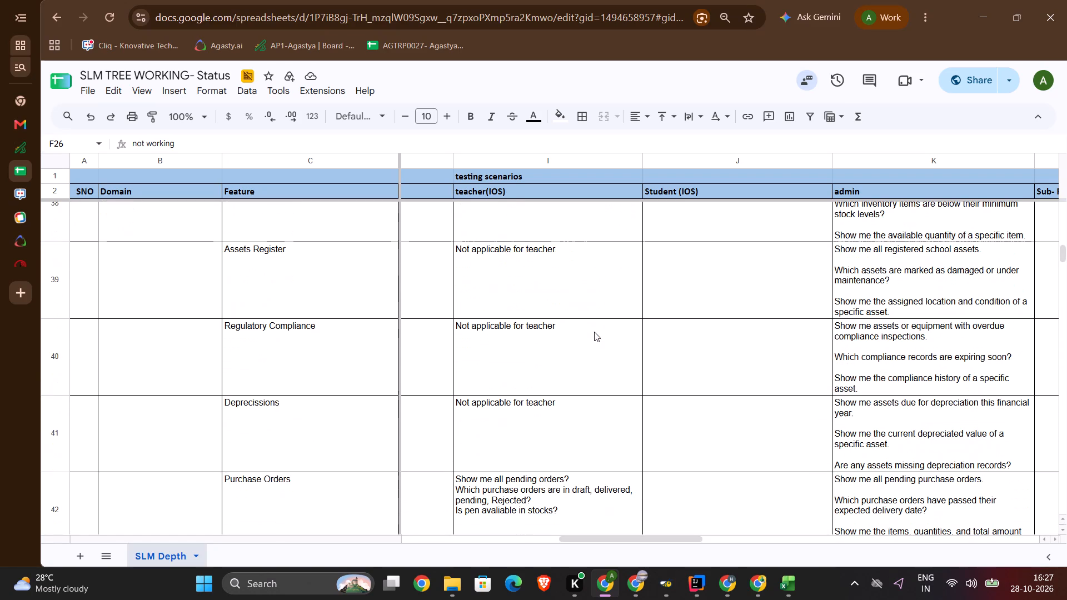
{"action": "scroll", "coordinate": [594, 332], "scroll_direction": "down", "scroll_amount": 4}
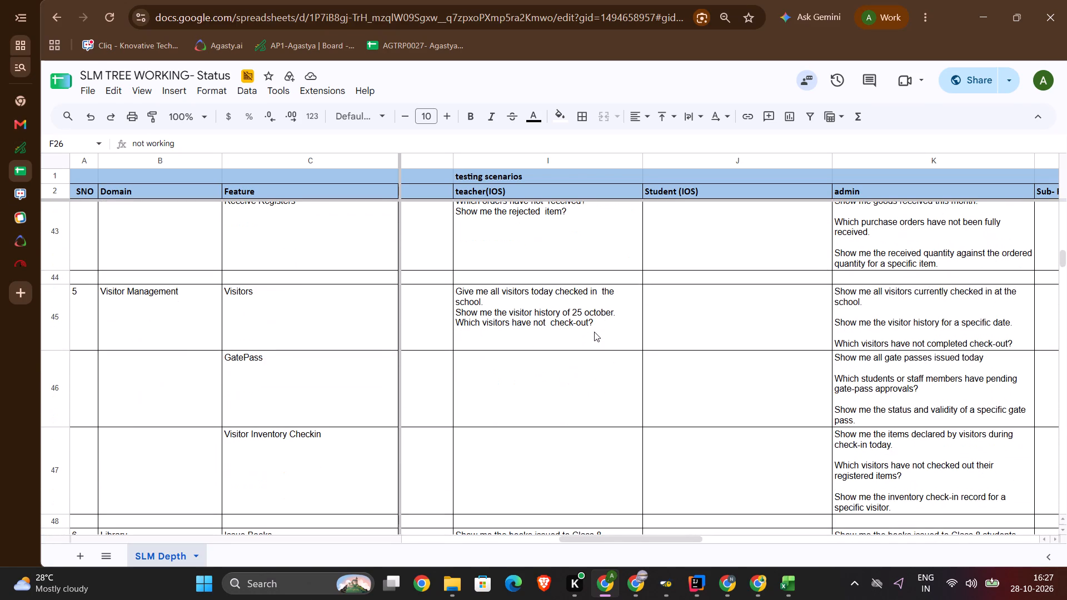
Copy the Visitors teacher question on pending visitors tasks or updates from Excel's Teacher_Student_AI_Questions_Revised.xlsx.
{"action": "key", "text": "alt+Tab"}
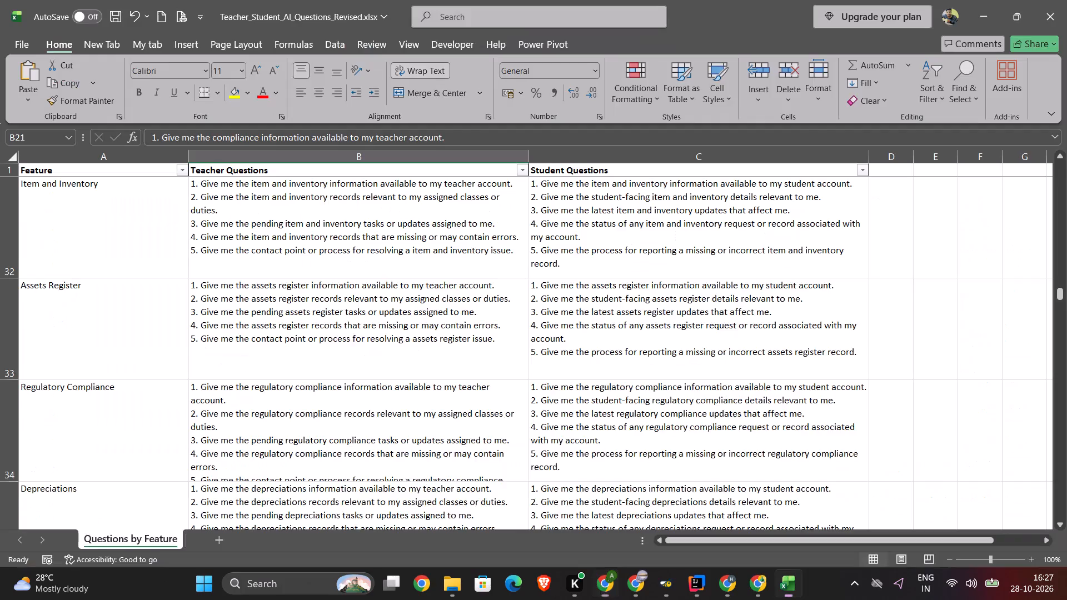
{"action": "scroll", "coordinate": [455, 247], "scroll_direction": "down", "scroll_amount": 7}
{"action": "scroll", "coordinate": [455, 247], "scroll_direction": "up", "scroll_amount": 2}
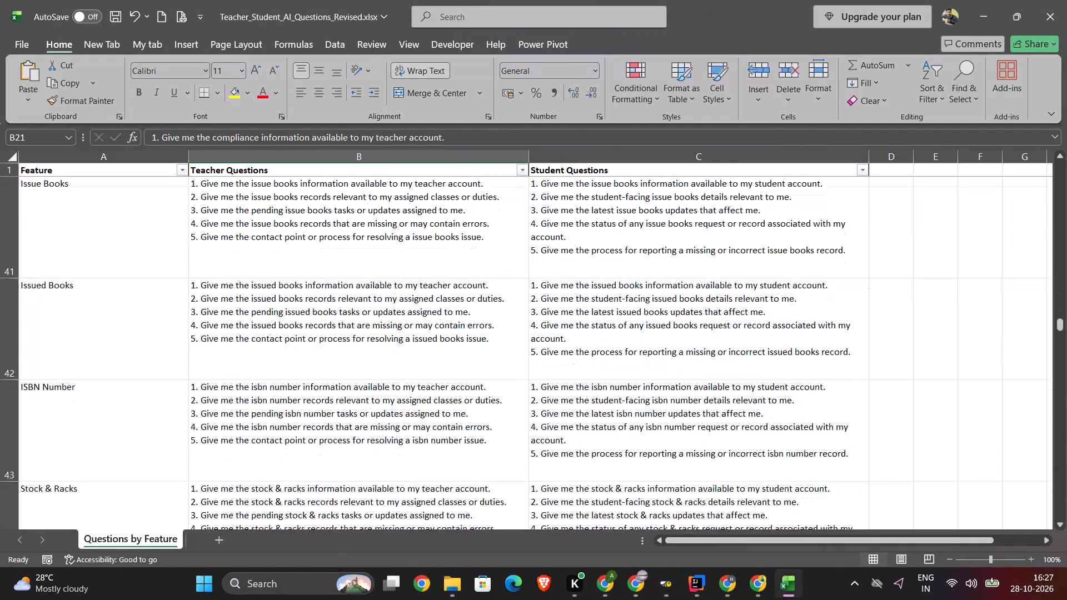
{"action": "scroll", "coordinate": [455, 247], "scroll_direction": "up", "scroll_amount": 3}
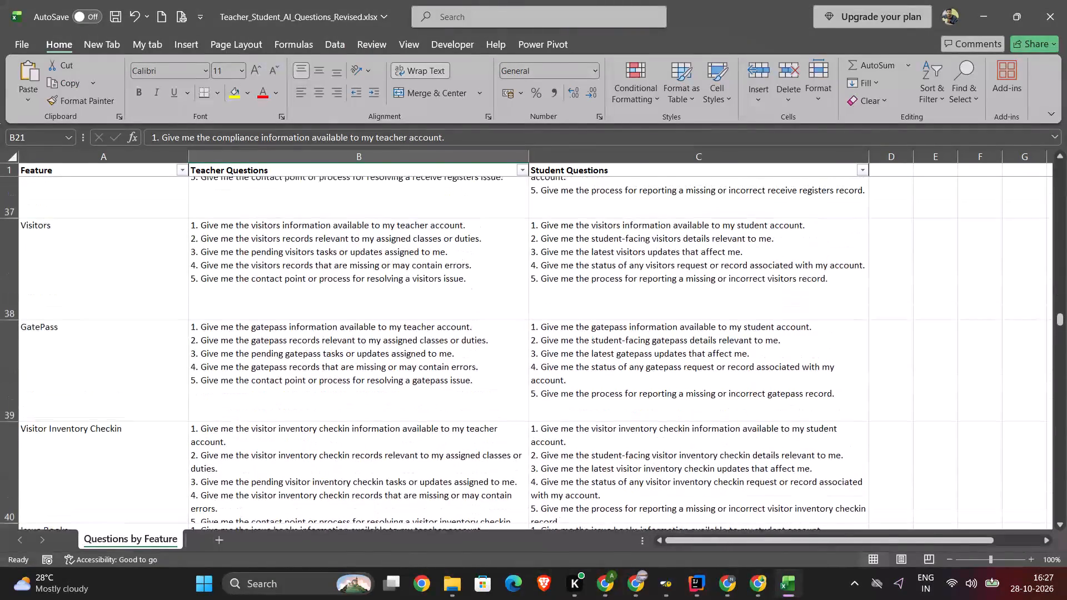
{"action": "scroll", "coordinate": [455, 247], "scroll_direction": "up", "scroll_amount": 2}
{"action": "key", "text": "alt+Tab"}
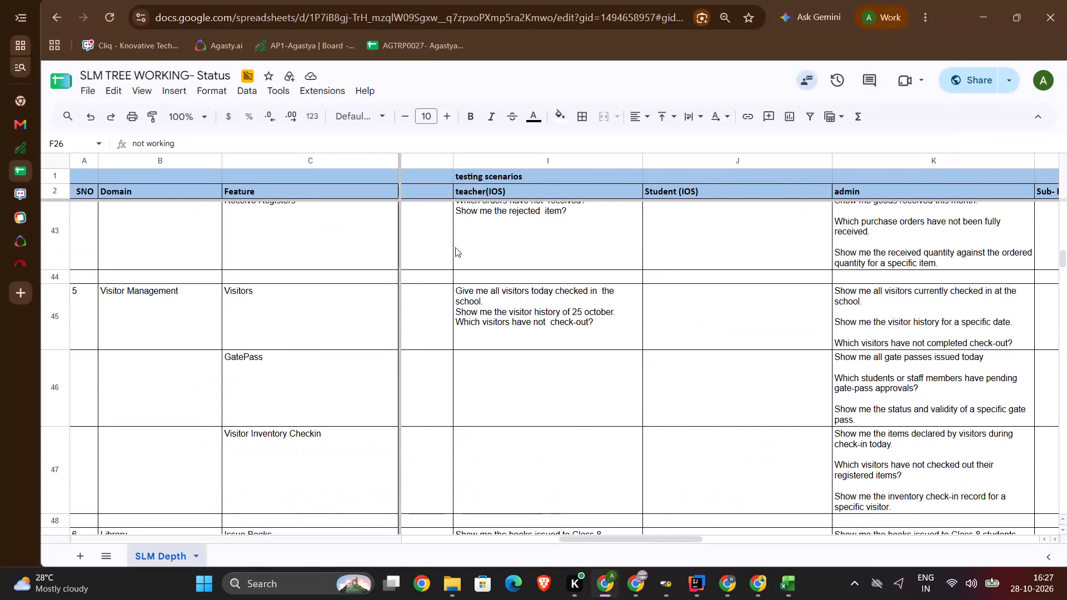
{"action": "key", "text": "alt+Tab"}
{"action": "scroll", "coordinate": [380, 349], "scroll_direction": "down", "scroll_amount": 1}
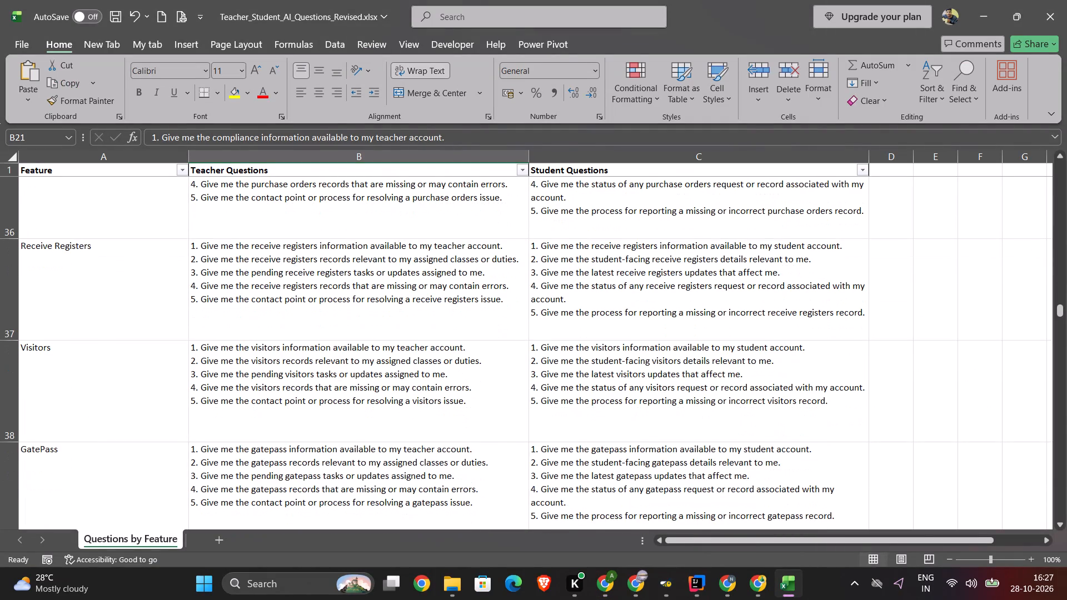
{"action": "triple_click", "coordinate": [297, 399]}
{"action": "left_click", "coordinate": [297, 399]}
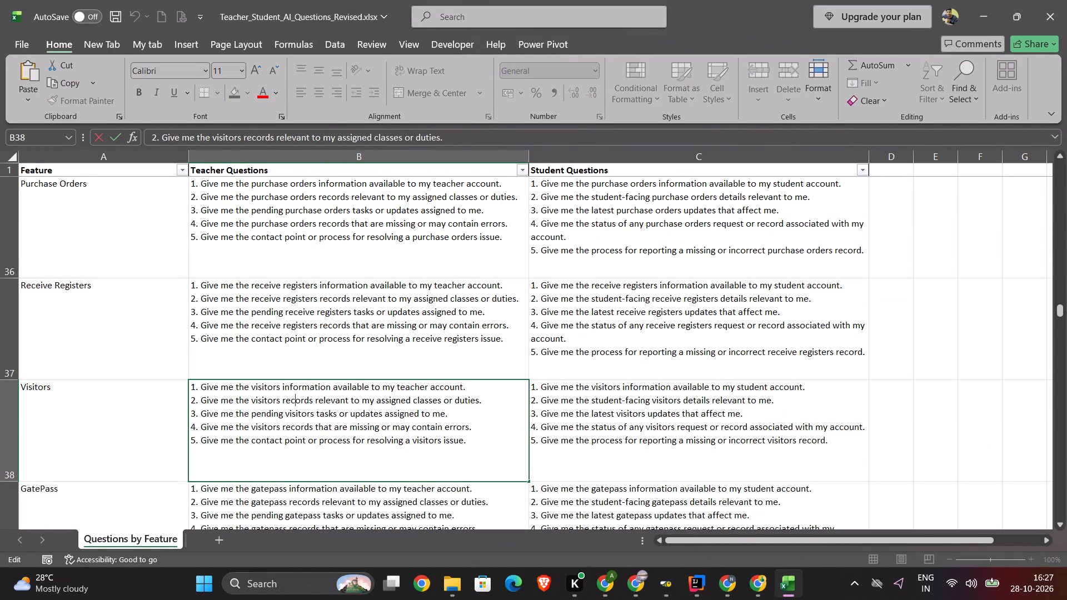
{"action": "left_click_drag", "start_coordinate": [463, 412], "coordinate": [234, 409]}
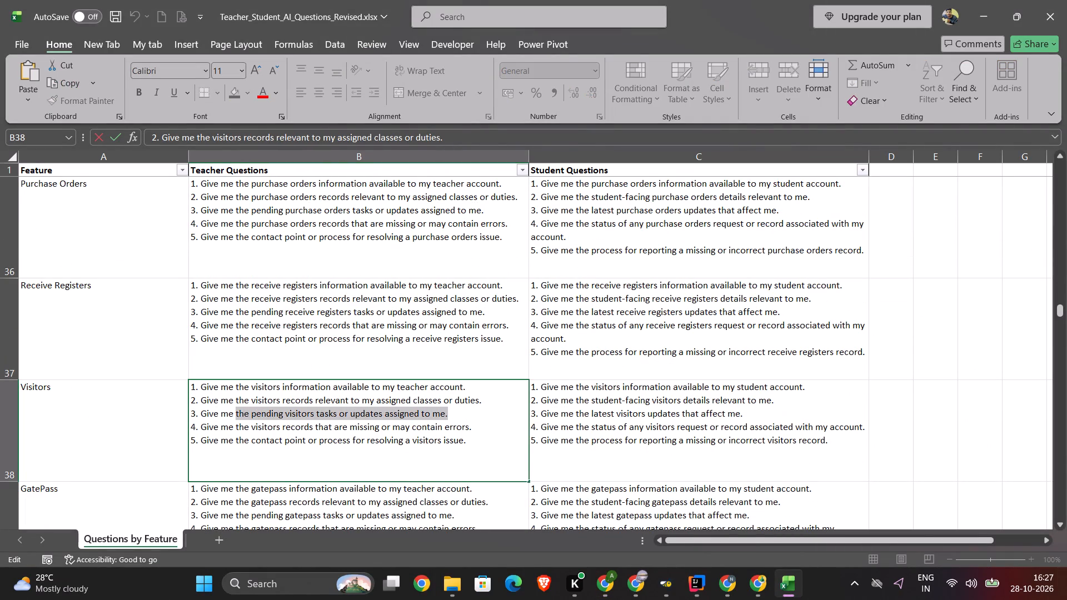
{"action": "left_click_drag", "start_coordinate": [234, 409], "coordinate": [201, 408]}
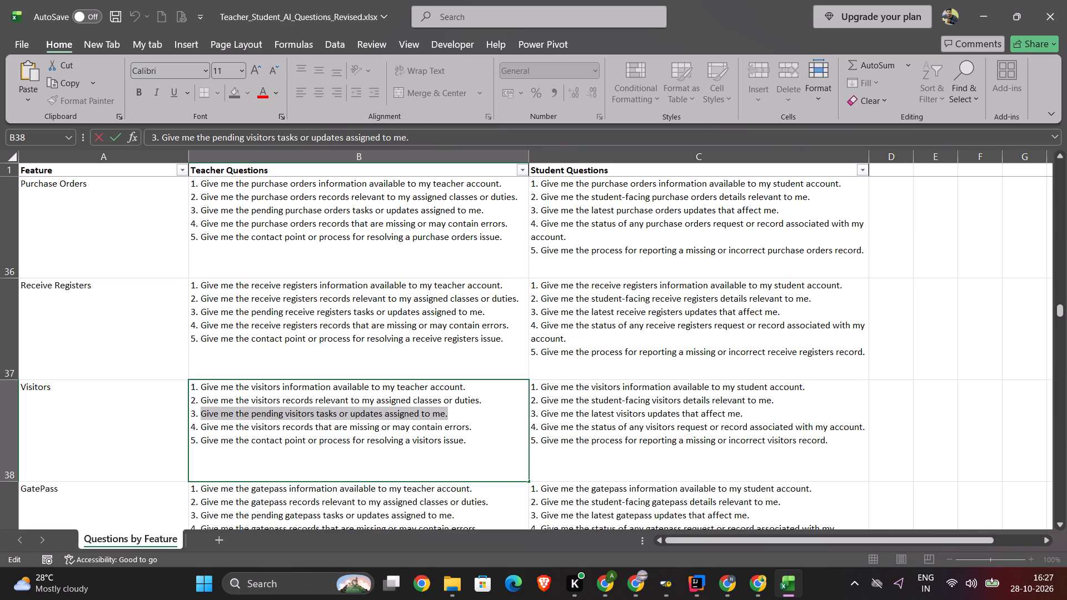
{"action": "key", "text": "ctrl+c"}
In Chrome's SLM Depth sheet, append the copied question to Visitors' teacher(IOS) cell as "Give me the pending visitors gate pass?" and save the entry.
{"action": "key", "text": "alt+Tab"}
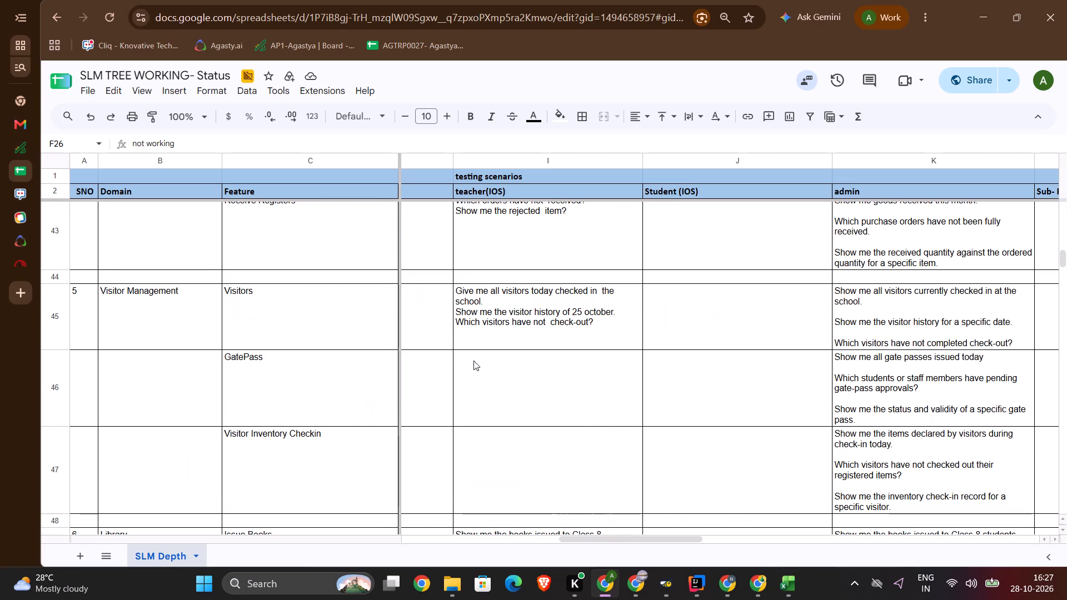
{"action": "triple_click", "coordinate": [600, 321]}
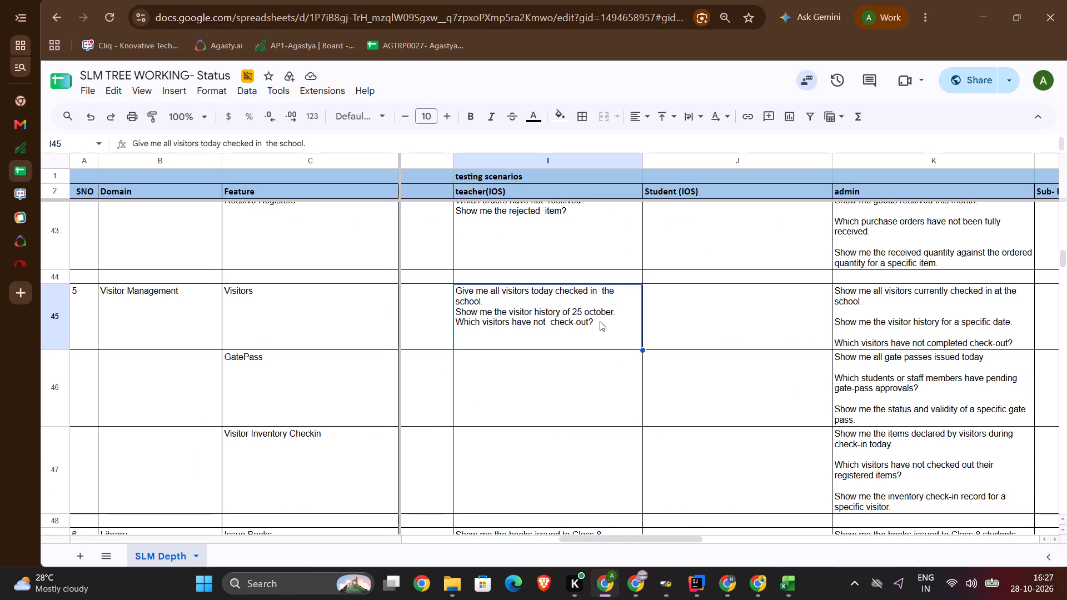
{"action": "left_click", "coordinate": [600, 321]}
{"action": "left_click", "coordinate": [600, 313]}
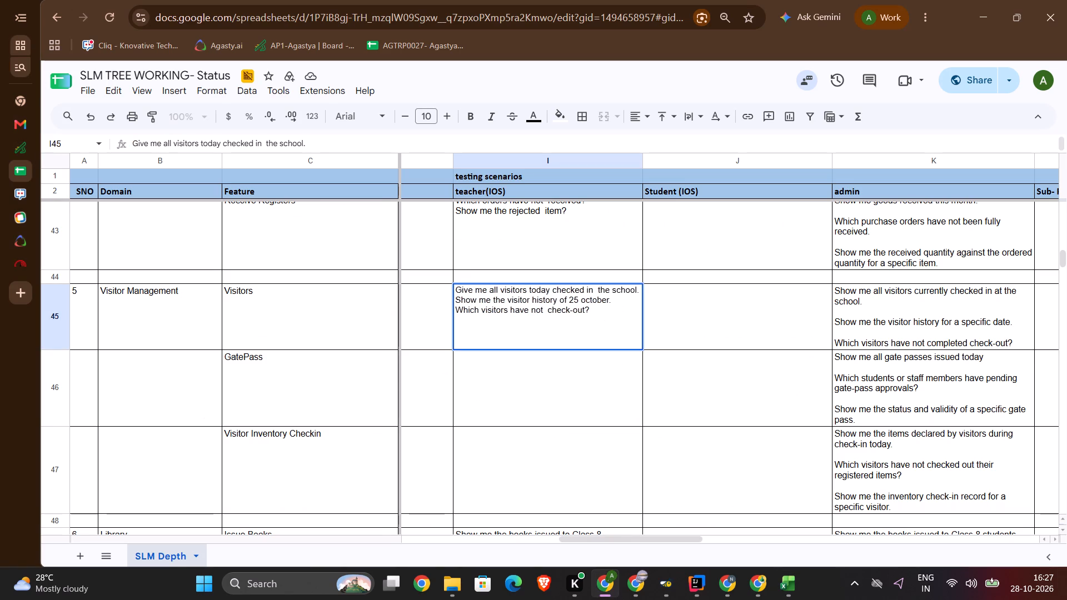
{"action": "key", "text": "ctrl+v"}
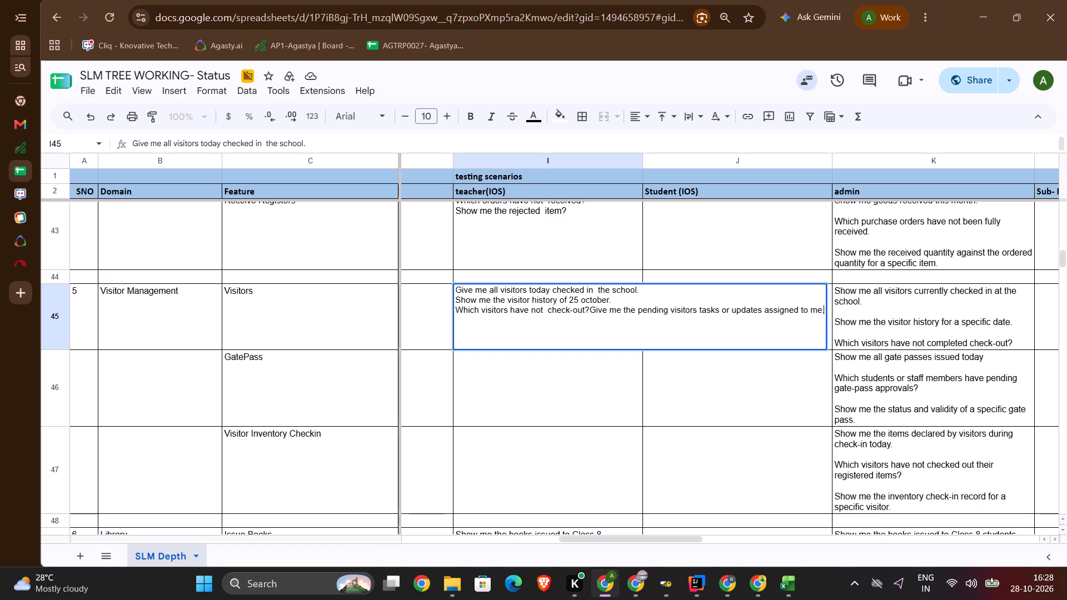
{"action": "left_click_drag", "start_coordinate": [824, 309], "coordinate": [696, 321]}
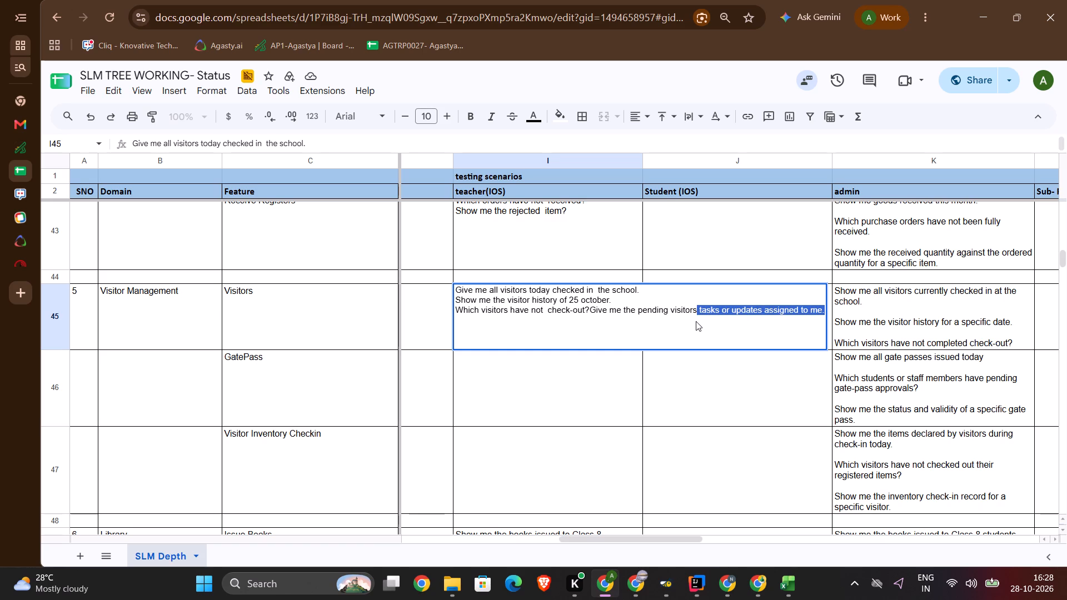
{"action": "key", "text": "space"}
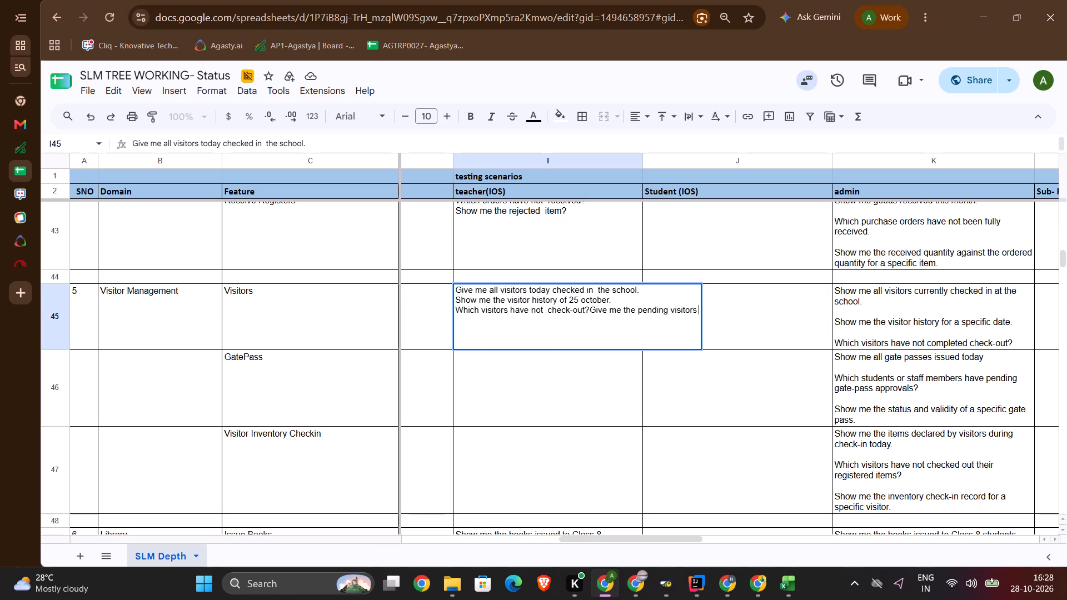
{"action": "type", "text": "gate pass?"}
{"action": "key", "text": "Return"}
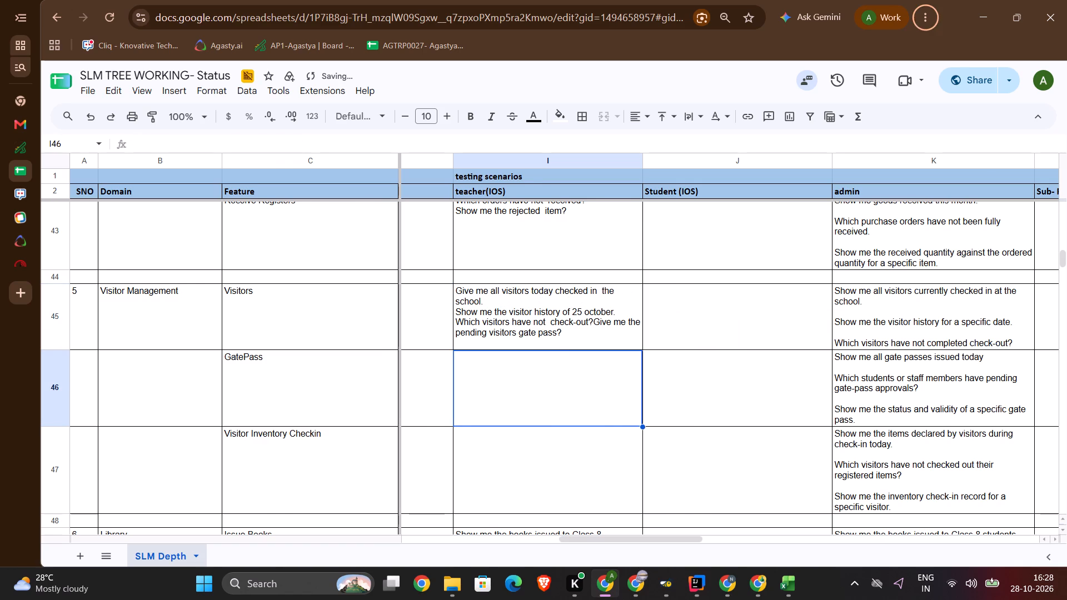
Copy the first three GatePass teacher questions from the Excel workbook into GatePass's empty teacher(IOS) cell in Chrome.
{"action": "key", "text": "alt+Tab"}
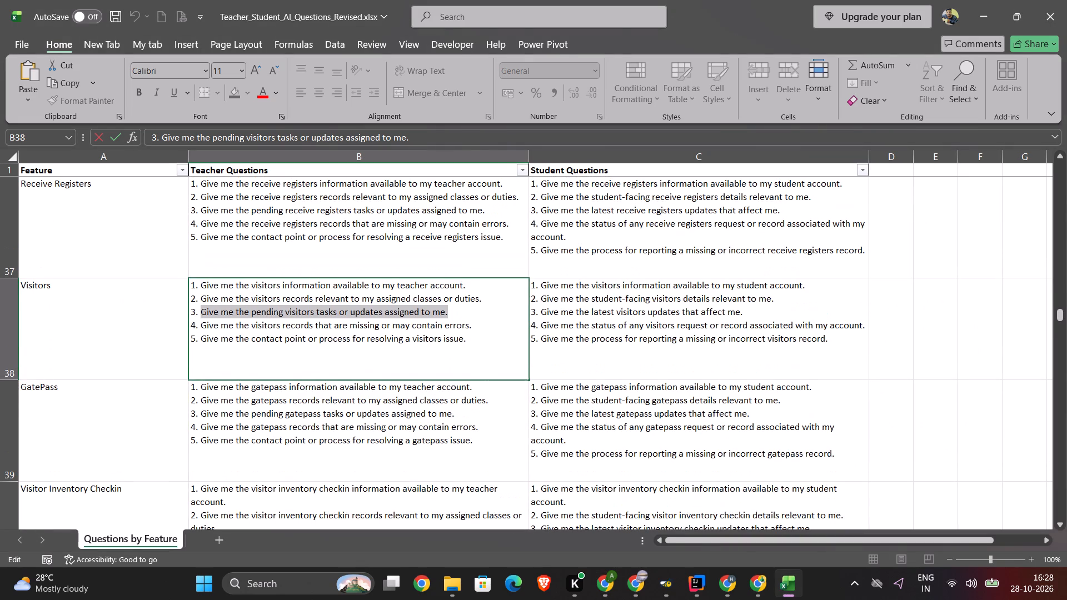
{"action": "left_click", "coordinate": [248, 390]}
{"action": "triple_click", "coordinate": [248, 390]}
{"action": "left_click", "coordinate": [248, 390]}
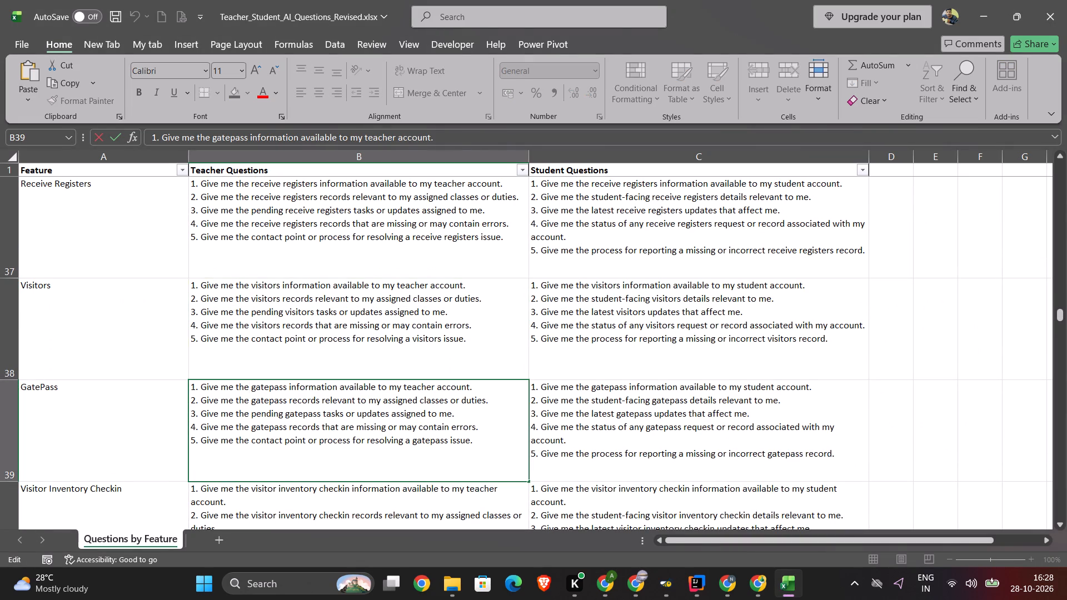
{"action": "left_click_drag", "start_coordinate": [200, 386], "coordinate": [329, 397]}
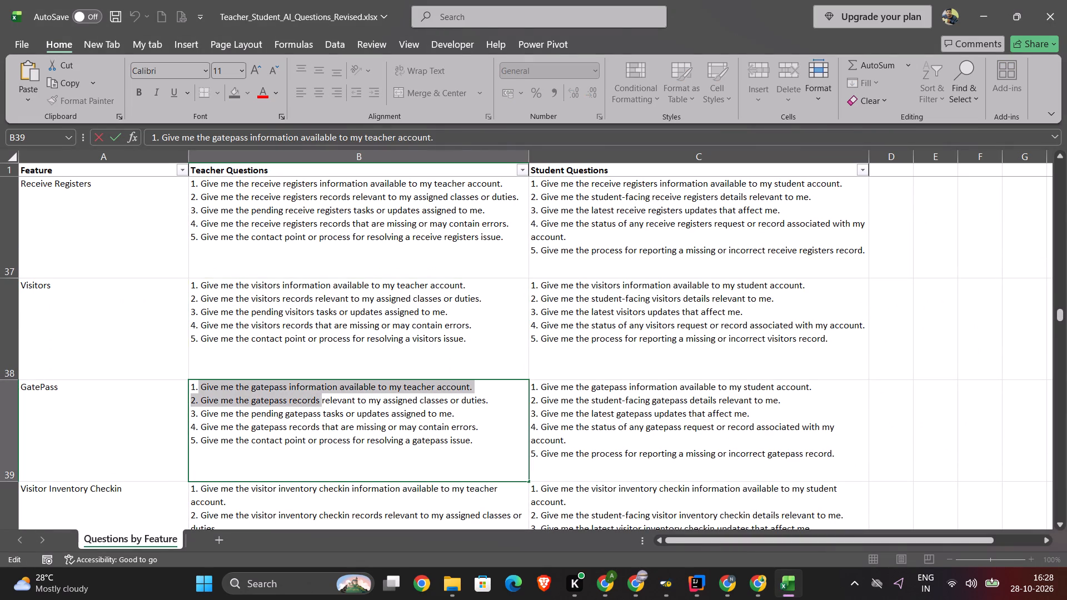
{"action": "left_click_drag", "start_coordinate": [329, 397], "coordinate": [446, 424]}
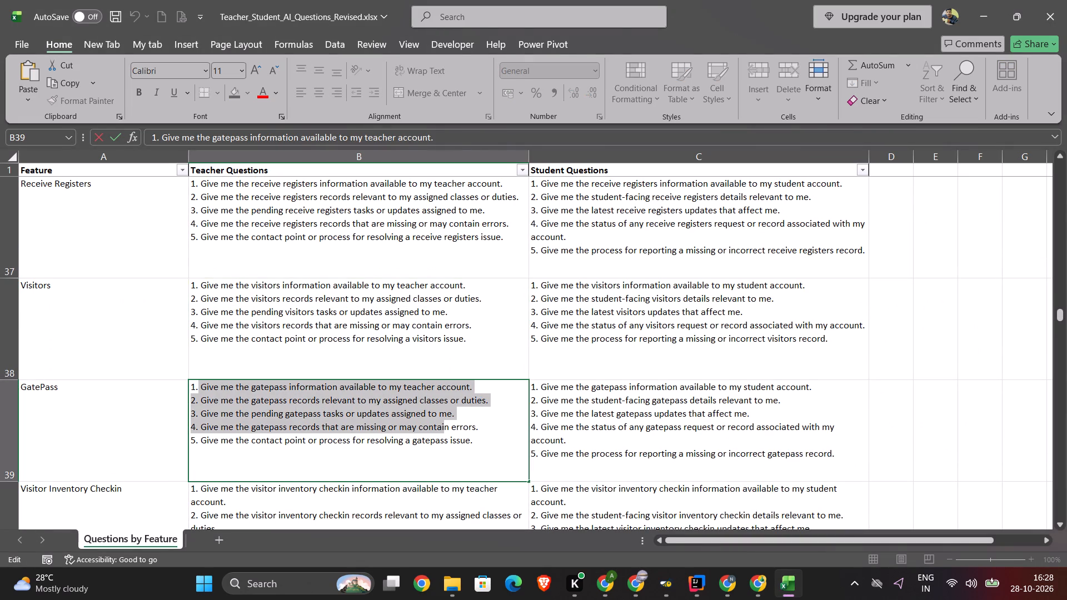
{"action": "left_click_drag", "start_coordinate": [446, 424], "coordinate": [491, 421]}
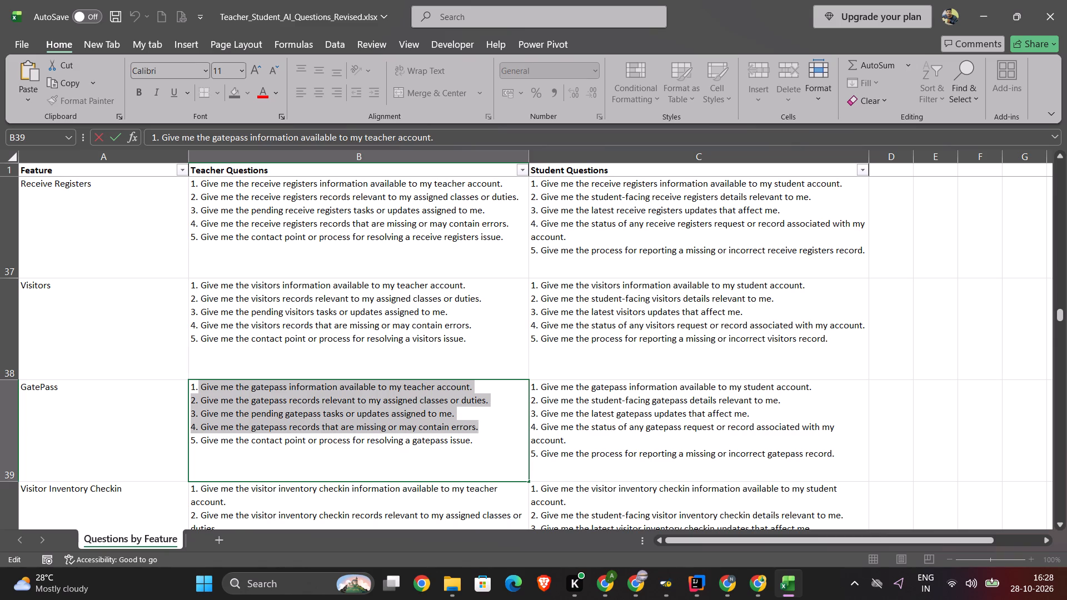
{"action": "left_click_drag", "start_coordinate": [491, 421], "coordinate": [493, 416]}
{"action": "key", "text": "ctrl+c"}
{"action": "key", "text": "alt+Tab"}
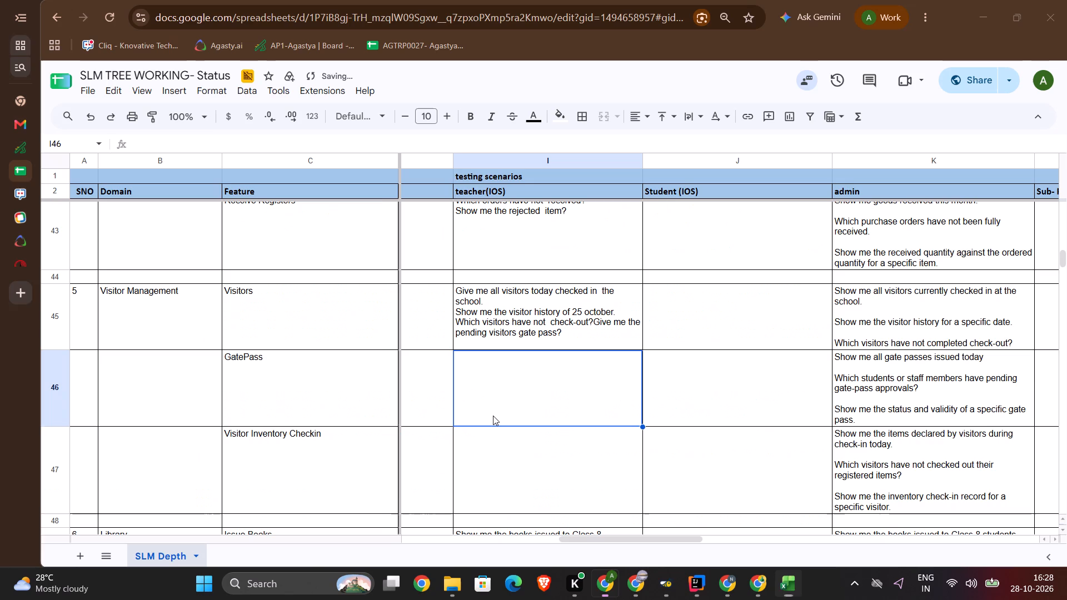
{"action": "triple_click", "coordinate": [481, 358]}
{"action": "left_click", "coordinate": [481, 358]}
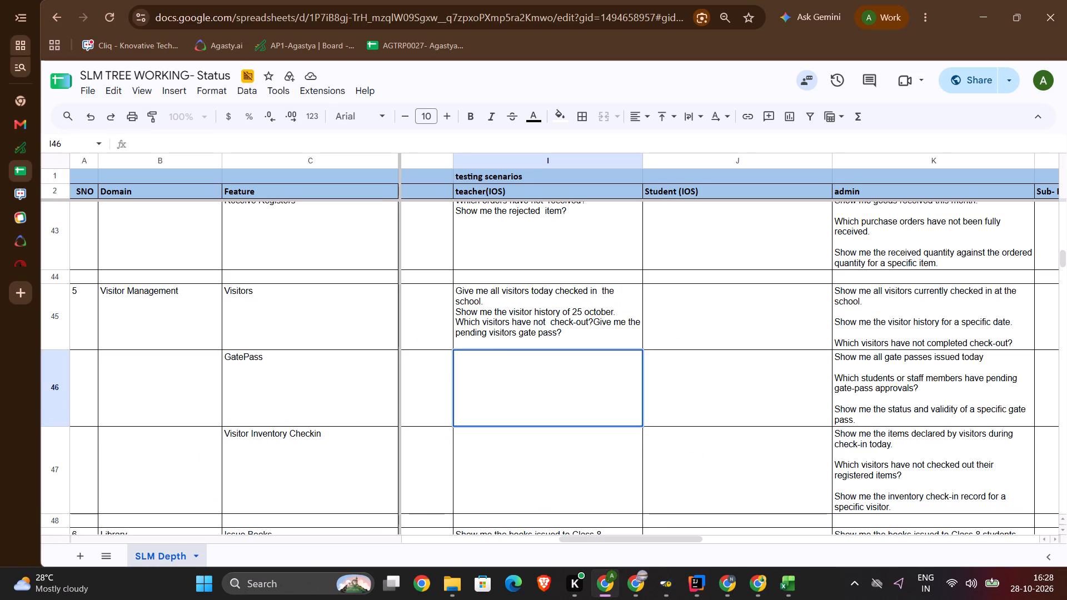
{"action": "key", "text": "ctrl+v"}
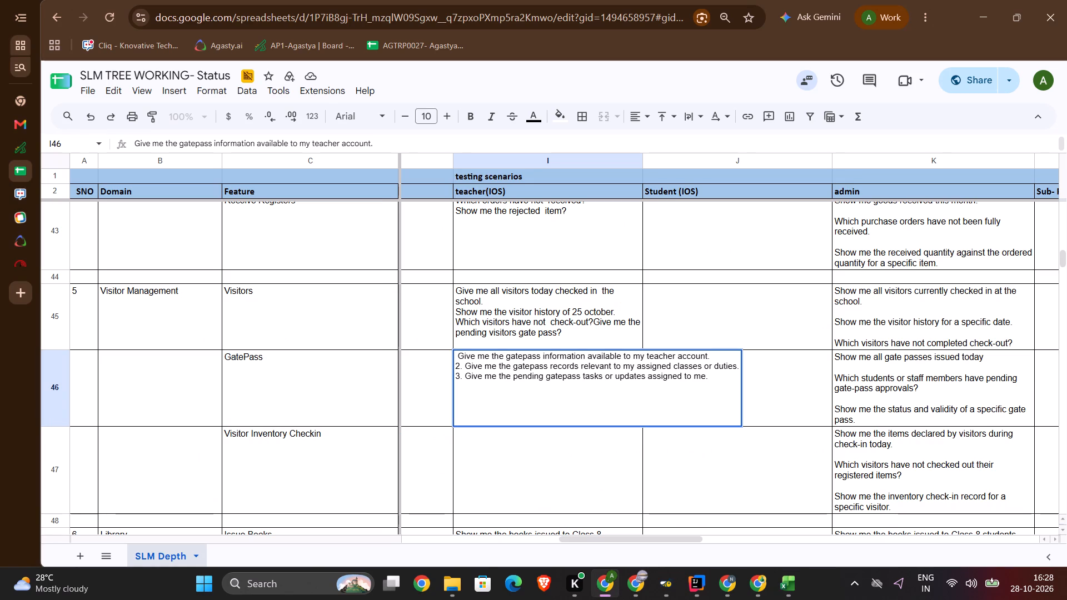
Reword GatePass's first question to "Give me the gatepass information for" a named person, closing with a question mark.
{"action": "left_click_drag", "start_coordinate": [715, 353], "coordinate": [590, 359]}
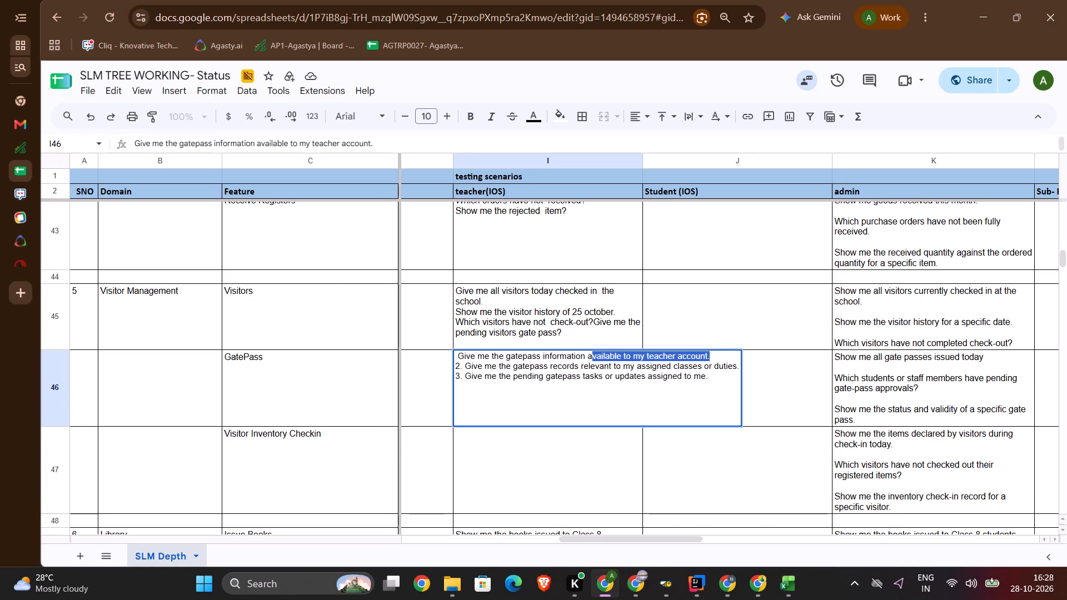
{"action": "left_click_drag", "start_coordinate": [590, 359], "coordinate": [591, 359]}
{"action": "key", "text": "BackSpace"}
{"action": "key", "text": "BackSpace"}
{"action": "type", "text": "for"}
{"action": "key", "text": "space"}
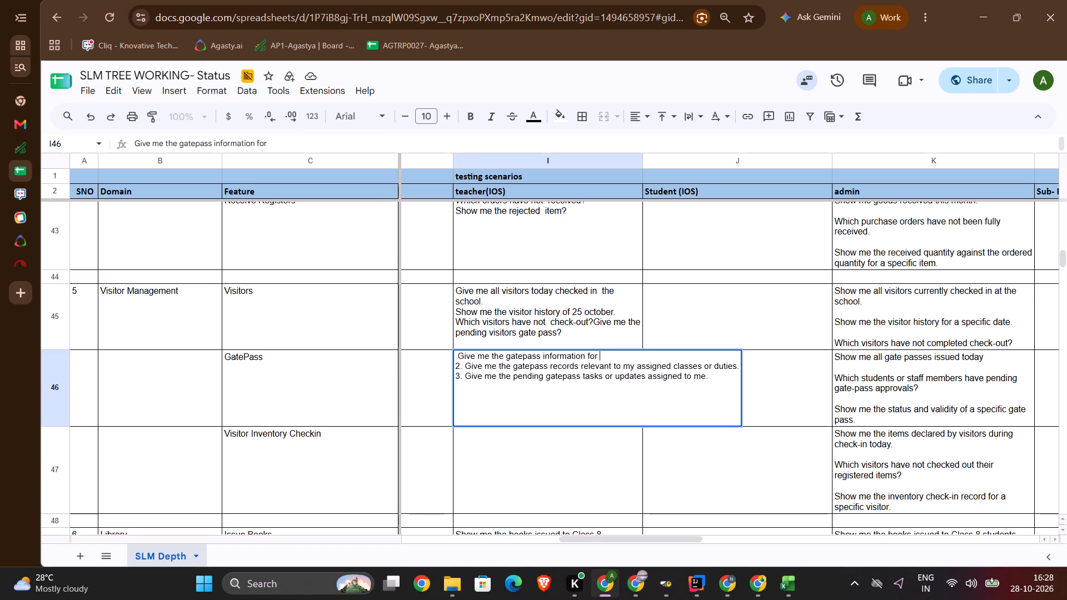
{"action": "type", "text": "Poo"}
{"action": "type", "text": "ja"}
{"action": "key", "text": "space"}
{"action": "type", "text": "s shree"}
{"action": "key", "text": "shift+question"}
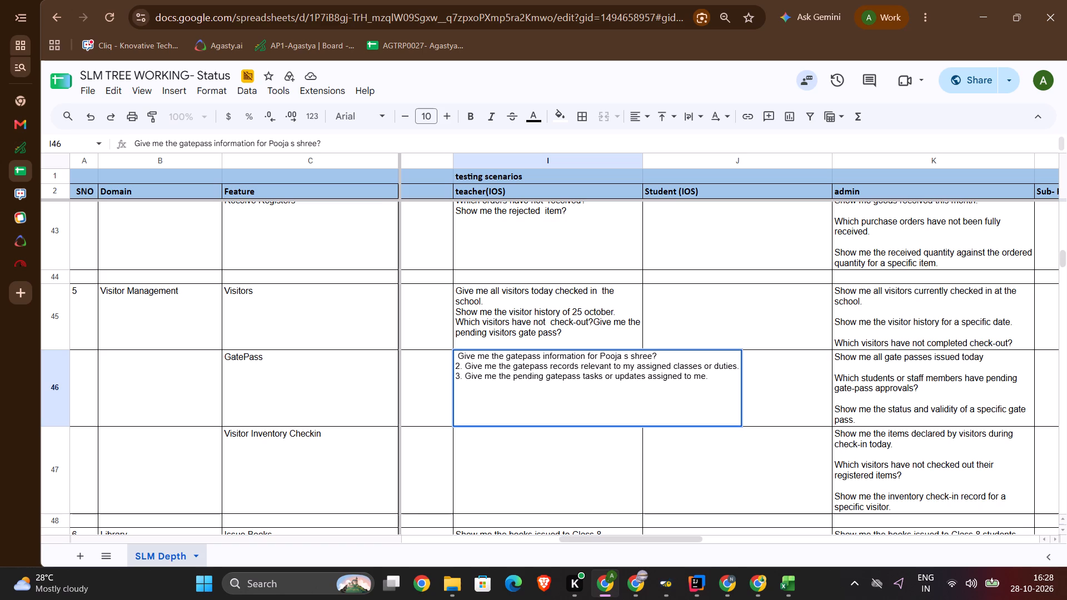
Replace "classes or duties." at the end of GatePass's second question with "to me?".
{"action": "left_click", "coordinate": [678, 366]}
{"action": "left_click_drag", "start_coordinate": [739, 368], "coordinate": [674, 368]}
{"action": "key", "text": "BackSpace"}
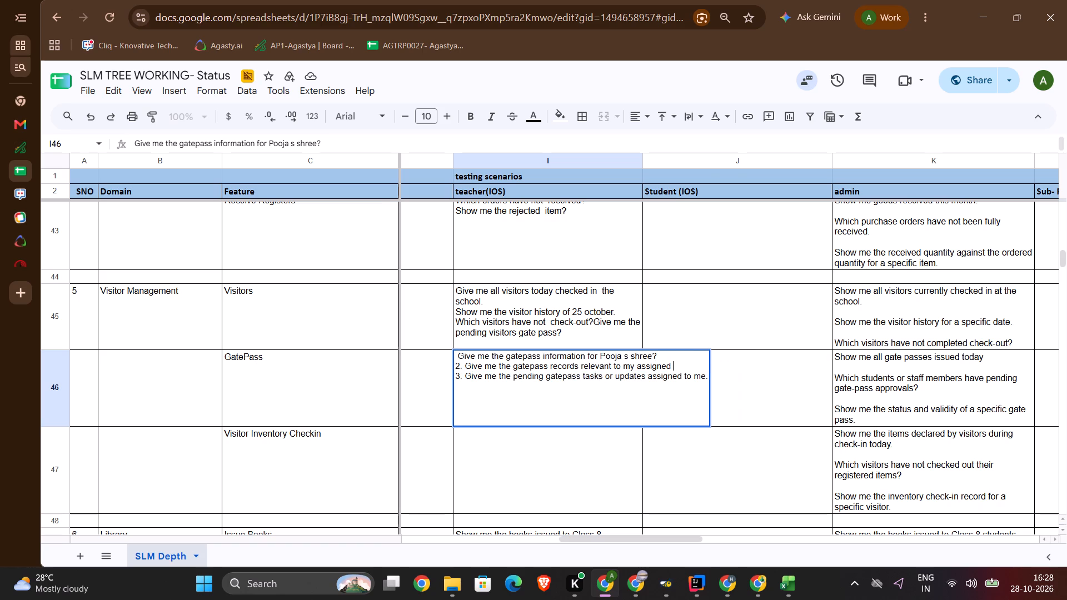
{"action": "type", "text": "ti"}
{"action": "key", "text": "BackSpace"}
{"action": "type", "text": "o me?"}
Replace "records relevant to my" in GatePass's second question with "request", giving "Give me the gatepass request assigned to me?".
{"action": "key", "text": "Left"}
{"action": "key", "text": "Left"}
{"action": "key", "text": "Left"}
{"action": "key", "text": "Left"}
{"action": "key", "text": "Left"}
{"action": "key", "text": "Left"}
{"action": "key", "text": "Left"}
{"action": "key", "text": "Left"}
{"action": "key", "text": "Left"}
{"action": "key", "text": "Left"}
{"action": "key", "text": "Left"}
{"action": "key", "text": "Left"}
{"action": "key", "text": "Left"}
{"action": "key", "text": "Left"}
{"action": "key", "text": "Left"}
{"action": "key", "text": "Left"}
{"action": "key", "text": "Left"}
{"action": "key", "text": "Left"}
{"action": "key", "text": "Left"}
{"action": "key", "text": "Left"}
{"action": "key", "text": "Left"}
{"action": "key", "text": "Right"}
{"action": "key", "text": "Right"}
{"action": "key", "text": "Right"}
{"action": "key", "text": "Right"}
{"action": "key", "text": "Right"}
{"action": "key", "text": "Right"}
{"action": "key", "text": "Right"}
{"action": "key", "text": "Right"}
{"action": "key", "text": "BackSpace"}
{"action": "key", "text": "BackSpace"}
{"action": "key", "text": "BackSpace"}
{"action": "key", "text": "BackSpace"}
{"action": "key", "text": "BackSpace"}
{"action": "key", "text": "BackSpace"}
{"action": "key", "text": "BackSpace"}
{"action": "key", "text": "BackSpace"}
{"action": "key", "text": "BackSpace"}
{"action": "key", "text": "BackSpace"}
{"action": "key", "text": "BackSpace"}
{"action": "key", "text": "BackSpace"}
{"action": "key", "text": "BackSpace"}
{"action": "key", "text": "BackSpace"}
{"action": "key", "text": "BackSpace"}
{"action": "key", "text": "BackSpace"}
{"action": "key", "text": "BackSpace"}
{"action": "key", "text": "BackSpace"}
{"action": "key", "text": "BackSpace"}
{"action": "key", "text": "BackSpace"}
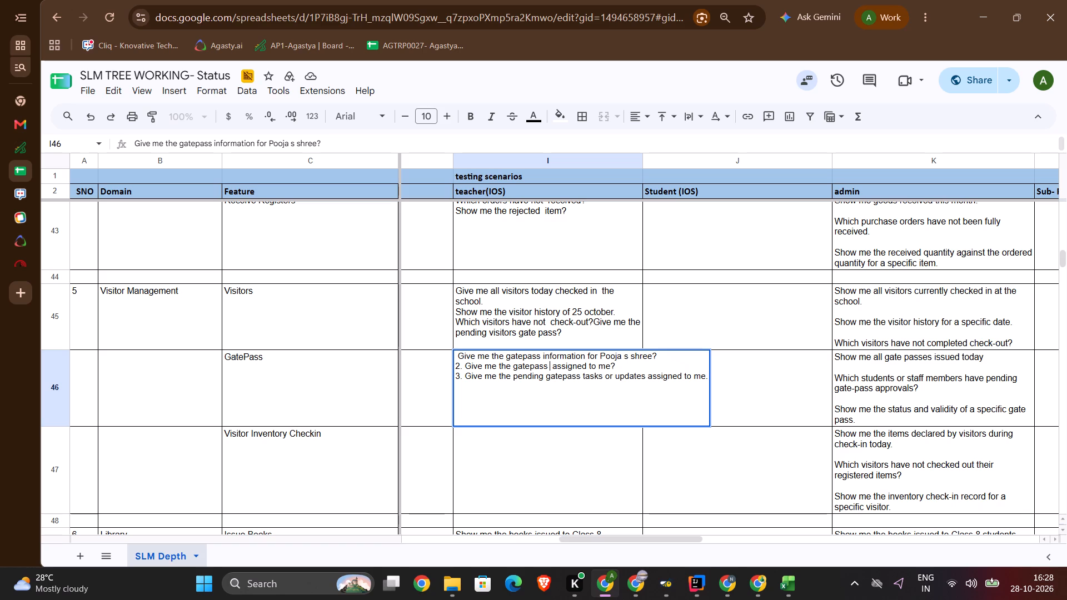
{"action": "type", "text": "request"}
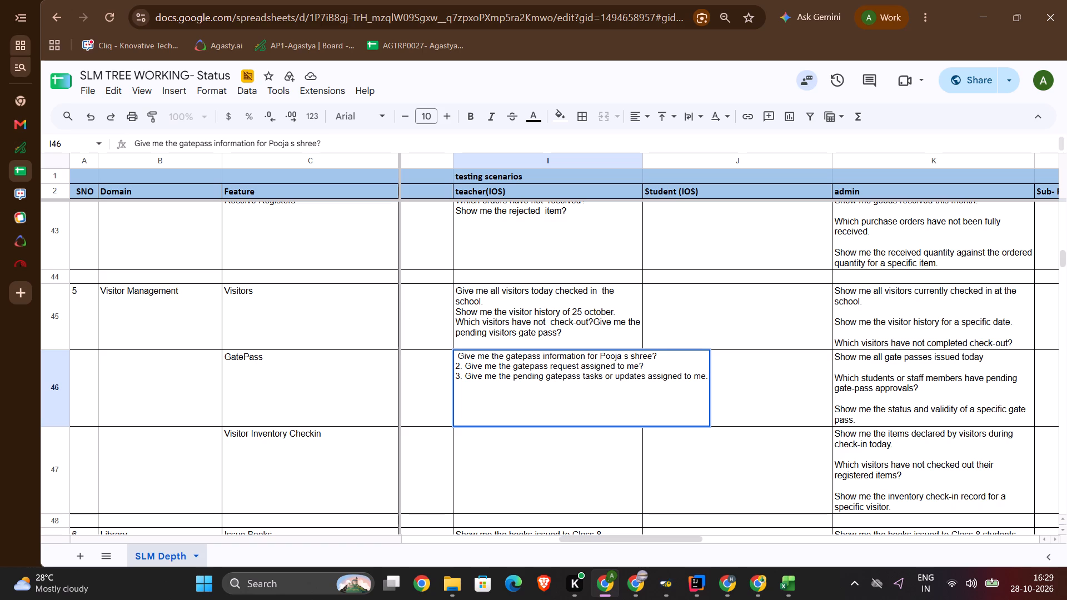
Add the number "1." in front of GatePass's first teacher(IOS) question.
{"action": "left_click", "coordinate": [460, 375]}
{"action": "left_click", "coordinate": [455, 356]}
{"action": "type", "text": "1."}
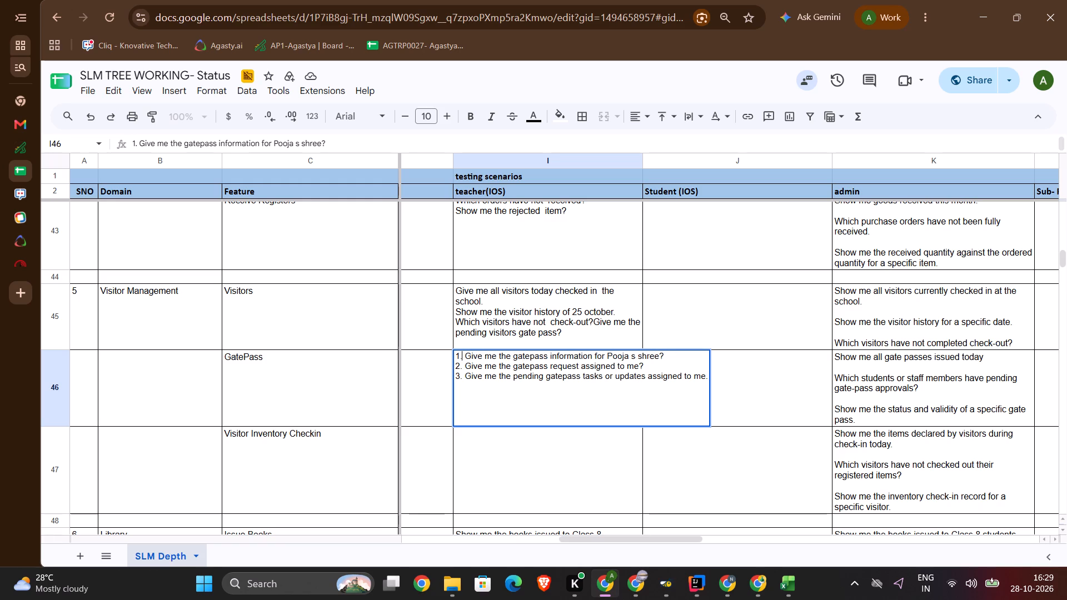
Commit the edited GatePass teacher(IOS) questions to their cell.
{"action": "left_click", "coordinate": [703, 379]}
{"action": "key", "text": "Return"}
Open Visitor Inventory Checkin's Teacher Questions cell for editing in the revised Excel workbook.
{"action": "scroll", "coordinate": [691, 381], "scroll_direction": "down", "scroll_amount": 1}
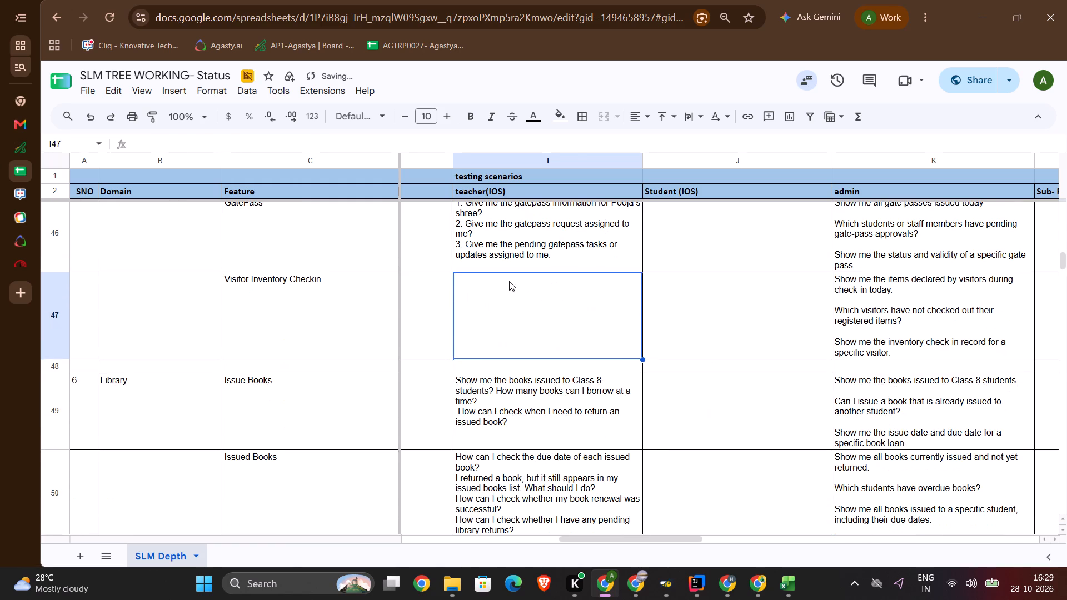
{"action": "triple_click", "coordinate": [509, 281]}
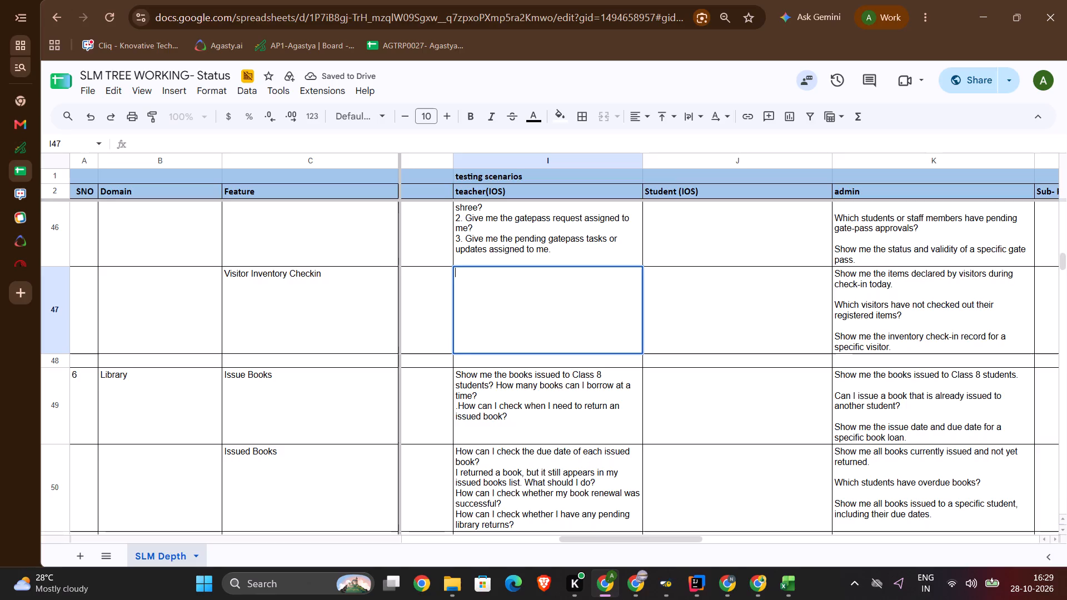
{"action": "key", "text": "alt+Tab"}
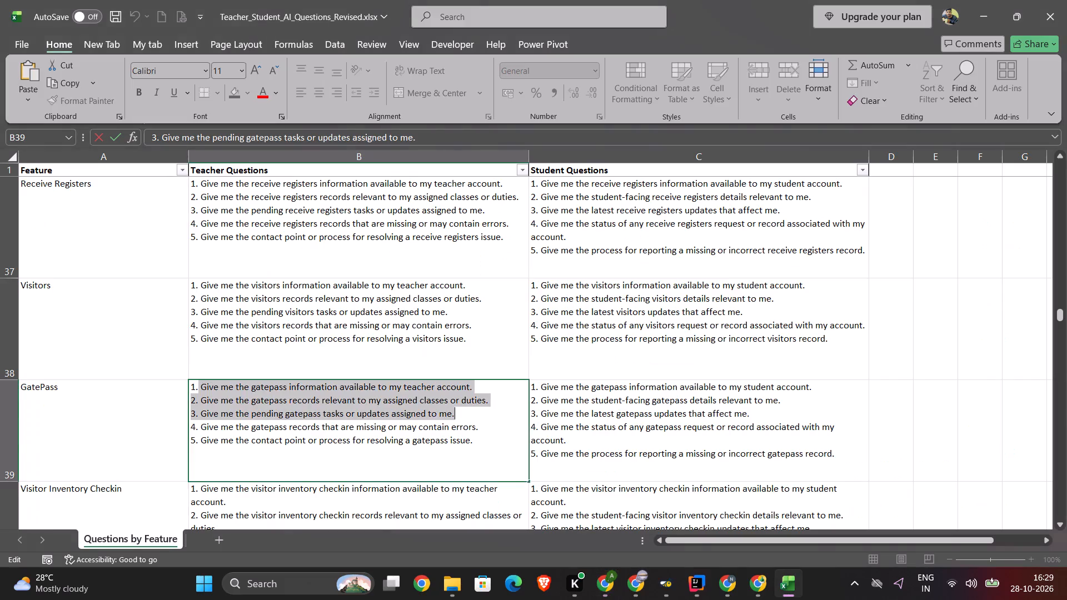
{"action": "scroll", "coordinate": [400, 348], "scroll_direction": "down", "scroll_amount": 2}
{"action": "scroll", "coordinate": [275, 366], "scroll_direction": "down", "scroll_amount": 1}
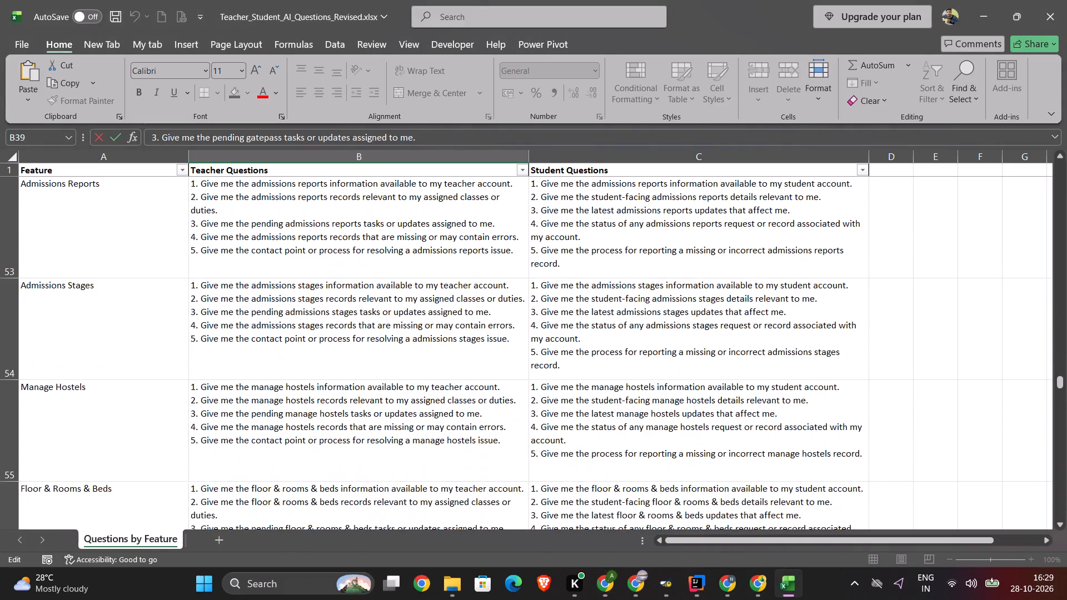
{"action": "scroll", "coordinate": [362, 353], "scroll_direction": "up", "scroll_amount": 2}
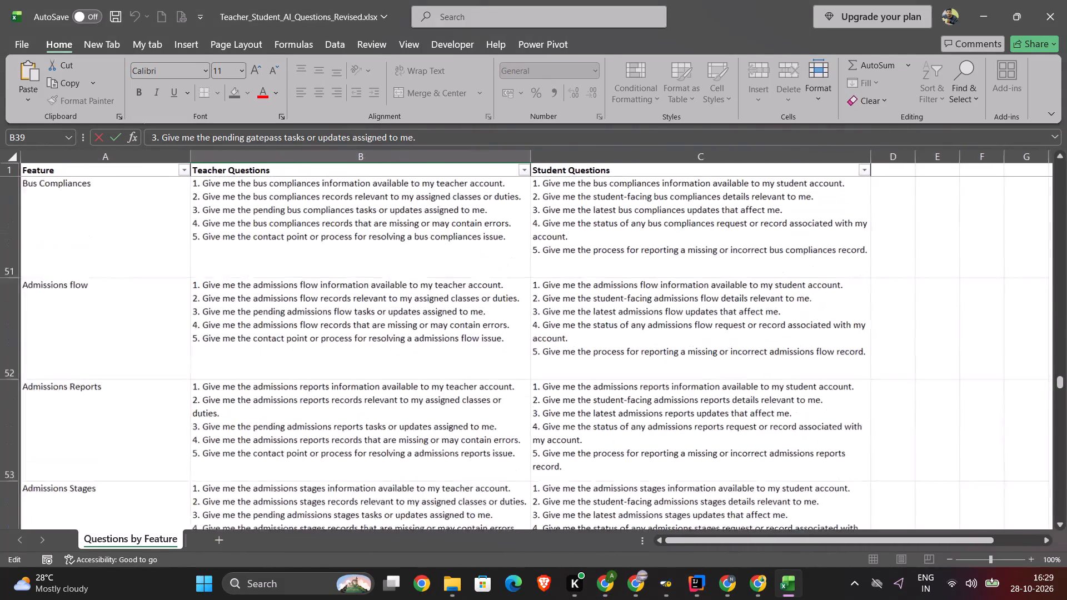
{"action": "scroll", "coordinate": [362, 353], "scroll_direction": "up", "scroll_amount": 1}
{"action": "key", "text": "alt+Tab"}
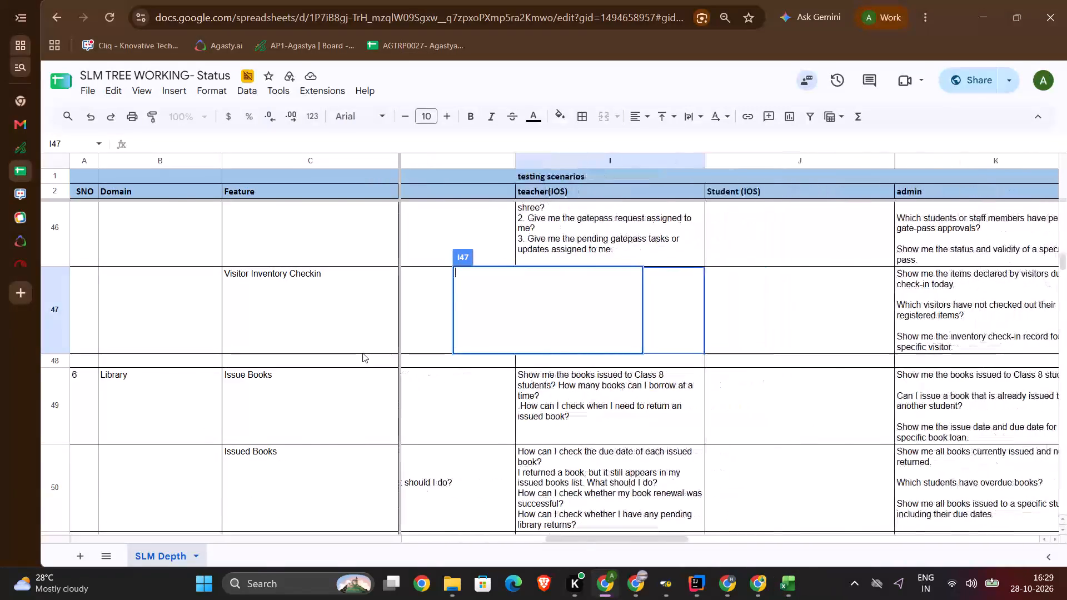
{"action": "key", "text": "alt+Tab"}
{"action": "scroll", "coordinate": [271, 297], "scroll_direction": "up", "scroll_amount": 7}
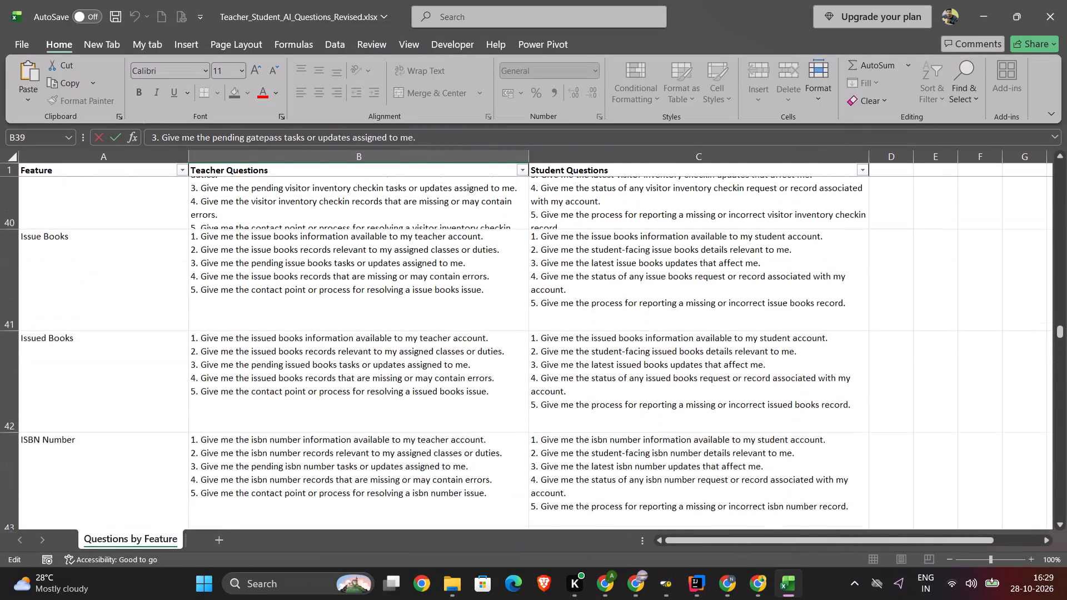
{"action": "scroll", "coordinate": [271, 297], "scroll_direction": "up", "scroll_amount": 3}
{"action": "scroll", "coordinate": [271, 297], "scroll_direction": "down", "scroll_amount": 3}
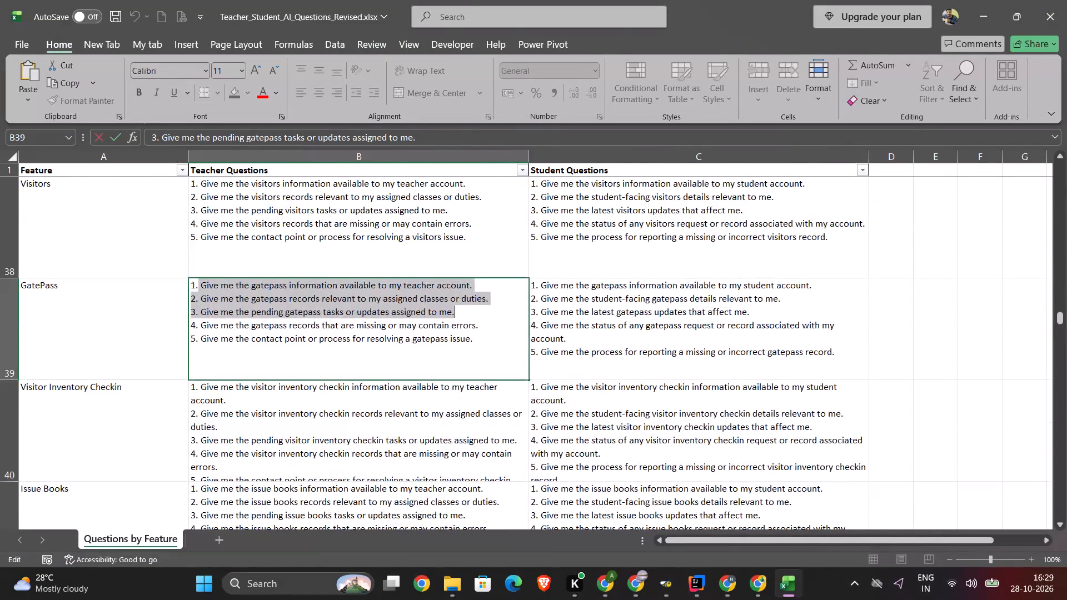
{"action": "scroll", "coordinate": [271, 297], "scroll_direction": "down", "scroll_amount": 1}
{"action": "scroll", "coordinate": [254, 327], "scroll_direction": "up", "scroll_amount": 3}
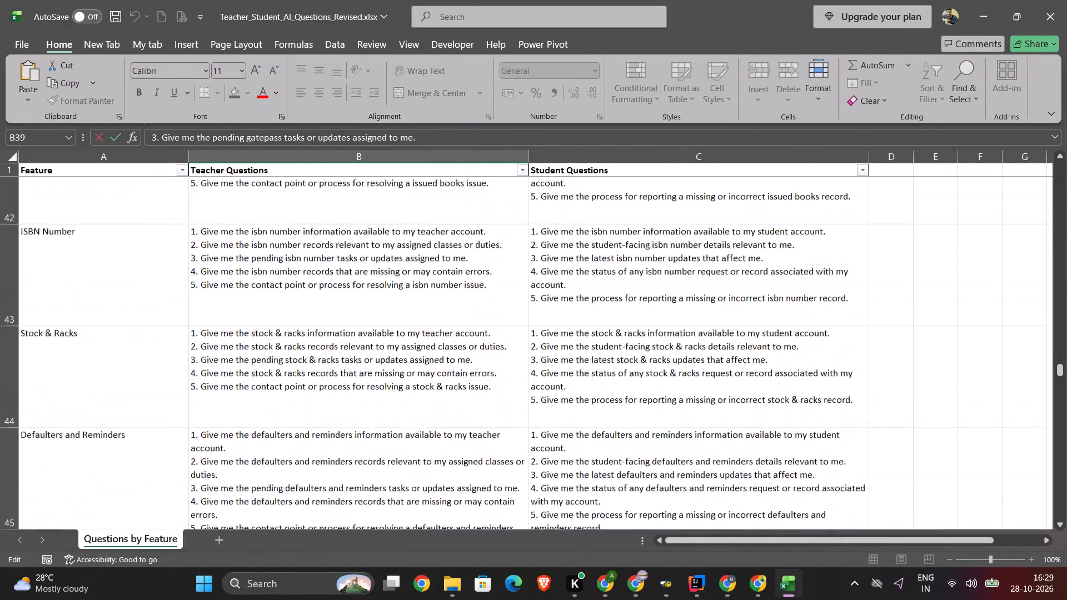
{"action": "scroll", "coordinate": [254, 327], "scroll_direction": "up", "scroll_amount": 4}
{"action": "left_click", "coordinate": [265, 326]}
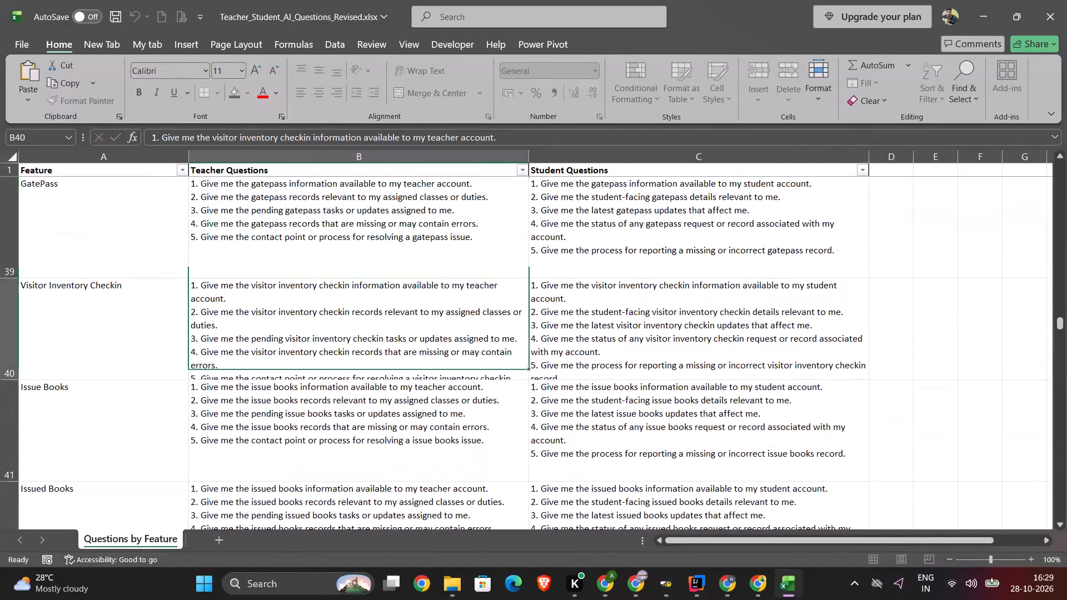
{"action": "triple_click", "coordinate": [252, 304]}
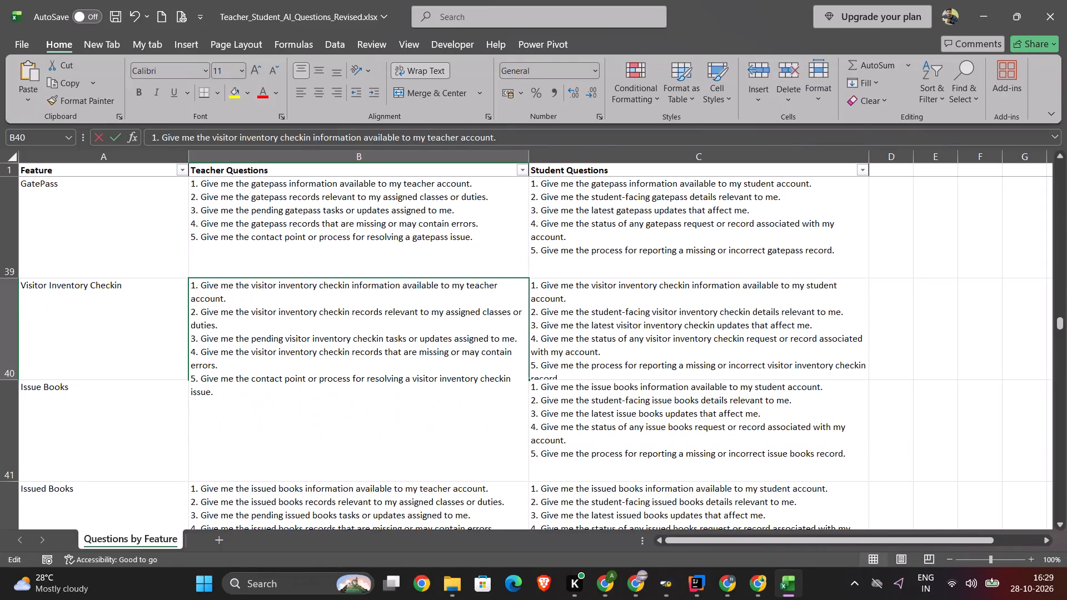
{"action": "left_click", "coordinate": [252, 304]}
Copy Visitor Inventory Checkin's first four teacher questions from Excel into its empty teacher(IOS) cell in the SLM Depth sheet.
{"action": "key", "text": "alt+Tab"}
{"action": "scroll", "coordinate": [592, 342], "scroll_direction": "right", "scroll_amount": 1}
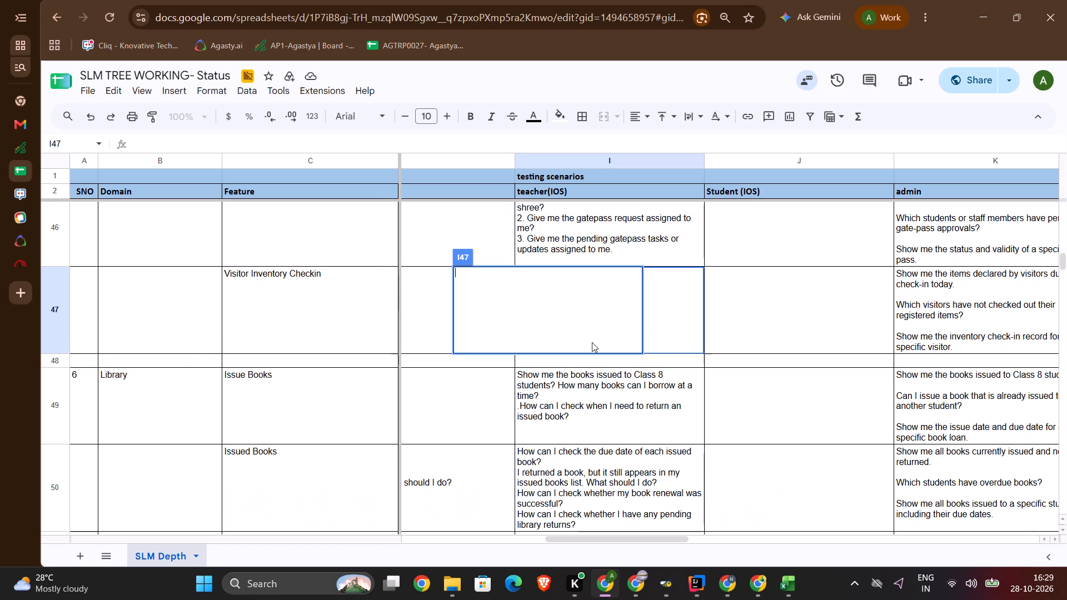
{"action": "scroll", "coordinate": [592, 342], "scroll_direction": "right", "scroll_amount": 1}
{"action": "scroll", "coordinate": [592, 342], "scroll_direction": "left", "scroll_amount": 2}
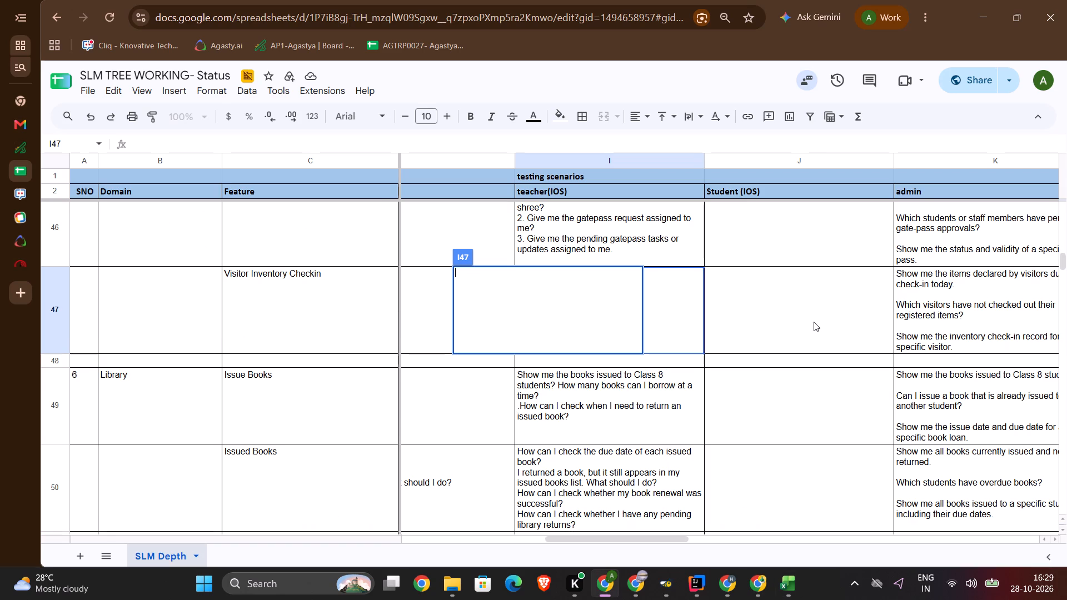
{"action": "left_click", "coordinate": [811, 321]}
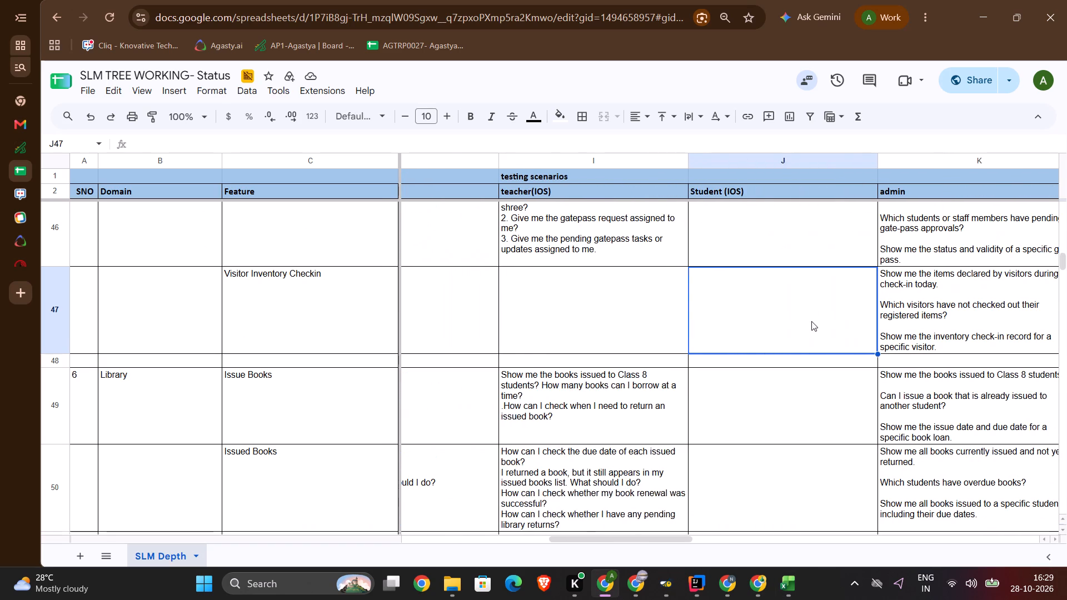
{"action": "left_click", "coordinate": [632, 318]}
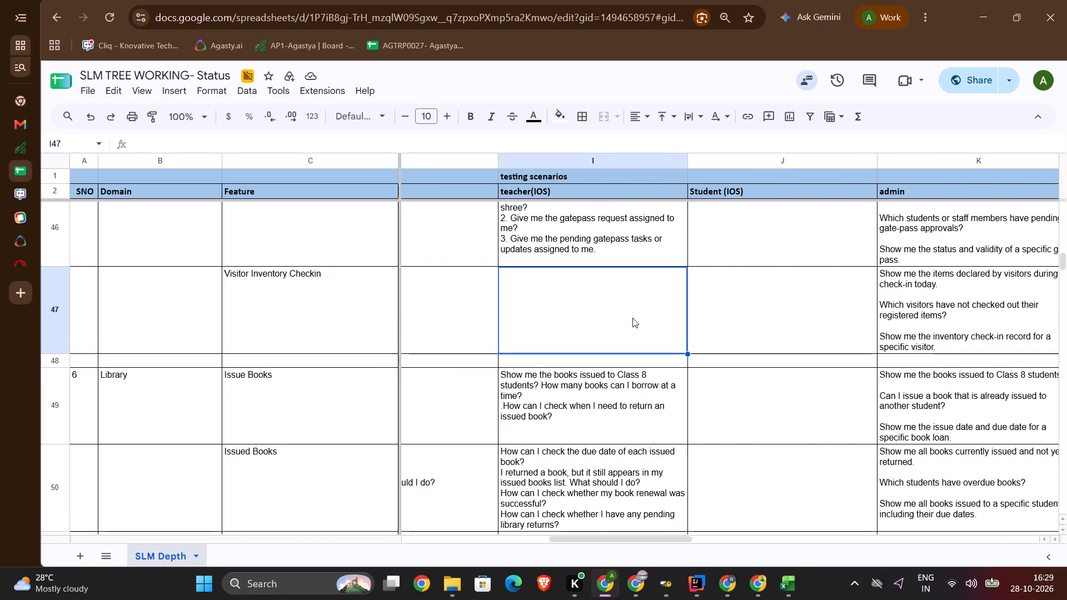
{"action": "key", "text": "alt+Tab"}
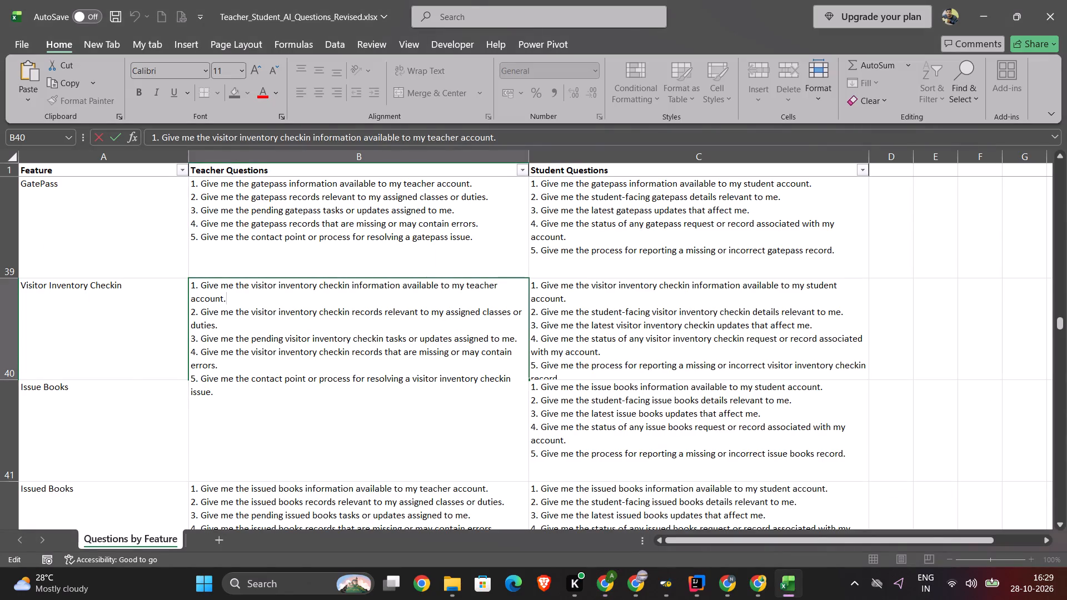
{"action": "left_click_drag", "start_coordinate": [230, 366], "coordinate": [196, 286]}
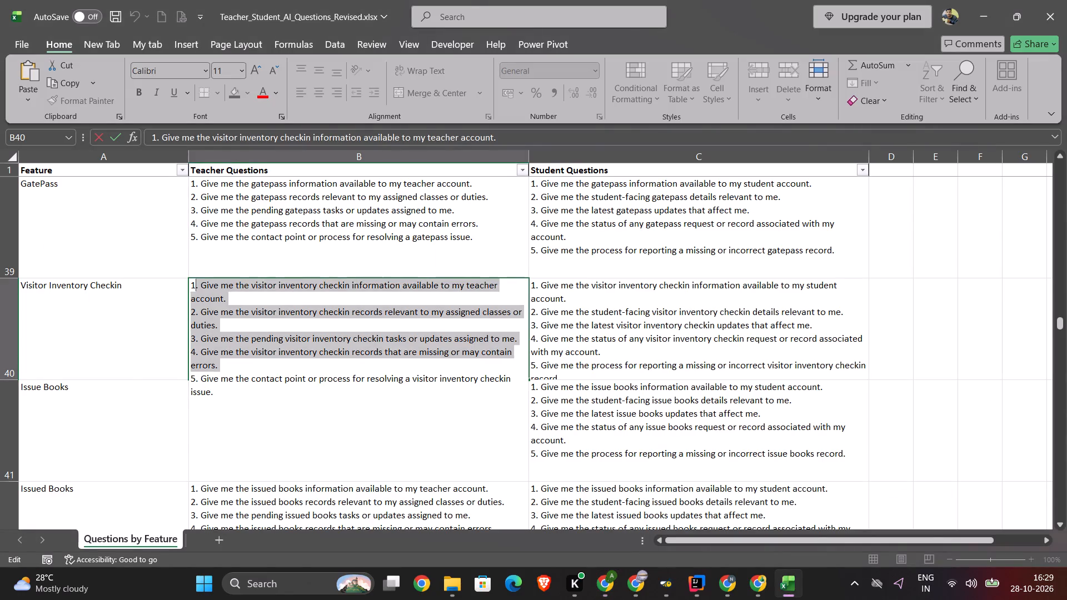
{"action": "left_click_drag", "start_coordinate": [196, 286], "coordinate": [193, 274]}
{"action": "key", "text": "ctrl+c"}
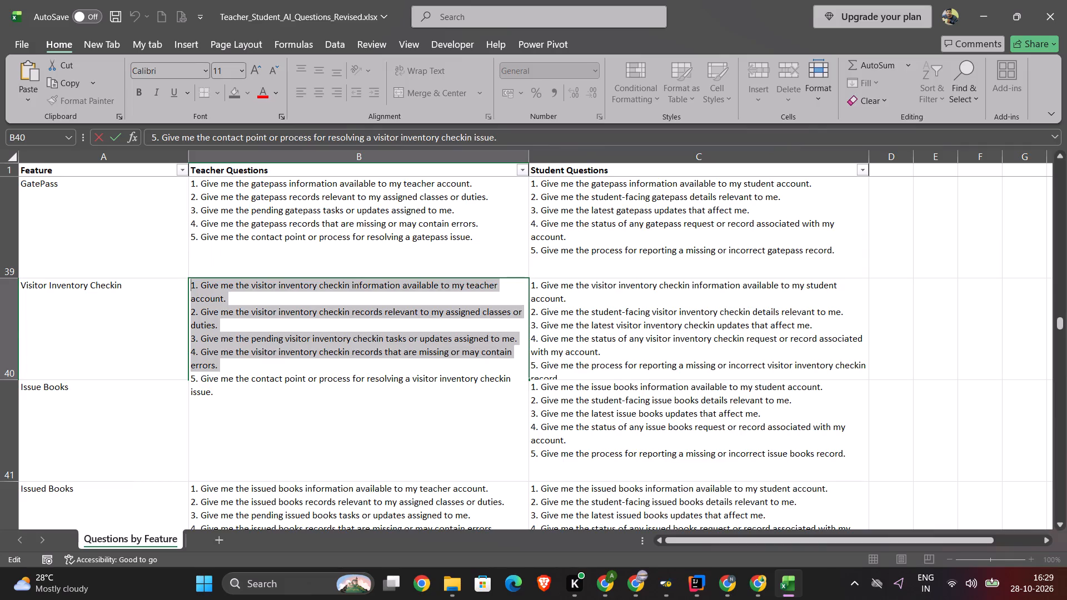
{"action": "key", "text": "alt+Tab"}
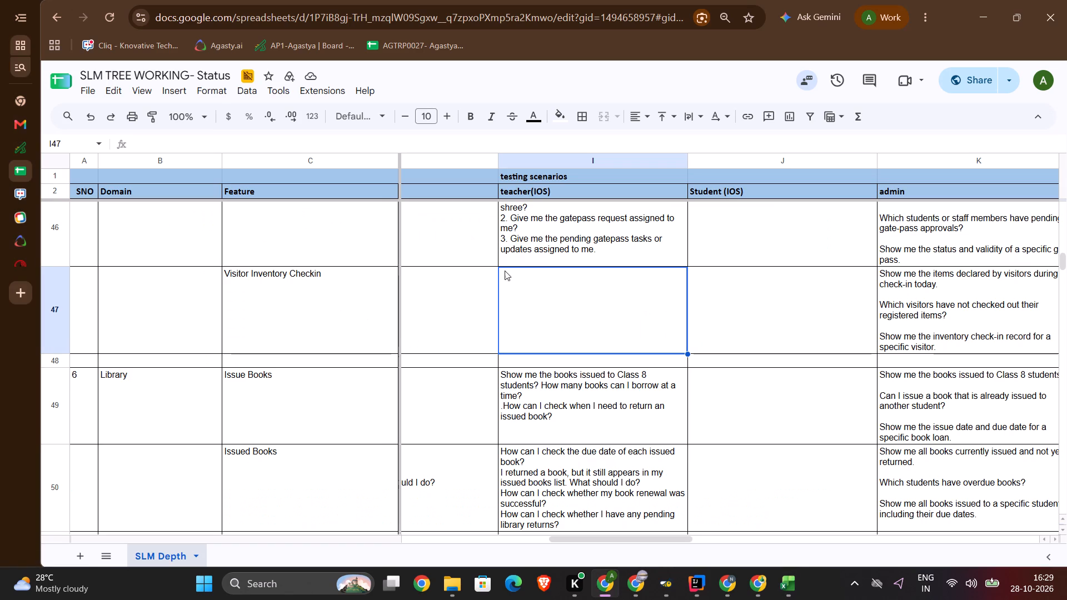
{"action": "triple_click", "coordinate": [508, 269]}
{"action": "key", "text": "ctrl+v"}
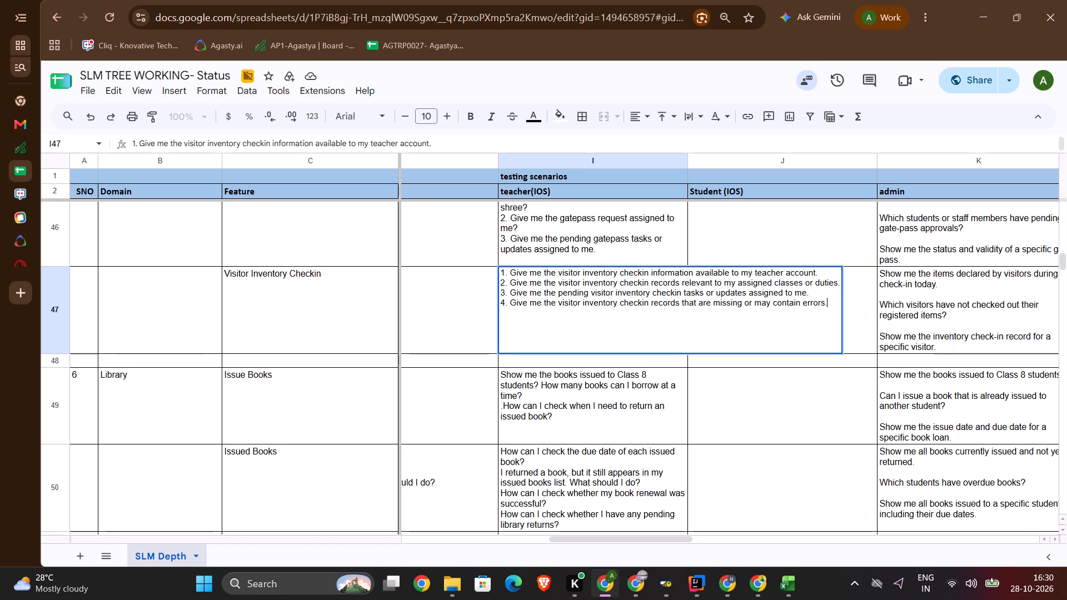
Replace "available to my teacher account." in Visitor Inventory Checkin's first question with "of today?".
{"action": "left_click", "coordinate": [814, 272]}
{"action": "left_click", "coordinate": [820, 273]}
{"action": "left_click_drag", "start_coordinate": [820, 273], "coordinate": [682, 272]}
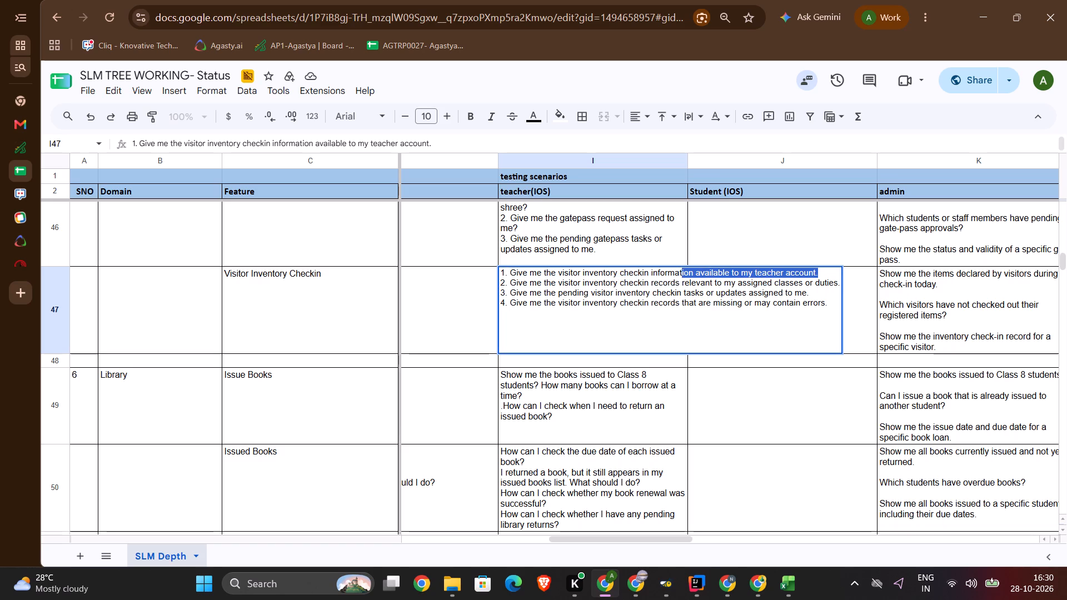
{"action": "left_click_drag", "start_coordinate": [682, 272], "coordinate": [699, 268]}
{"action": "key", "text": "BackSpace"}
{"action": "key", "text": "BackSpace"}
{"action": "left_click", "coordinate": [699, 268]}
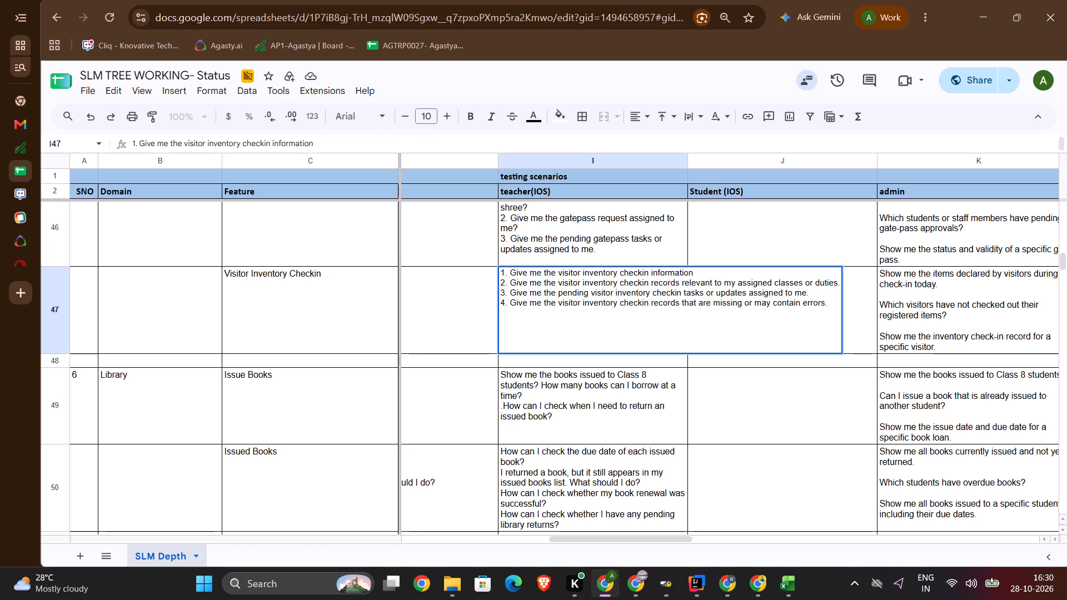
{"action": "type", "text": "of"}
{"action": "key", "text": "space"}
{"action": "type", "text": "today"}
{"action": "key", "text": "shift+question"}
In Visitor Inventory Checkin's second question, change "checkin" to "checking" and replace "relevant to" with "of".
{"action": "left_click", "coordinate": [648, 283]}
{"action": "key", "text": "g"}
{"action": "left_click_drag", "start_coordinate": [686, 286], "coordinate": [710, 280]}
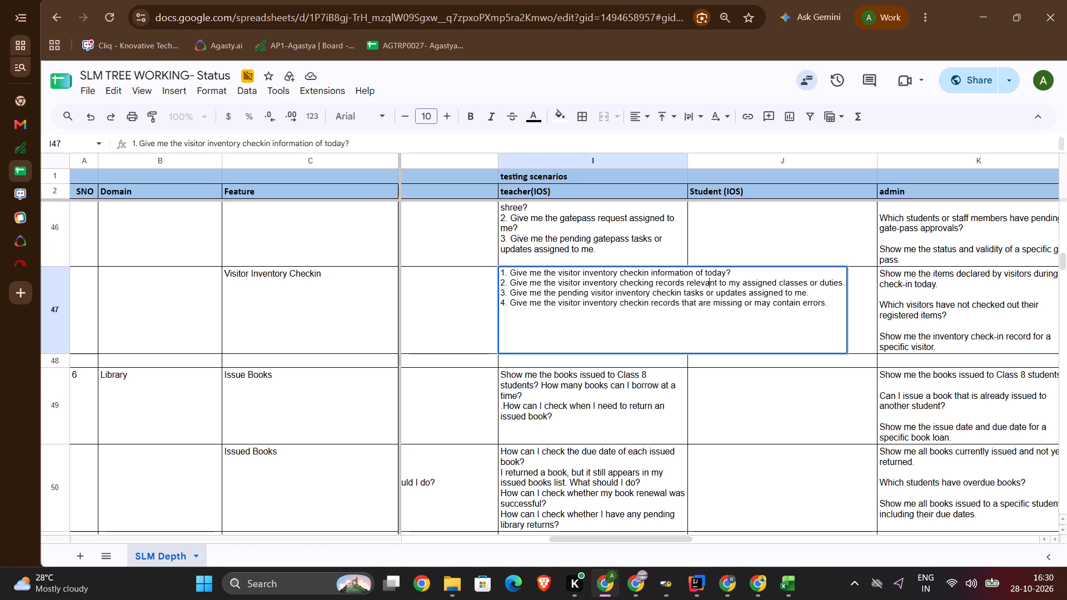
{"action": "left_click_drag", "start_coordinate": [710, 280], "coordinate": [716, 283]}
{"action": "key", "text": "Right"}
{"action": "key", "text": "Right"}
{"action": "key", "text": "Right"}
{"action": "key", "text": "Right"}
{"action": "key", "text": "Right"}
{"action": "key", "text": "BackSpace"}
{"action": "key", "text": "BackSpace"}
{"action": "key", "text": "BackSpace"}
{"action": "key", "text": "BackSpace"}
{"action": "key", "text": "BackSpace"}
{"action": "key", "text": "BackSpace"}
{"action": "key", "text": "BackSpace"}
{"action": "key", "text": "BackSpace"}
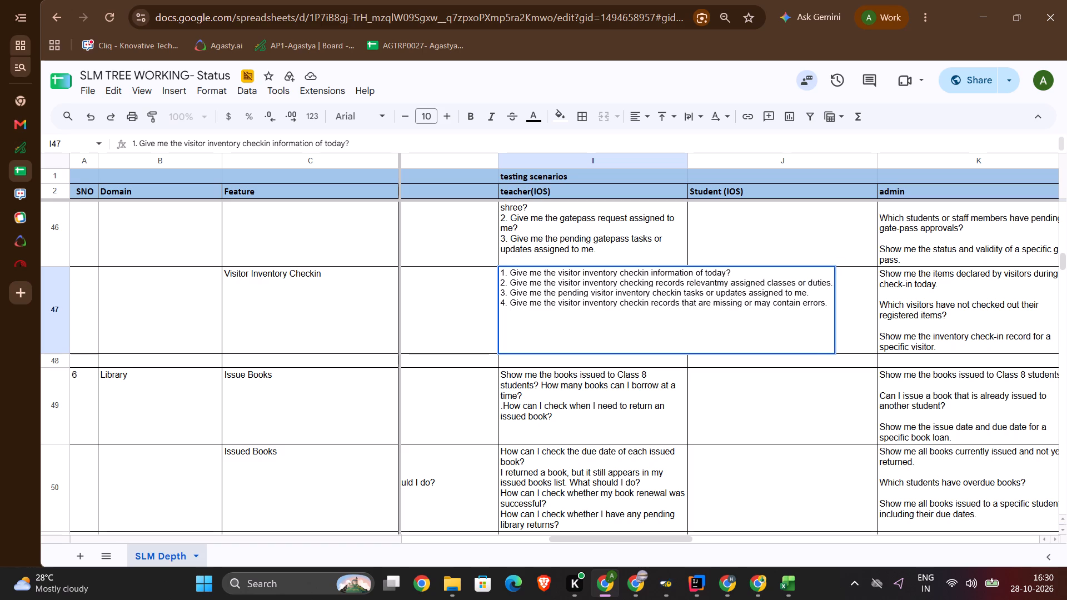
{"action": "key", "text": "BackSpace"}
{"action": "key", "text": "BackSpace"}
{"action": "key", "text": "BackSpace"}
{"action": "key", "text": "BackSpace"}
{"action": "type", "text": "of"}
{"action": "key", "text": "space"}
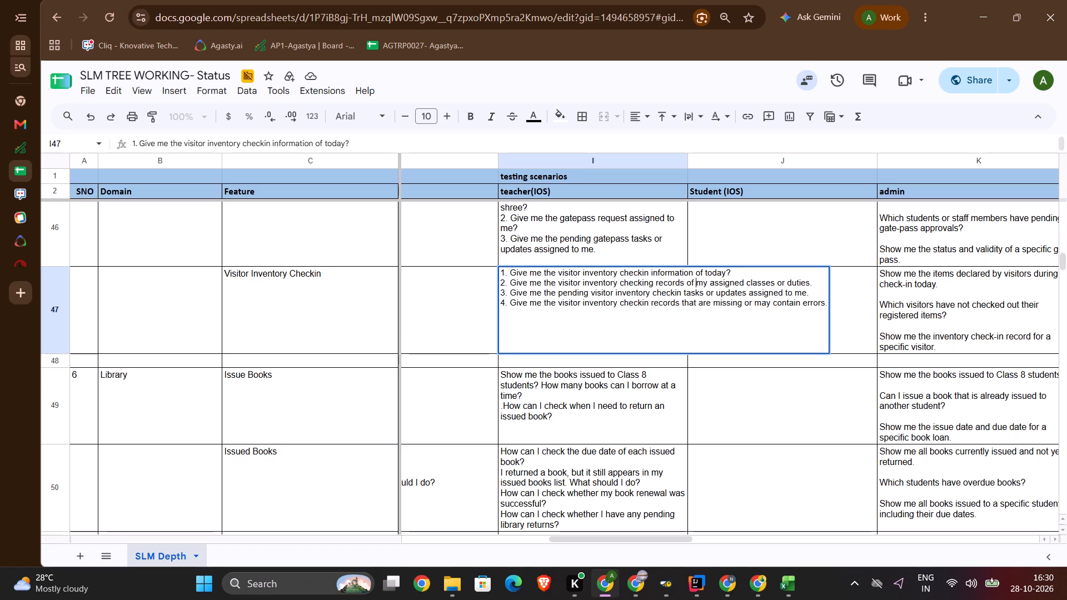
Remove "or duties" from Visitor Inventory Checkin's second question, ending it with a full stop after "my assigned classes".
{"action": "left_click", "coordinate": [812, 282]}
{"action": "key", "text": "BackSpace"}
{"action": "key", "text": "BackSpace"}
{"action": "key", "text": "BackSpace"}
{"action": "key", "text": "BackSpace"}
{"action": "key", "text": "BackSpace"}
{"action": "key", "text": "BackSpace"}
{"action": "key", "text": "BackSpace"}
{"action": "key", "text": "BackSpace"}
{"action": "key", "text": "BackSpace"}
{"action": "key", "text": "BackSpace"}
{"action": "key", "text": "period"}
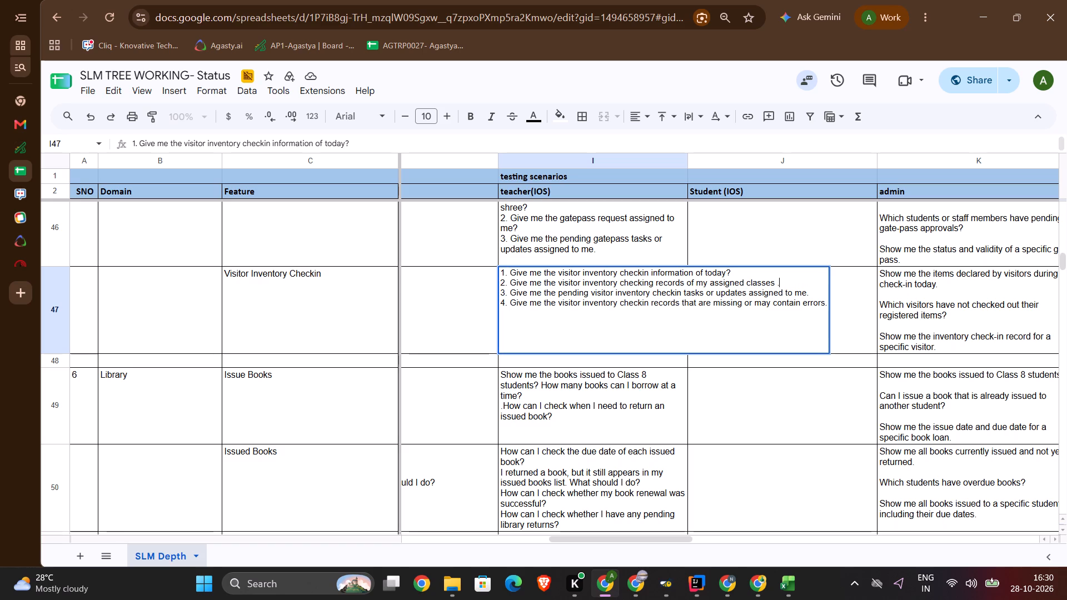
Delete the third and fourth questions from Visitor Inventory Checkin's teacher(IOS) cell and commit the entry.
{"action": "left_click", "coordinate": [826, 300]}
{"action": "left_click_drag", "start_coordinate": [826, 300], "coordinate": [507, 296]}
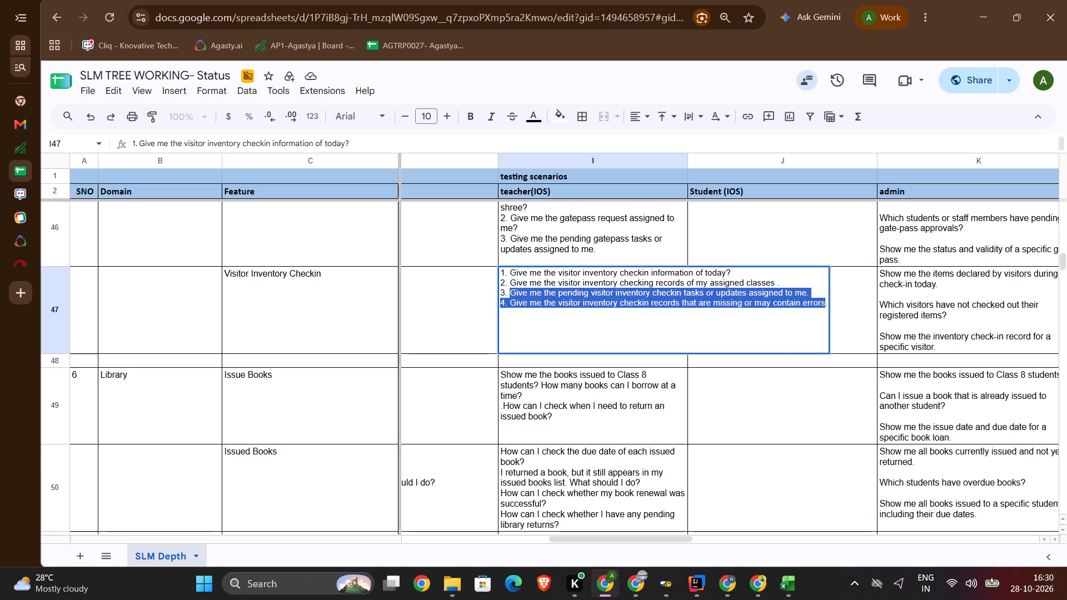
{"action": "left_click_drag", "start_coordinate": [507, 296], "coordinate": [502, 295]}
{"action": "key", "text": "BackSpace"}
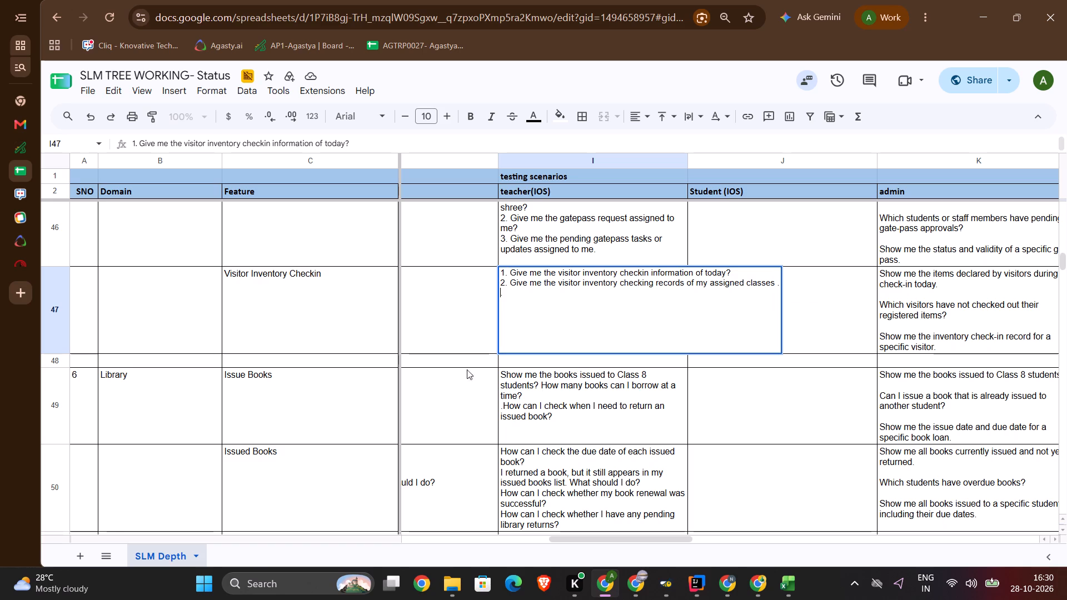
{"action": "left_click", "coordinate": [458, 331]}
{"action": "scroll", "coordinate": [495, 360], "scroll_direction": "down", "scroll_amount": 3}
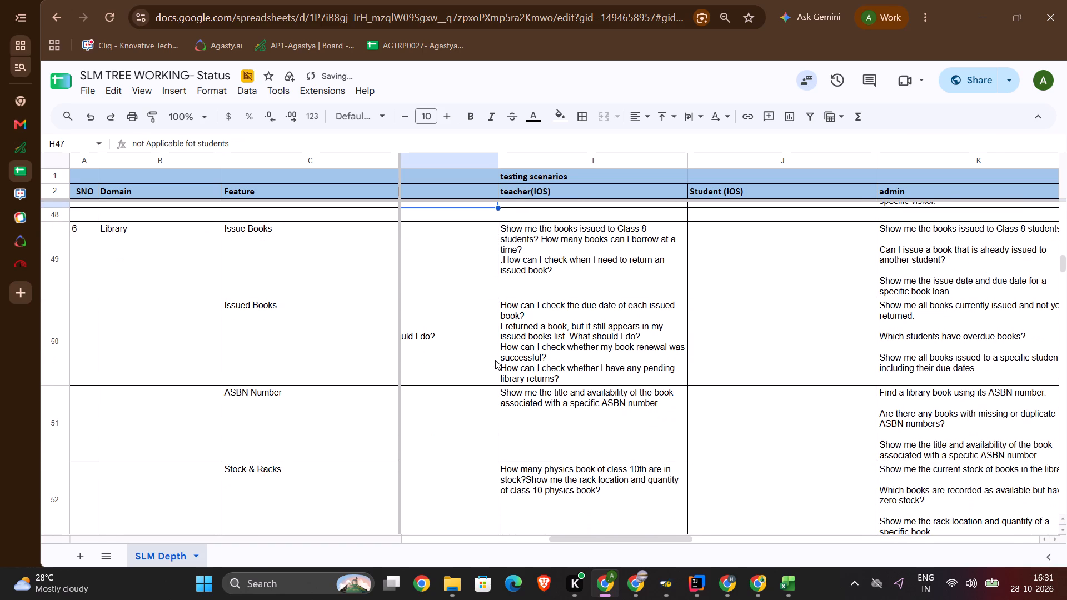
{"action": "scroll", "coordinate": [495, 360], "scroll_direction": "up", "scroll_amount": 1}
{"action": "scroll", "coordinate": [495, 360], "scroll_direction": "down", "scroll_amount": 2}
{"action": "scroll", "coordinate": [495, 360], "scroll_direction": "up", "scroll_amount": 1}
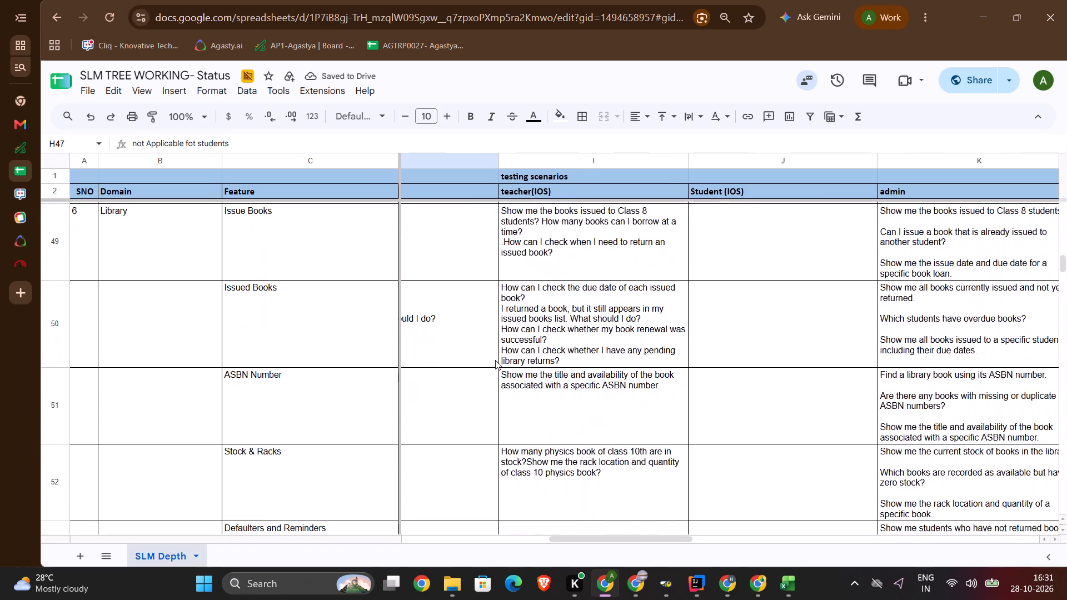
Look through the Library rows for empty teacher(IOS) cells and check Defaulters and Reminders' existing questions in the sheet and the Excel workbook.
{"action": "scroll", "coordinate": [495, 360], "scroll_direction": "up", "scroll_amount": 1}
{"action": "scroll", "coordinate": [495, 360], "scroll_direction": "down", "scroll_amount": 2}
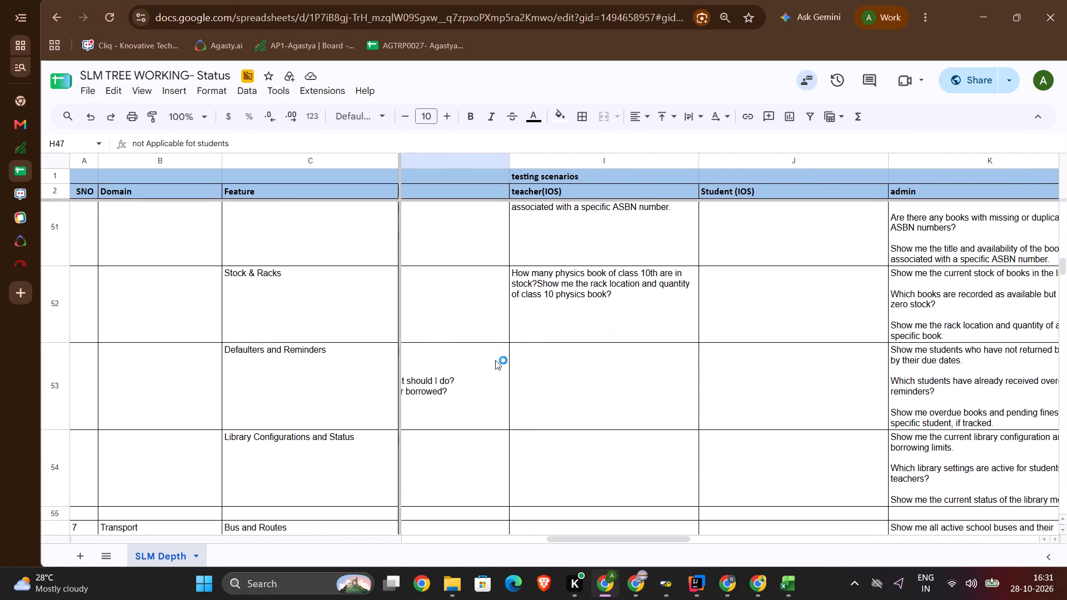
{"action": "scroll", "coordinate": [495, 360], "scroll_direction": "up", "scroll_amount": 1}
{"action": "scroll", "coordinate": [495, 360], "scroll_direction": "right", "scroll_amount": 1}
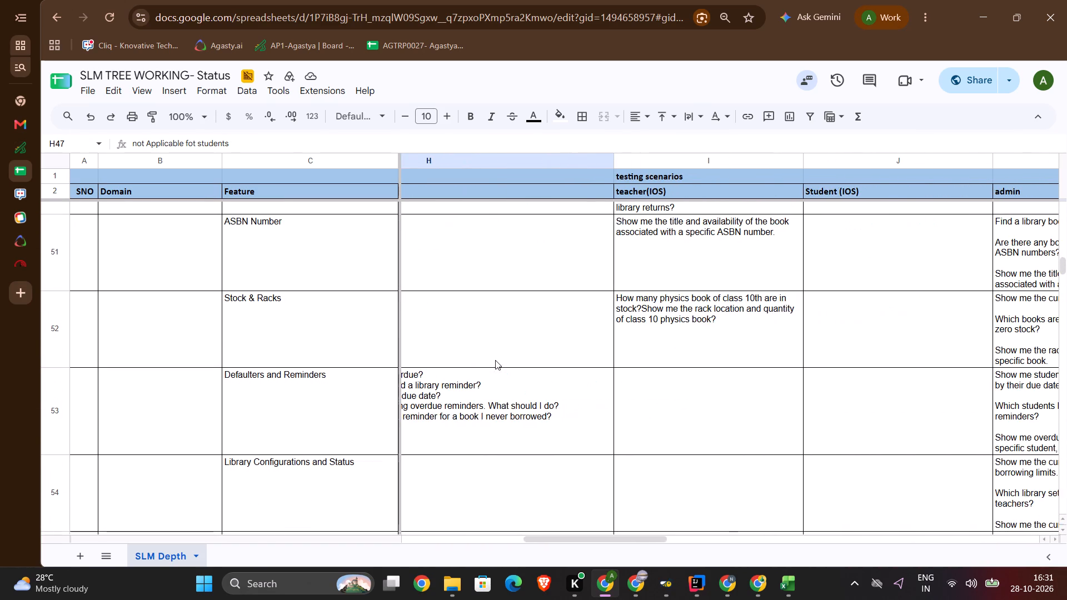
{"action": "scroll", "coordinate": [495, 360], "scroll_direction": "left", "scroll_amount": 1}
{"action": "left_click", "coordinate": [607, 384]}
{"action": "triple_click", "coordinate": [607, 384]}
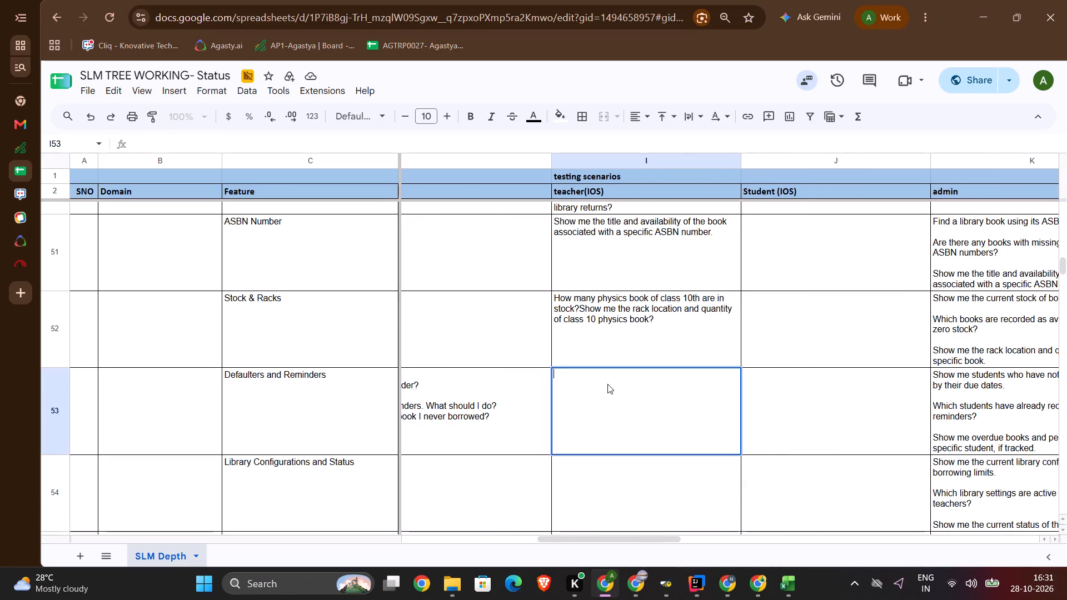
{"action": "left_click", "coordinate": [607, 377]}
{"action": "key", "text": "alt+Tab"}
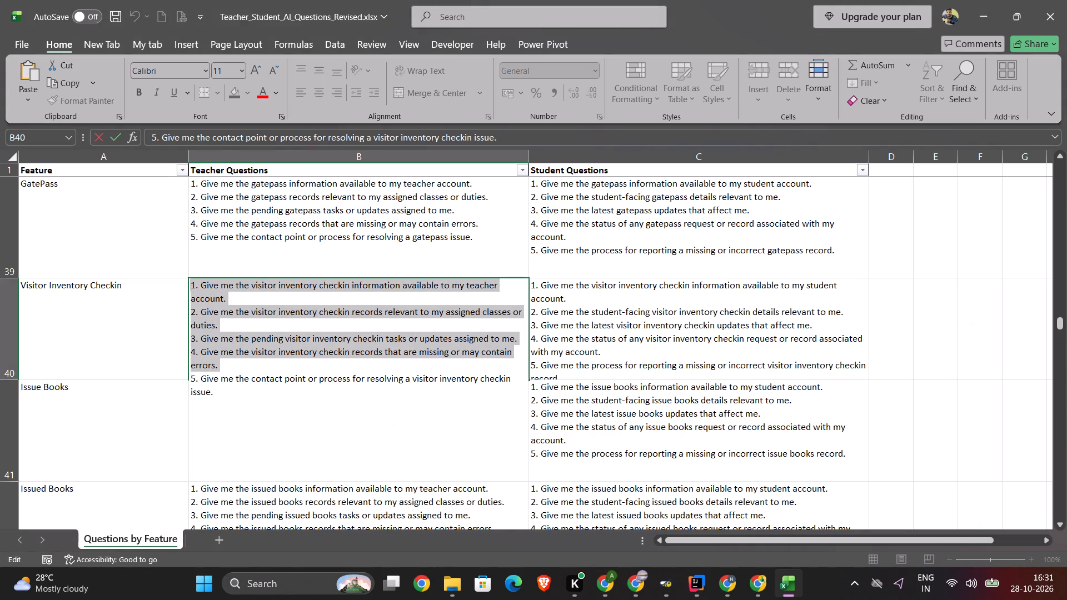
{"action": "scroll", "coordinate": [417, 378], "scroll_direction": "down", "scroll_amount": 1}
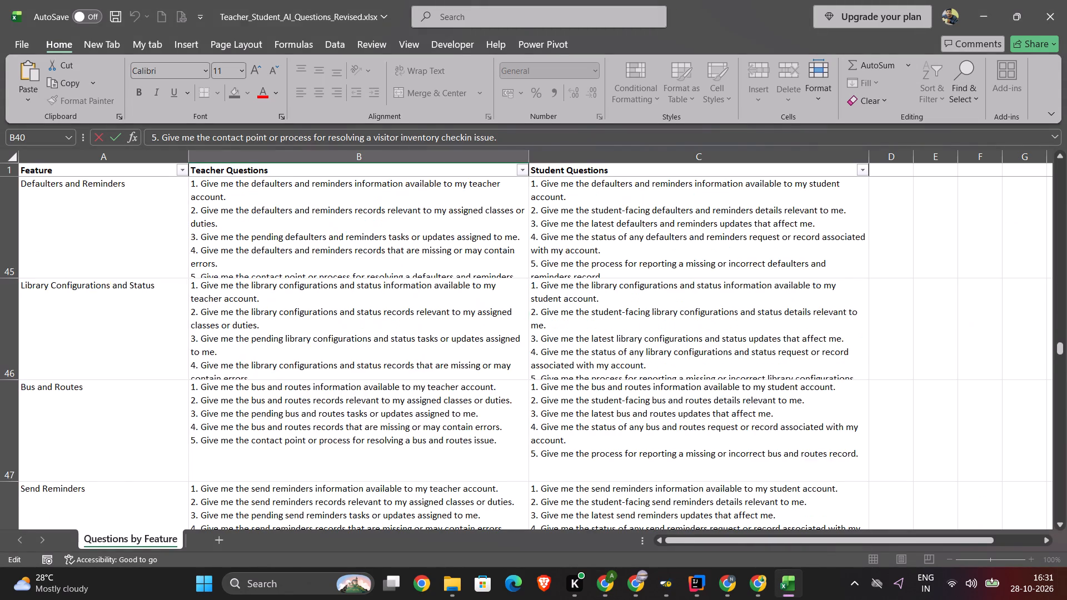
{"action": "scroll", "coordinate": [417, 378], "scroll_direction": "down", "scroll_amount": 1}
{"action": "key", "text": "alt+Tab"}
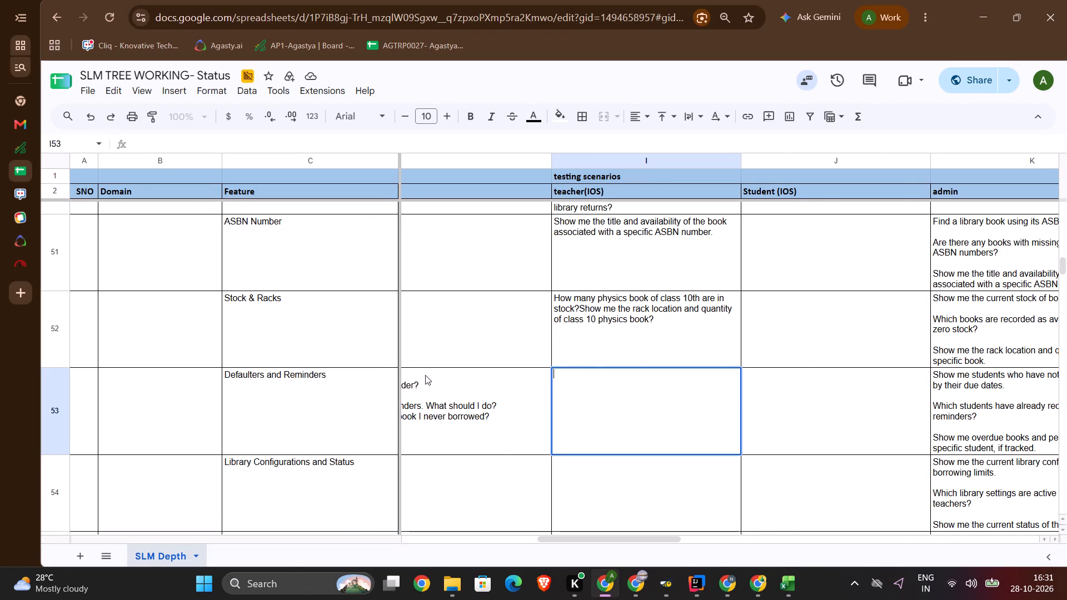
{"action": "scroll", "coordinate": [207, 368], "scroll_direction": "right", "scroll_amount": 1}
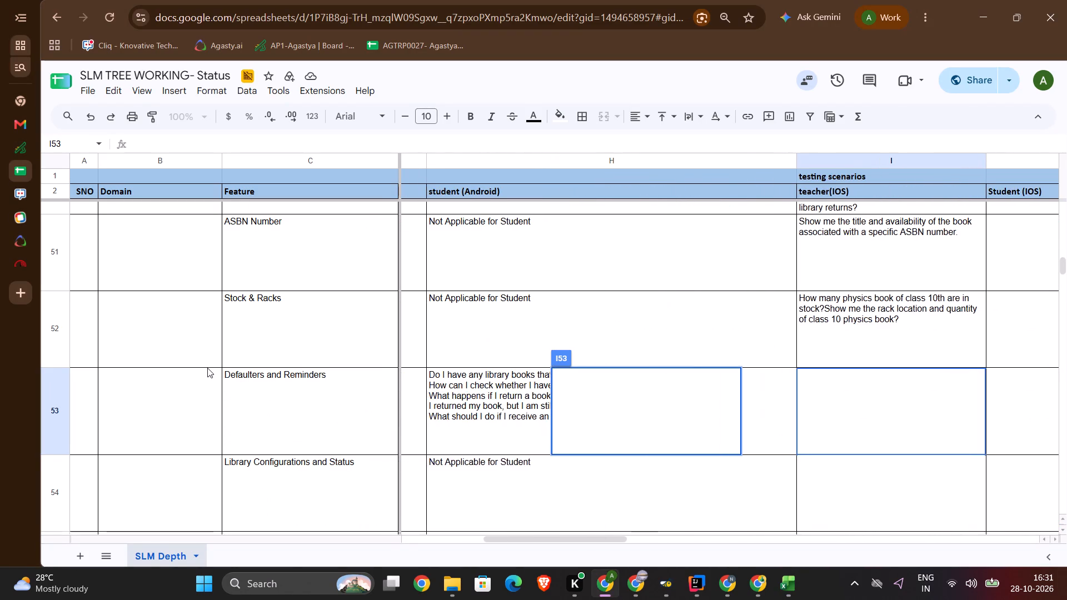
{"action": "scroll", "coordinate": [207, 368], "scroll_direction": "right", "scroll_amount": 1}
{"action": "left_click", "coordinate": [767, 398]}
{"action": "scroll", "coordinate": [337, 329], "scroll_direction": "right", "scroll_amount": 1}
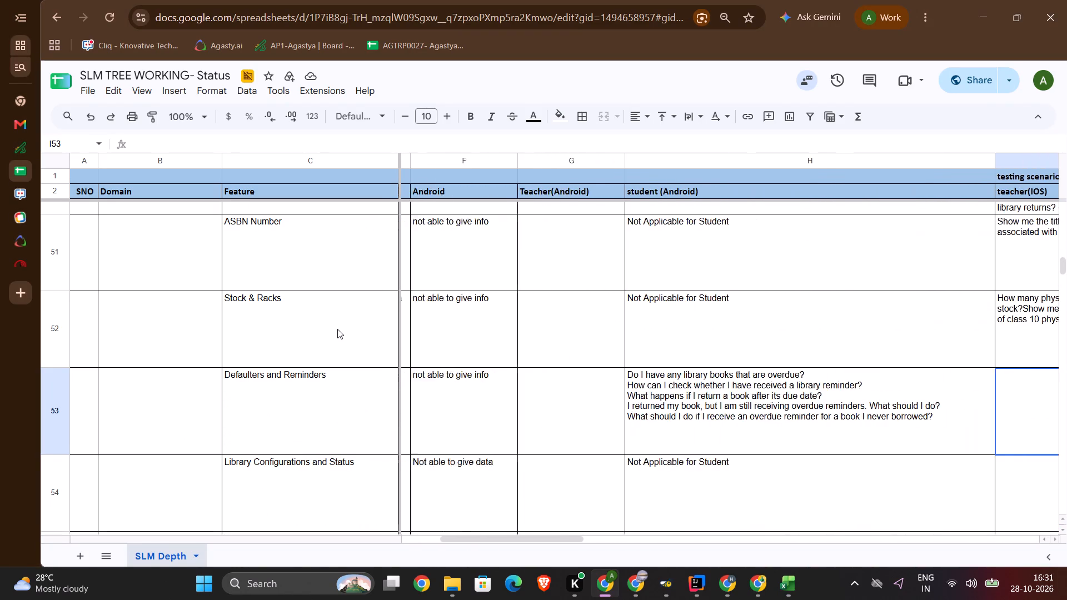
{"action": "scroll", "coordinate": [337, 329], "scroll_direction": "right", "scroll_amount": 1}
{"action": "scroll", "coordinate": [628, 336], "scroll_direction": "left", "scroll_amount": 3}
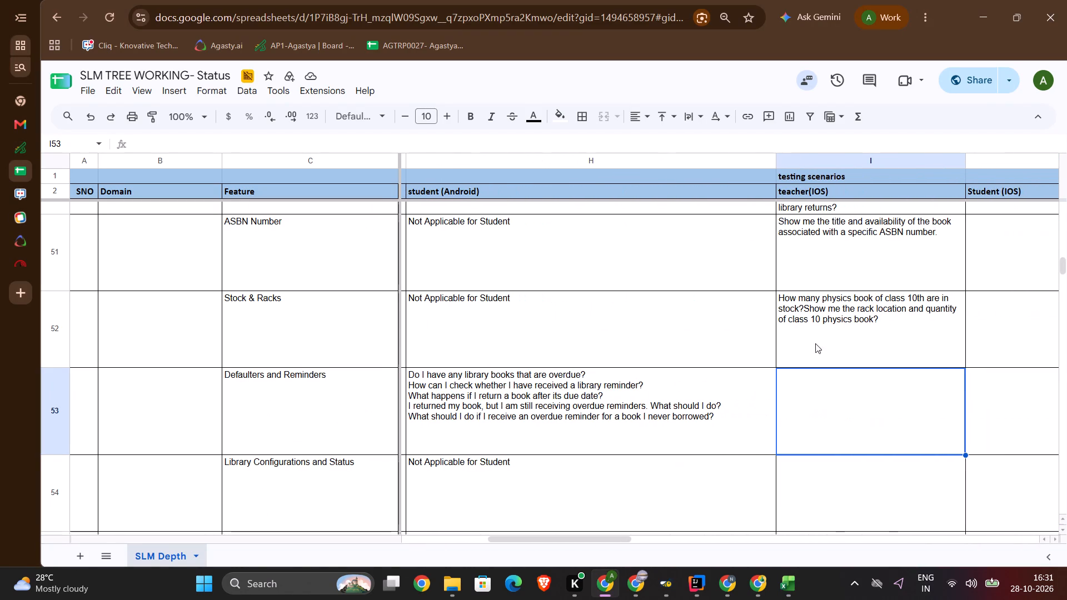
{"action": "left_click", "coordinate": [815, 390]}
{"action": "double_click", "coordinate": [815, 390]}
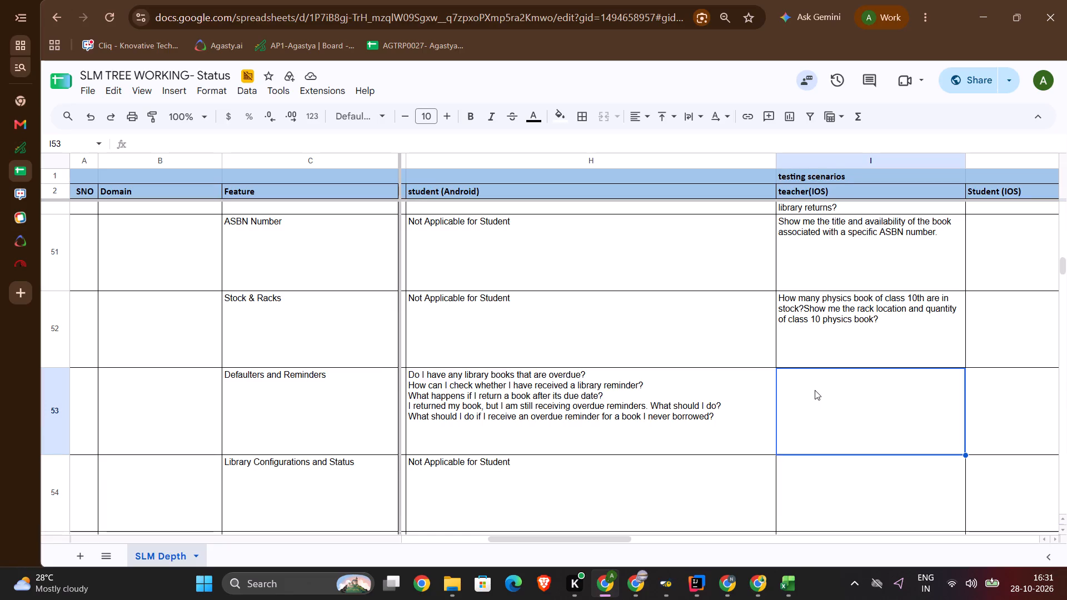
Copy all the teacher questions for Defaulters and Reminders from the revised Excel workbook.
{"action": "key", "text": "alt+Tab"}
{"action": "scroll", "coordinate": [490, 283], "scroll_direction": "up", "scroll_amount": 3}
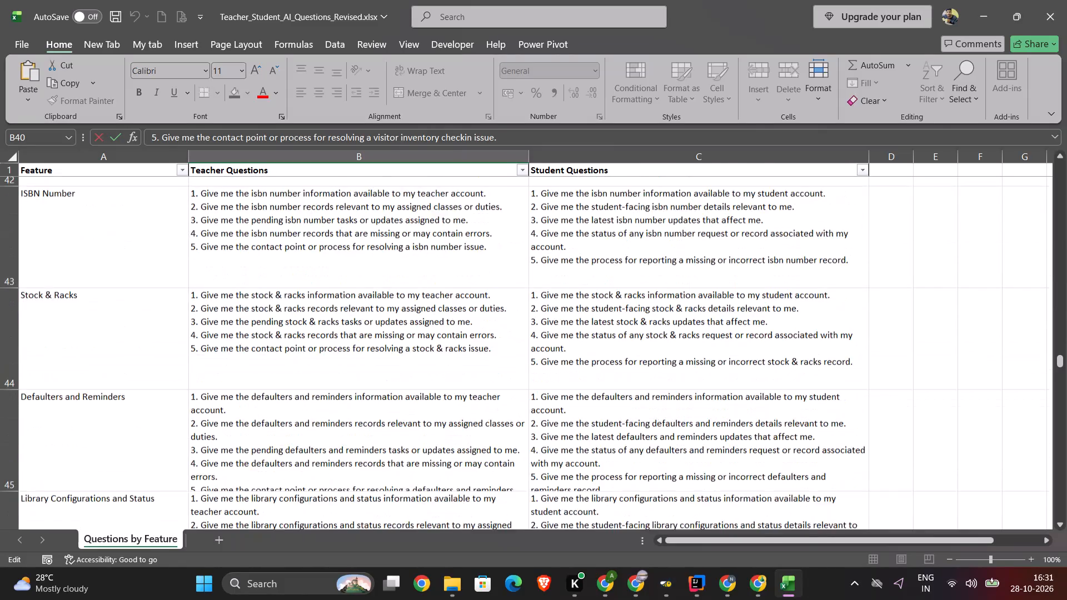
{"action": "scroll", "coordinate": [490, 283], "scroll_direction": "up", "scroll_amount": 1}
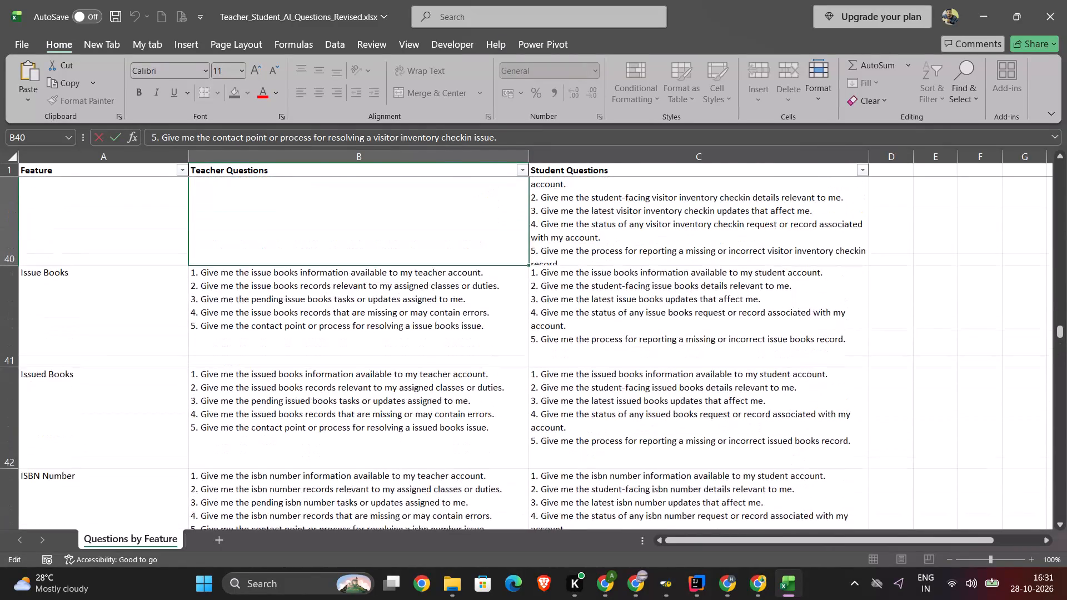
{"action": "scroll", "coordinate": [490, 283], "scroll_direction": "down", "scroll_amount": 1}
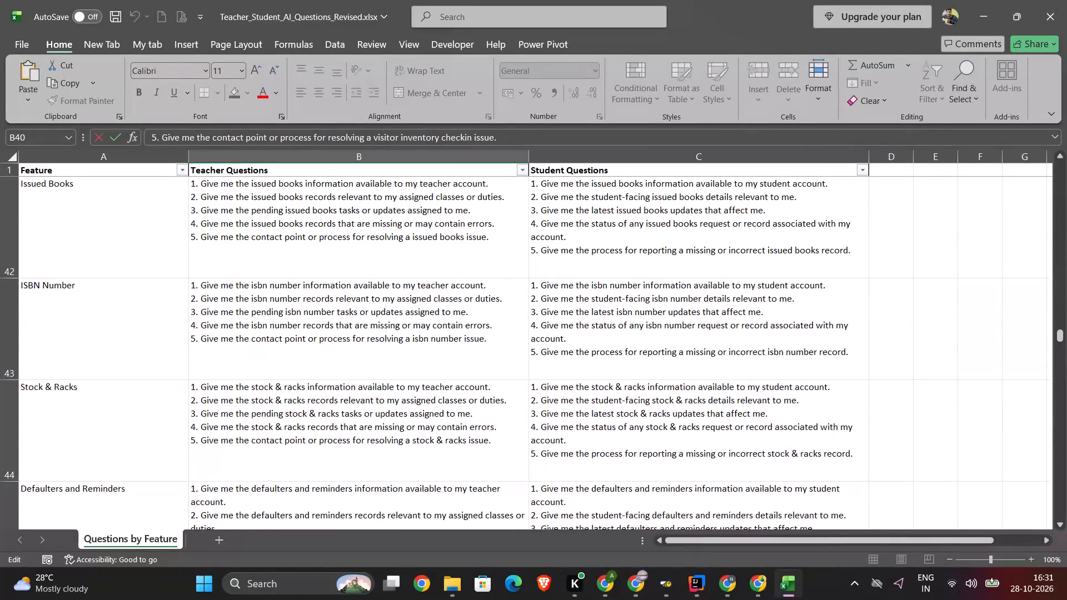
{"action": "scroll", "coordinate": [490, 283], "scroll_direction": "down", "scroll_amount": 1}
{"action": "scroll", "coordinate": [401, 333], "scroll_direction": "down", "scroll_amount": 1}
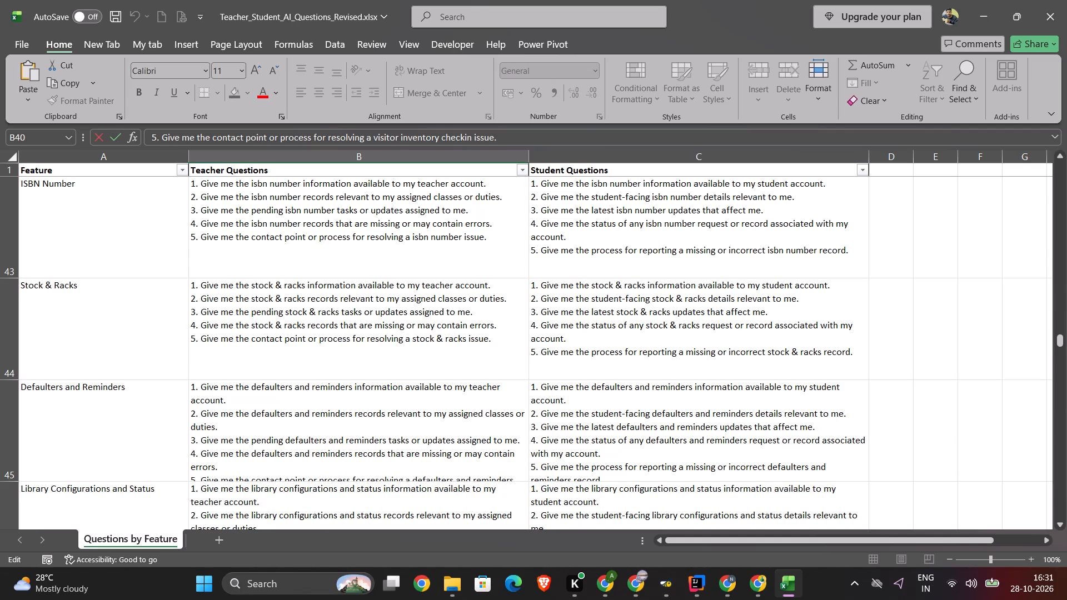
{"action": "triple_click", "coordinate": [237, 425]}
{"action": "double_click", "coordinate": [237, 425]}
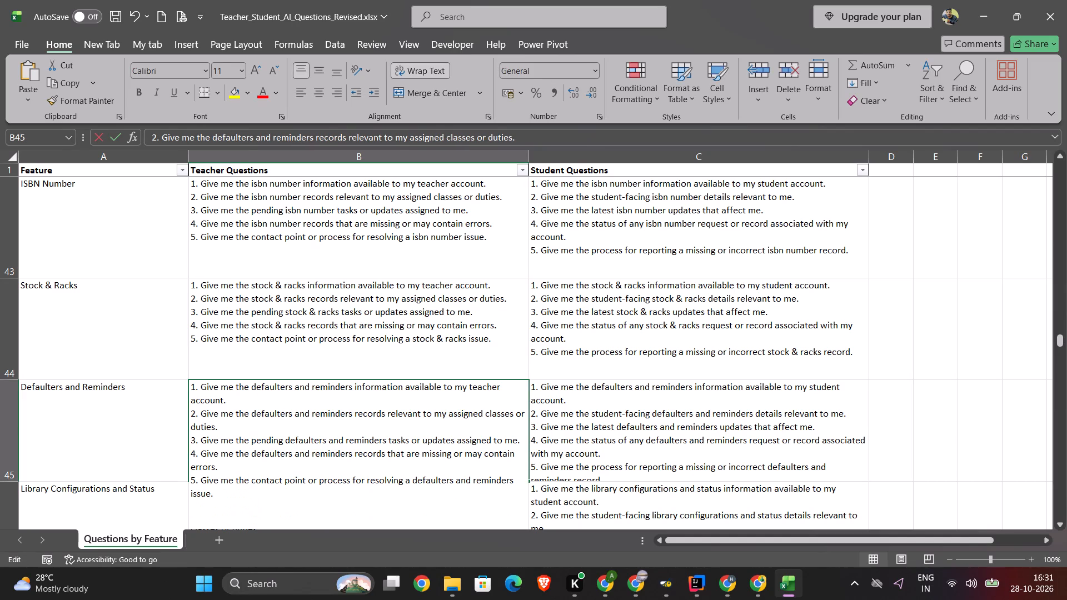
{"action": "key", "text": "ctrl+a"}
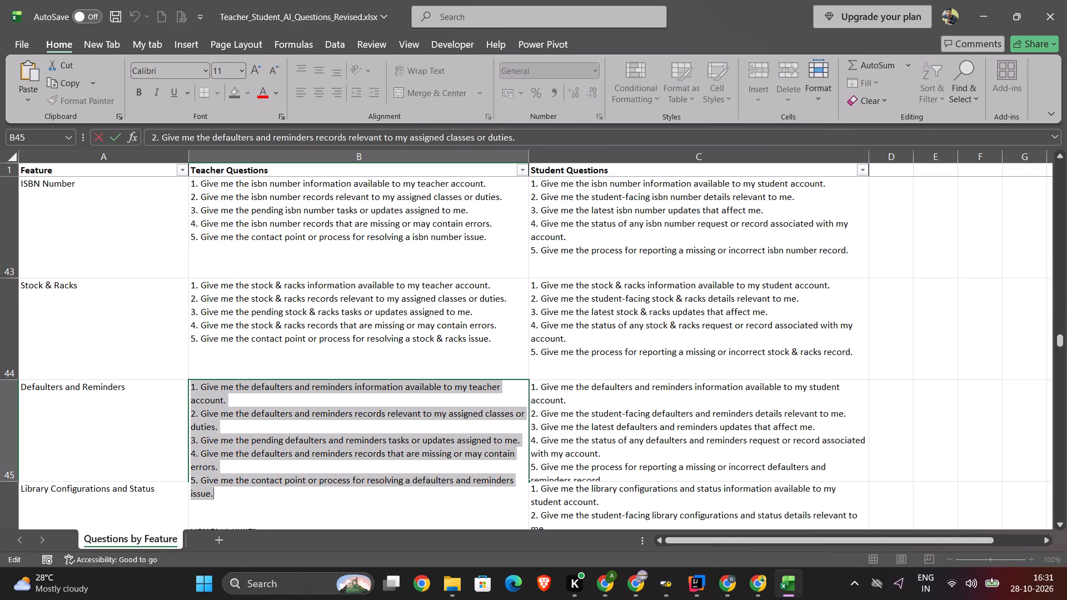
{"action": "key", "text": "ctrl+c"}
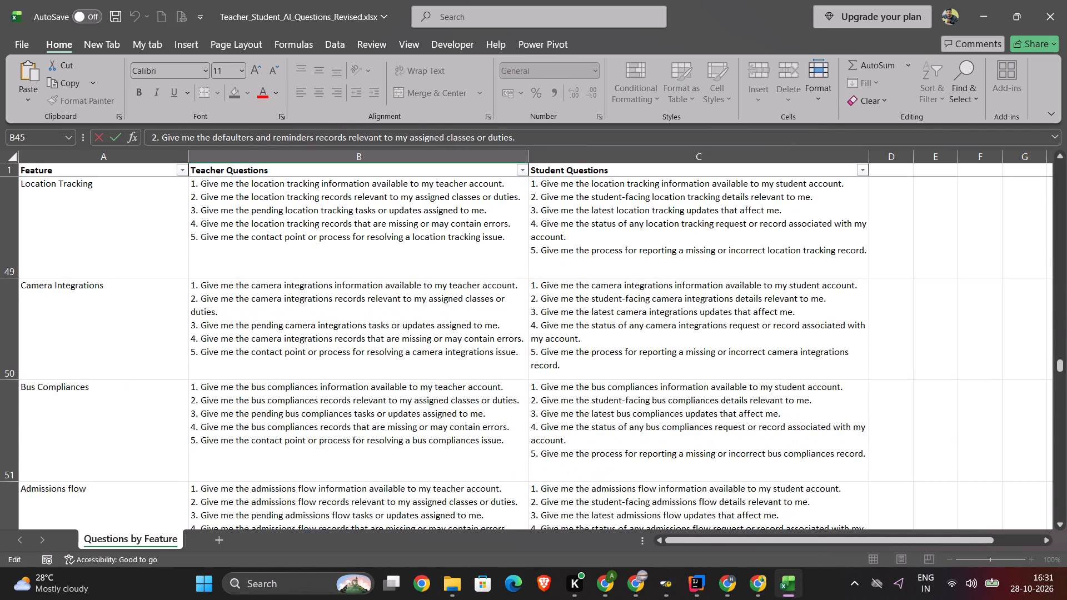
{"action": "key", "text": "ctrl+c"}
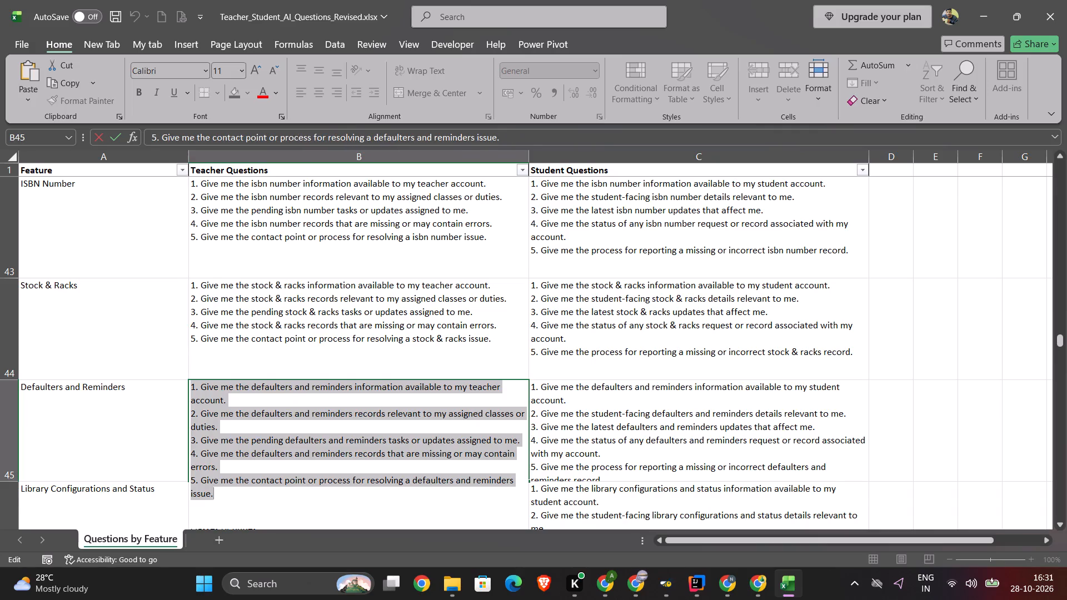
Paste the copied questions into the teacher(IOS) cell of Defaulters and Reminders in the SLM Depth sheet.
{"action": "key", "text": "alt+Tab"}
{"action": "left_click", "coordinate": [824, 380]}
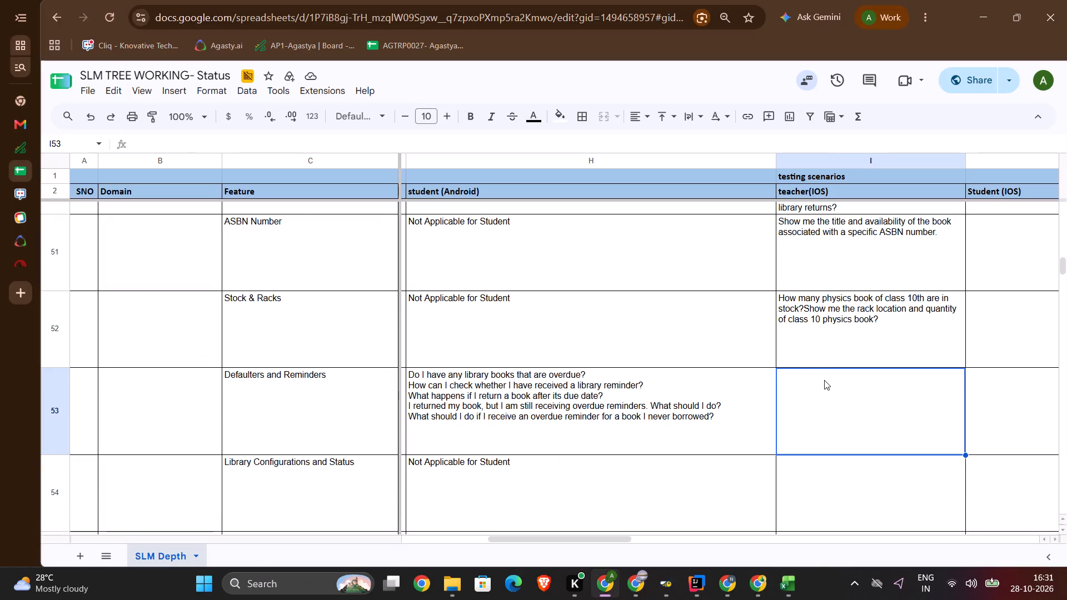
{"action": "triple_click", "coordinate": [824, 380]}
{"action": "left_click", "coordinate": [824, 380]}
{"action": "left_click", "coordinate": [824, 376]}
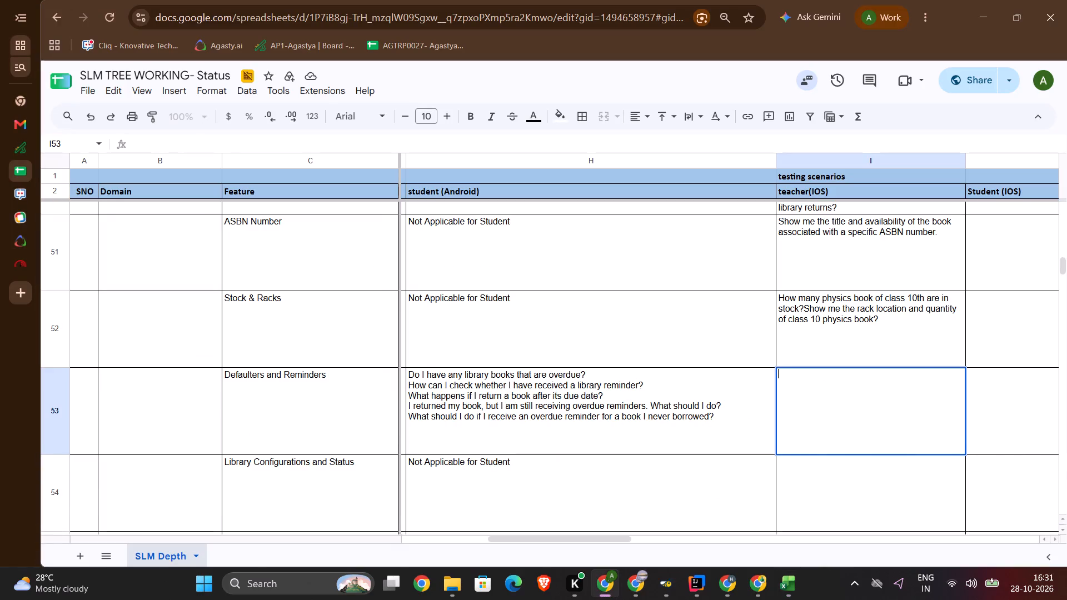
{"action": "key", "text": "ctrl+v"}
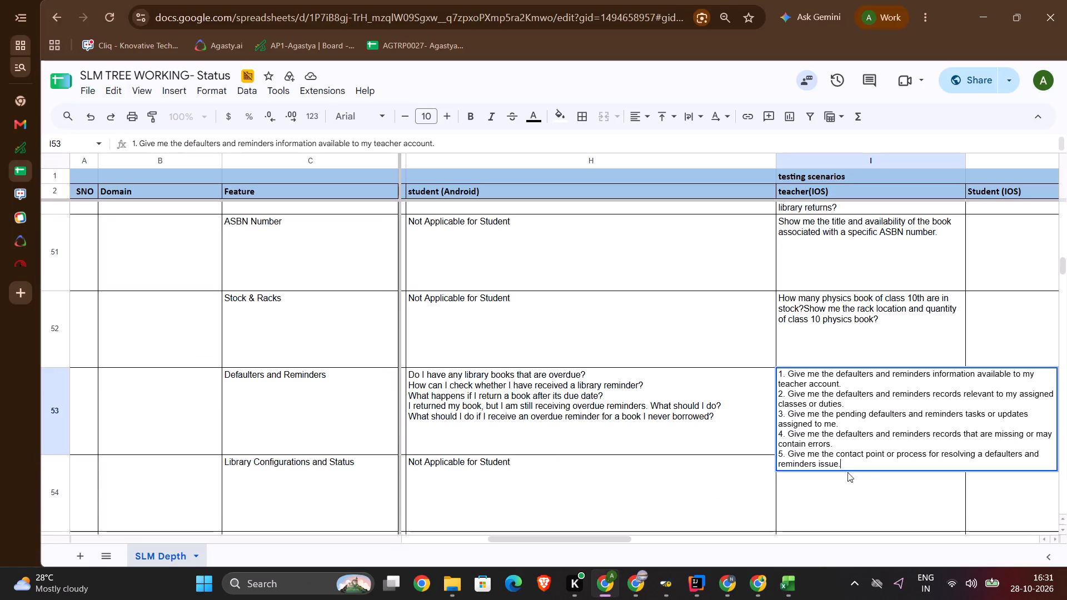
Delete the fourth and fifth questions from Defaulters and Reminders' teacher(IOS) cell.
{"action": "left_click_drag", "start_coordinate": [843, 466], "coordinate": [779, 429]}
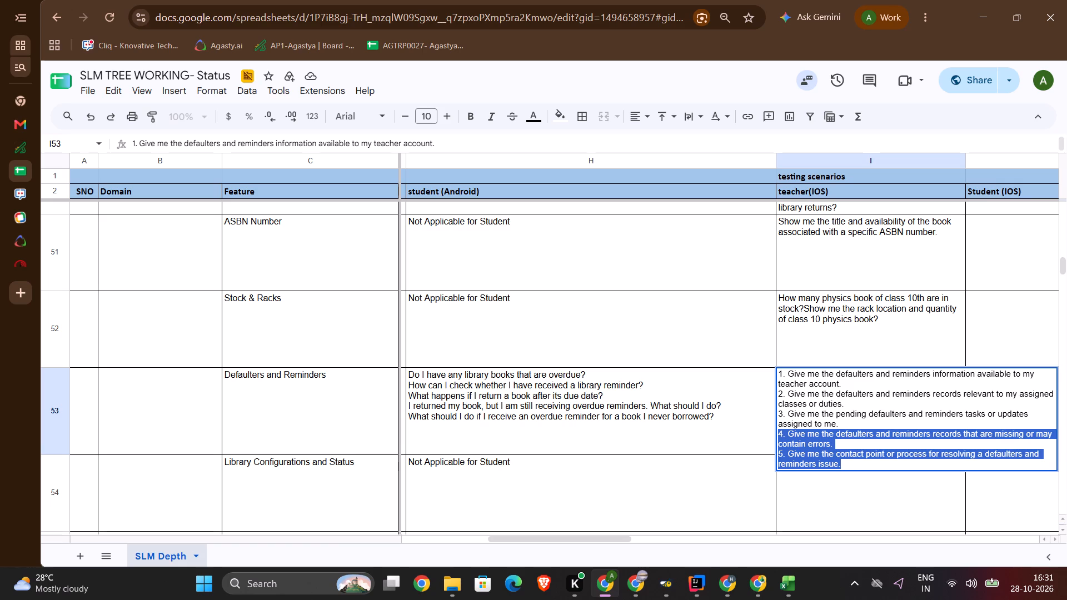
{"action": "key", "text": "BackSpace"}
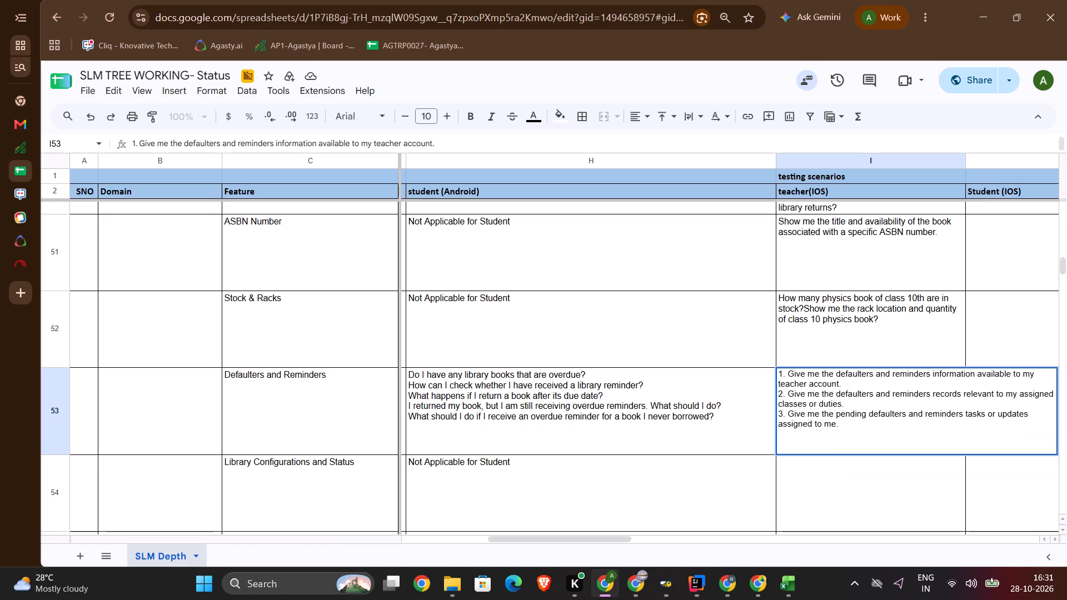
In Defaulters and Reminders' third question, replace "defaulter" with "books" after "Give me the pending".
{"action": "left_click", "coordinate": [904, 413]}
{"action": "left_click_drag", "start_coordinate": [904, 413], "coordinate": [867, 414]}
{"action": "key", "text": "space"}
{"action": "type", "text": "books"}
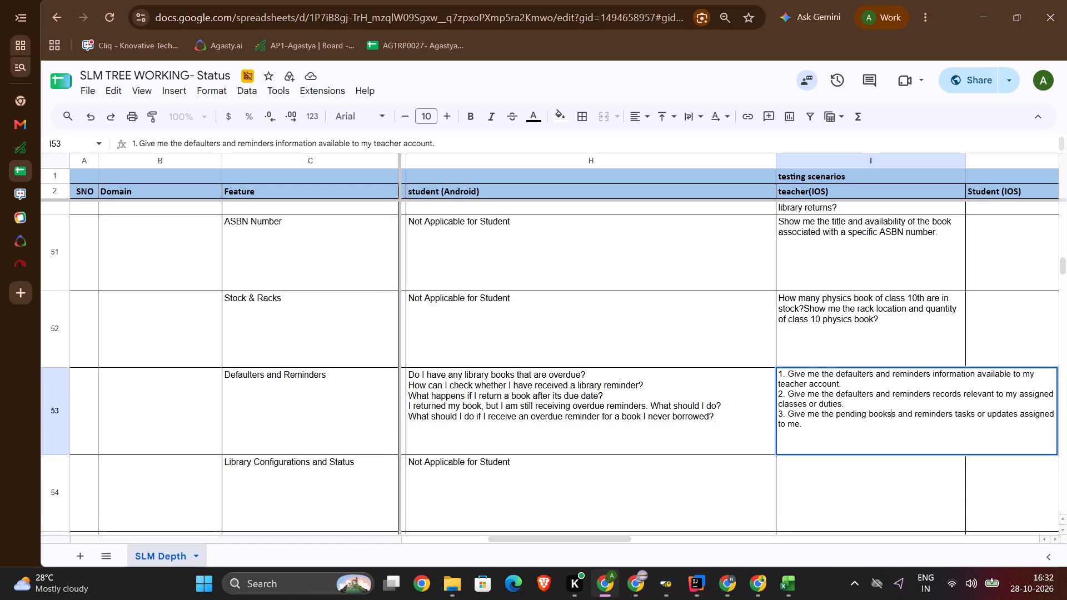
Remove the word "tasks" from Defaulters and Reminders' third question.
{"action": "left_click", "coordinate": [978, 413]}
{"action": "key", "text": "BackSpace"}
{"action": "key", "text": "BackSpace"}
{"action": "key", "text": "BackSpace"}
{"action": "key", "text": "BackSpace"}
{"action": "key", "text": "BackSpace"}
{"action": "key", "text": "BackSpace"}
{"action": "key", "text": "BackSpace"}
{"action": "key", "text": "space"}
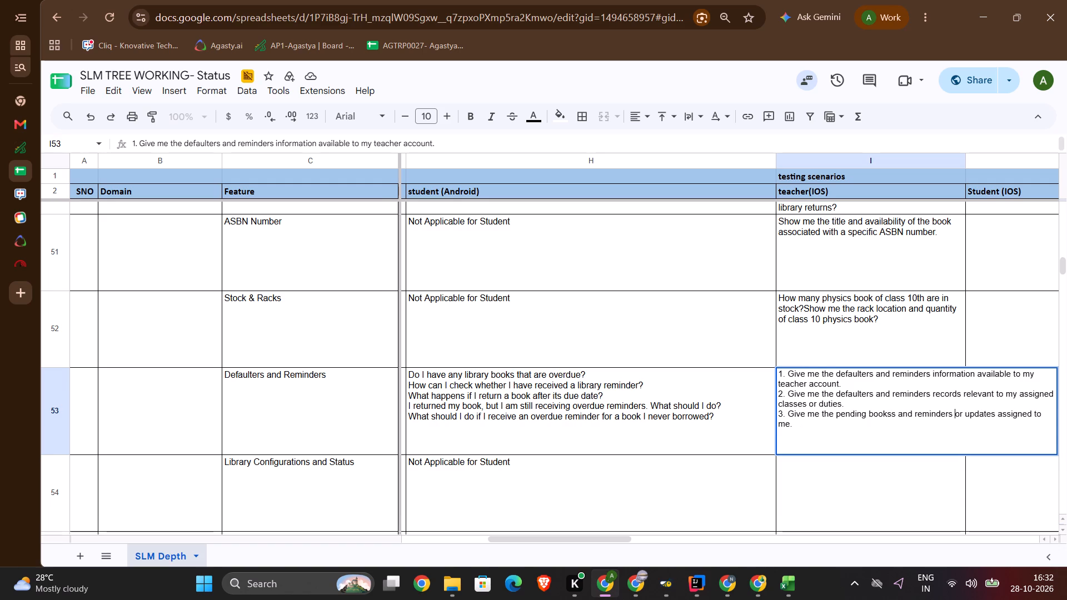
In the third question, replace the ending "and reminders or updates assigned to me." with "that assigned by me?".
{"action": "key", "text": "Down"}
{"action": "key", "text": "BackSpace"}
{"action": "key", "text": "BackSpace"}
{"action": "key", "text": "BackSpace"}
{"action": "key", "text": "BackSpace"}
{"action": "key", "text": "BackSpace"}
{"action": "key", "text": "BackSpace"}
{"action": "key", "text": "BackSpace"}
{"action": "key", "text": "BackSpace"}
{"action": "key", "text": "BackSpace"}
{"action": "key", "text": "BackSpace"}
{"action": "key", "text": "BackSpace"}
{"action": "key", "text": "BackSpace"}
{"action": "key", "text": "BackSpace"}
{"action": "key", "text": "BackSpace"}
{"action": "key", "text": "BackSpace"}
{"action": "key", "text": "BackSpace"}
{"action": "key", "text": "BackSpace"}
{"action": "key", "text": "BackSpace"}
{"action": "key", "text": "BackSpace"}
{"action": "key", "text": "BackSpace"}
{"action": "key", "text": "BackSpace"}
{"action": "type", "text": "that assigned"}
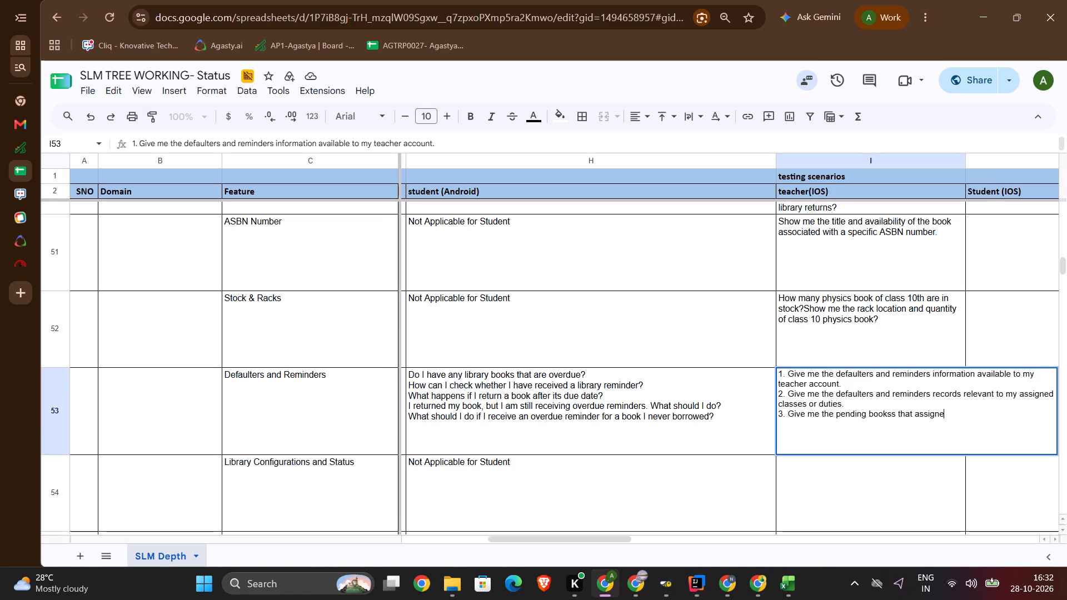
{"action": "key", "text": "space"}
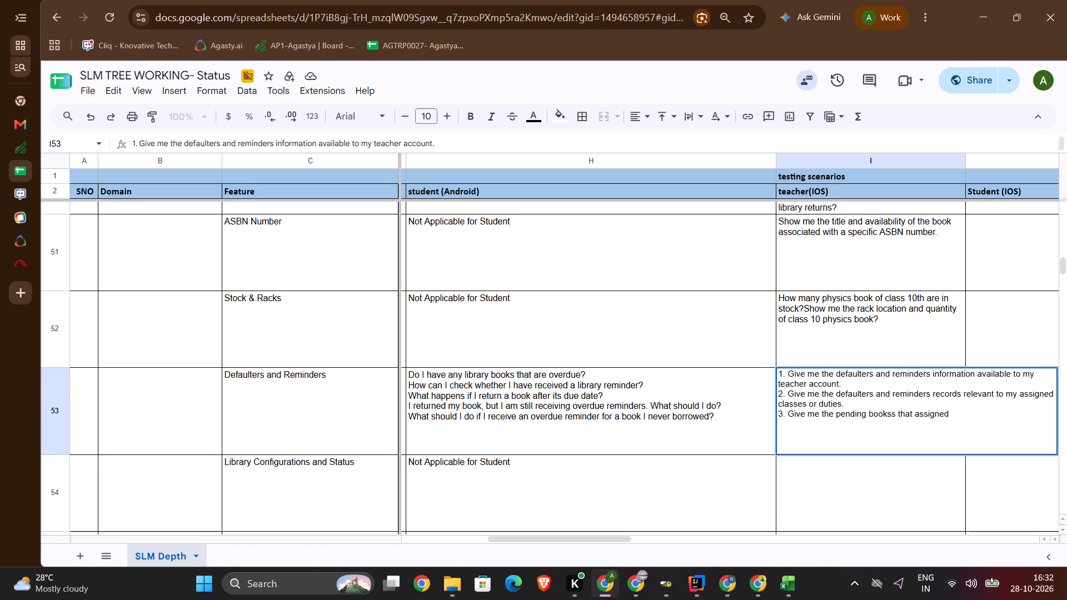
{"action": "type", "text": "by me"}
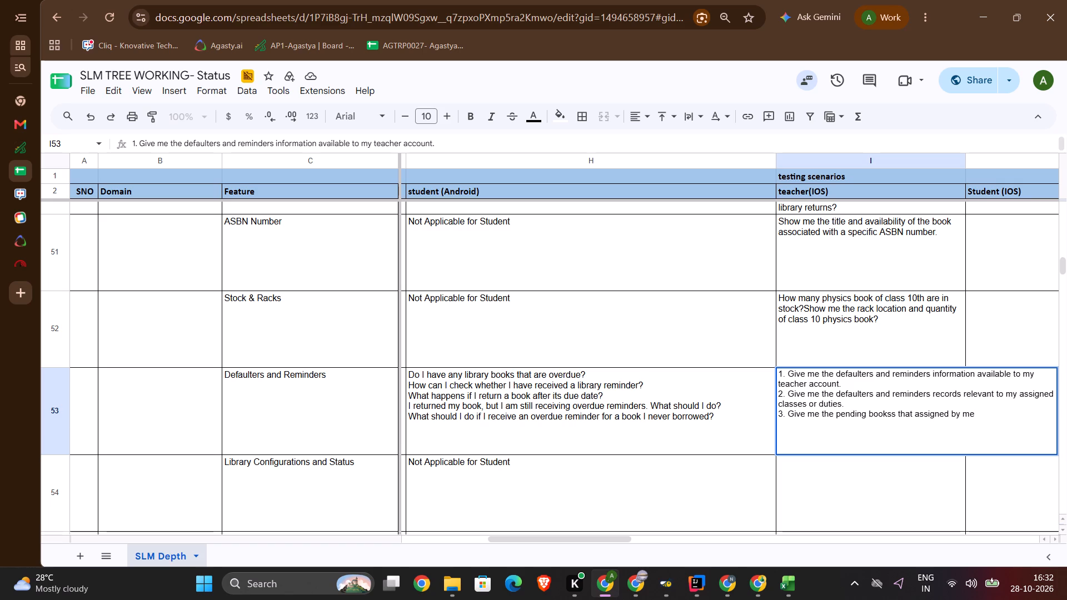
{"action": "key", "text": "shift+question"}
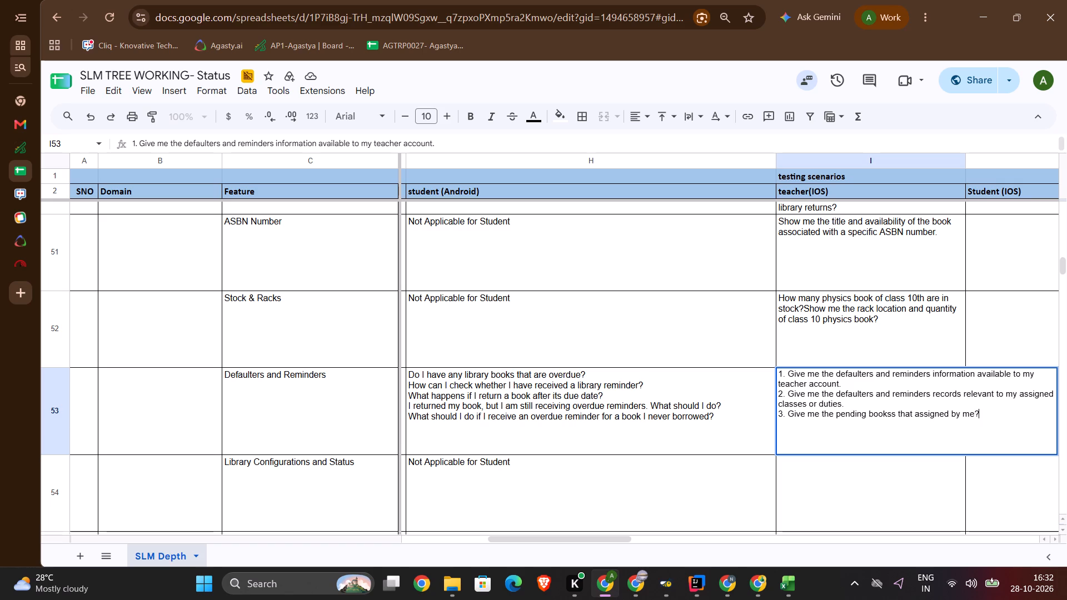
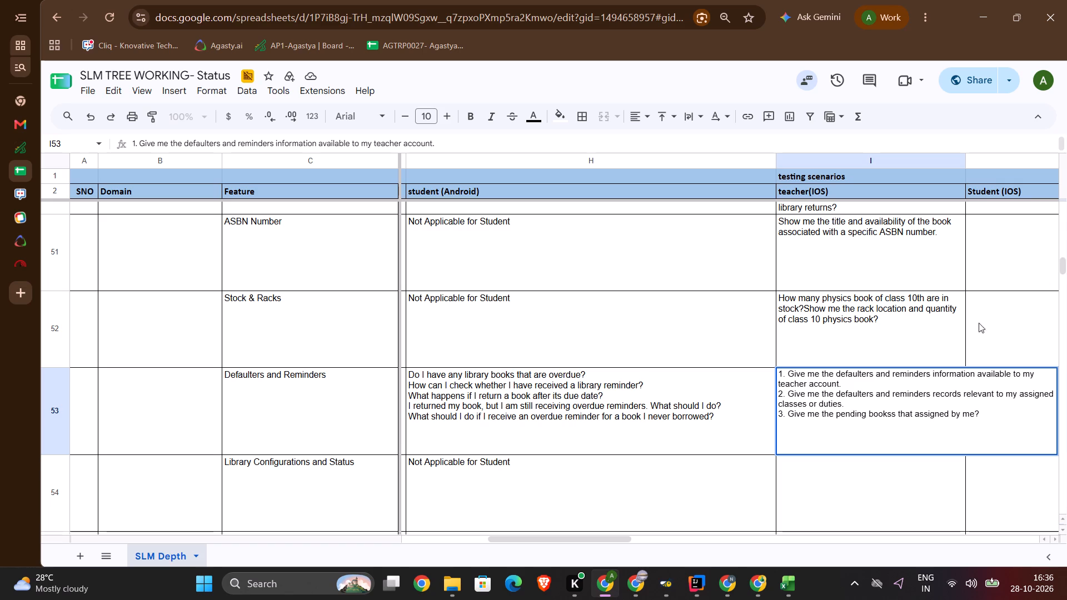
Reword Defaulters and Reminders' second teacher(IOS) question as "Give me the defaulters name of class 9th?".
{"action": "scroll", "coordinate": [860, 390], "scroll_direction": "left", "scroll_amount": 1}
{"action": "left_click", "coordinate": [846, 405]}
{"action": "key", "text": "BackSpace"}
{"action": "key", "text": "BackSpace"}
{"action": "key", "text": "BackSpace"}
{"action": "key", "text": "BackSpace"}
{"action": "key", "text": "BackSpace"}
{"action": "key", "text": "BackSpace"}
{"action": "key", "text": "BackSpace"}
{"action": "key", "text": "BackSpace"}
{"action": "key", "text": "BackSpace"}
{"action": "key", "text": "BackSpace"}
{"action": "key", "text": "BackSpace"}
{"action": "key", "text": "BackSpace"}
{"action": "key", "text": "BackSpace"}
{"action": "key", "text": "BackSpace"}
{"action": "key", "text": "BackSpace"}
{"action": "key", "text": "BackSpace"}
{"action": "key", "text": "BackSpace"}
{"action": "key", "text": "BackSpace"}
{"action": "key", "text": "BackSpace"}
{"action": "key", "text": "BackSpace"}
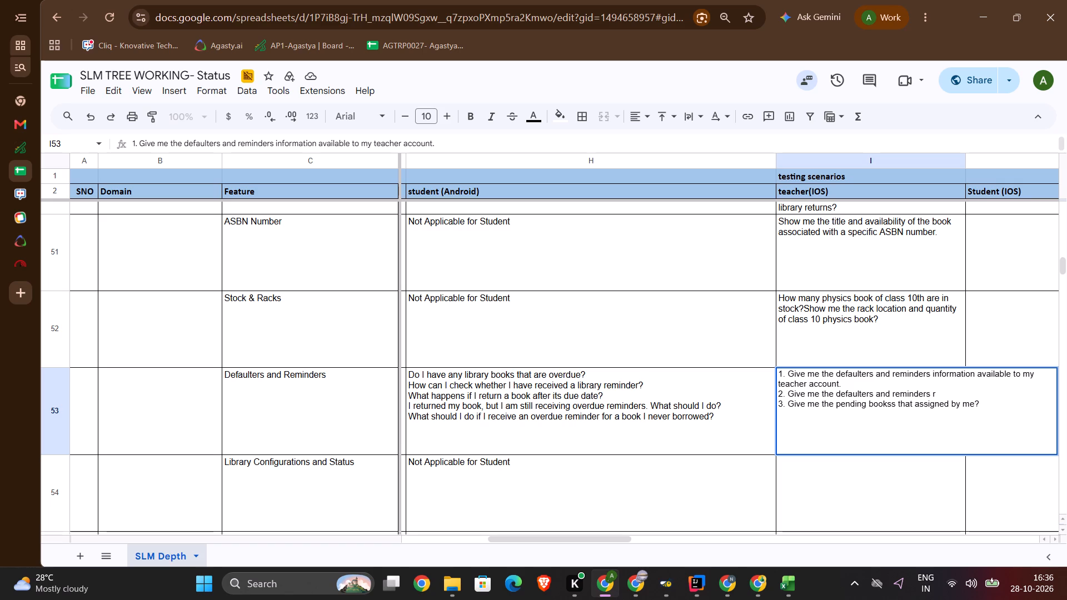
{"action": "key", "text": "BackSpace"}
{"action": "key", "text": "BackSpace"}
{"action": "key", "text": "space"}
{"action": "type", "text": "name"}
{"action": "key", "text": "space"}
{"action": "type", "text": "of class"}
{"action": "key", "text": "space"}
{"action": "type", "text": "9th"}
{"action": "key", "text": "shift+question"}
Insert "book" before "defaulters" in the second question.
{"action": "left_click", "coordinate": [835, 392]}
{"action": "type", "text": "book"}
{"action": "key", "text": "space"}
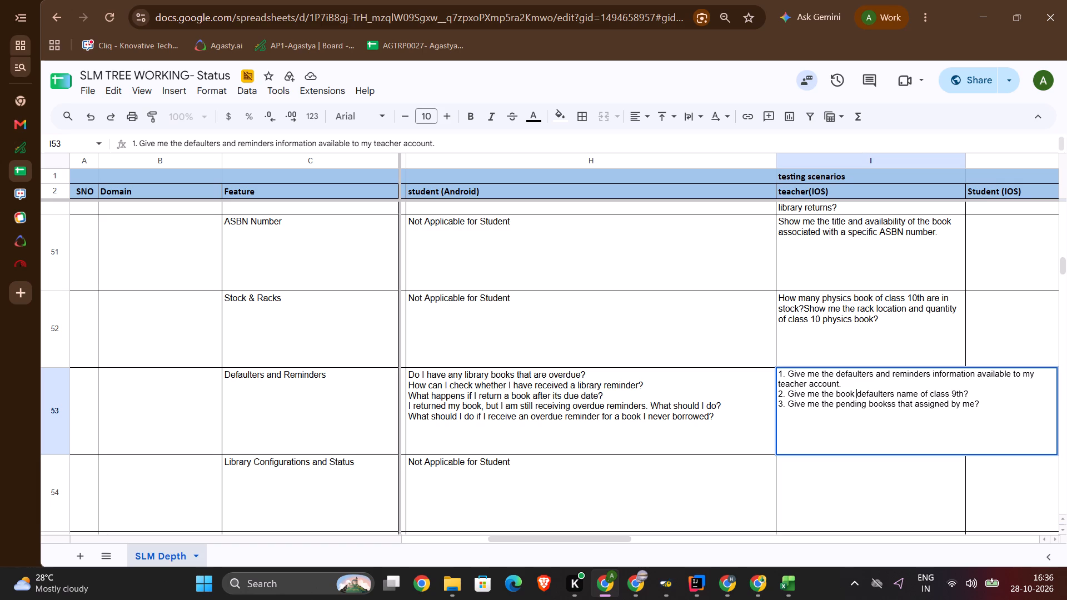
In Defaulters and Reminders' first question, replace the opening "Give me the defaulters and" with "send".
{"action": "left_click", "coordinate": [894, 373]}
{"action": "left_click_drag", "start_coordinate": [894, 373], "coordinate": [790, 376]}
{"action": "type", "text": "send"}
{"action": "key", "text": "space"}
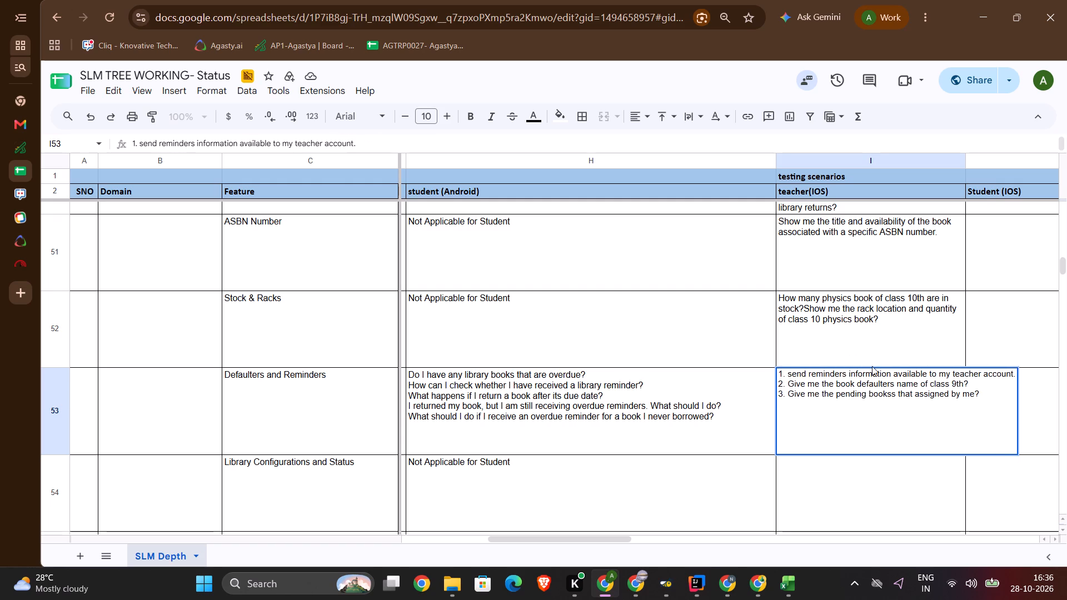
In the first question, replace "information available to my teacher account" with "to all student".
{"action": "left_click_drag", "start_coordinate": [1013, 373], "coordinate": [850, 367]}
{"action": "left_click_drag", "start_coordinate": [850, 367], "coordinate": [850, 373]}
{"action": "left_click_drag", "start_coordinate": [850, 373], "coordinate": [976, 367]}
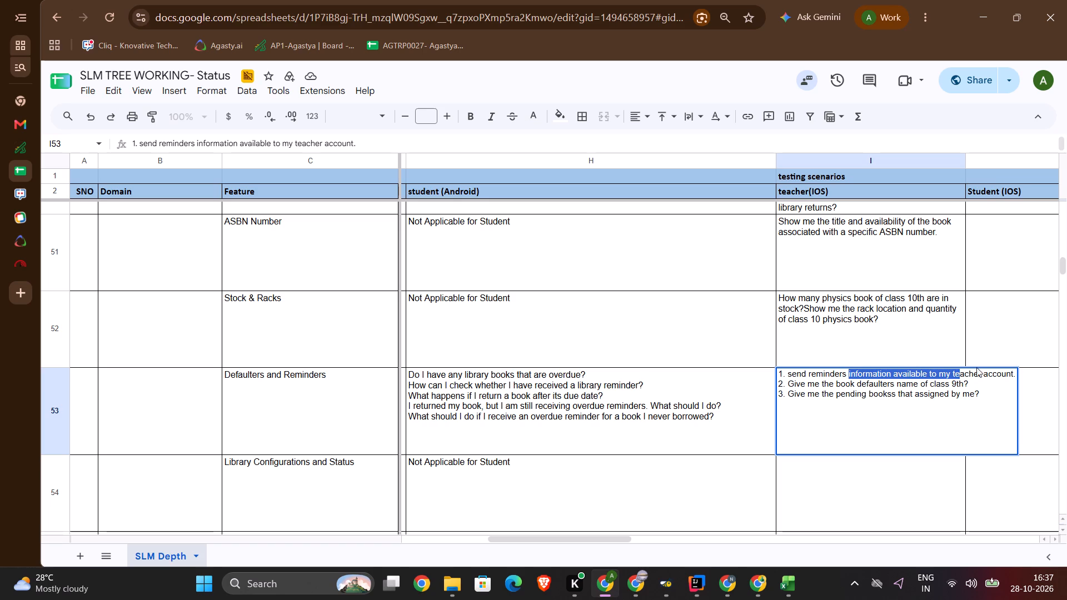
{"action": "left_click_drag", "start_coordinate": [976, 367], "coordinate": [1014, 365]}
{"action": "key", "text": "BackSpace"}
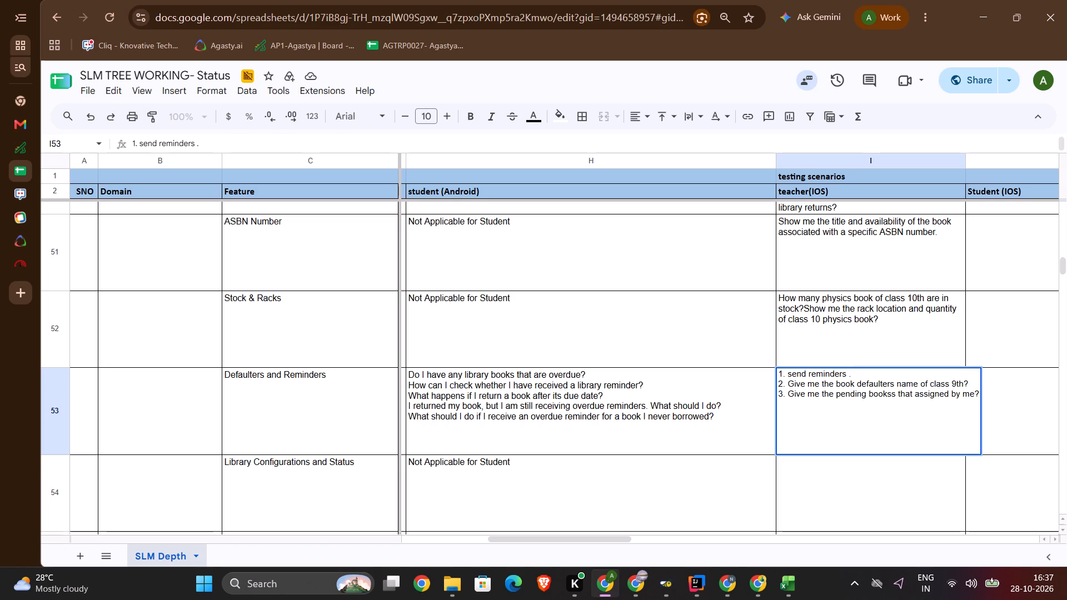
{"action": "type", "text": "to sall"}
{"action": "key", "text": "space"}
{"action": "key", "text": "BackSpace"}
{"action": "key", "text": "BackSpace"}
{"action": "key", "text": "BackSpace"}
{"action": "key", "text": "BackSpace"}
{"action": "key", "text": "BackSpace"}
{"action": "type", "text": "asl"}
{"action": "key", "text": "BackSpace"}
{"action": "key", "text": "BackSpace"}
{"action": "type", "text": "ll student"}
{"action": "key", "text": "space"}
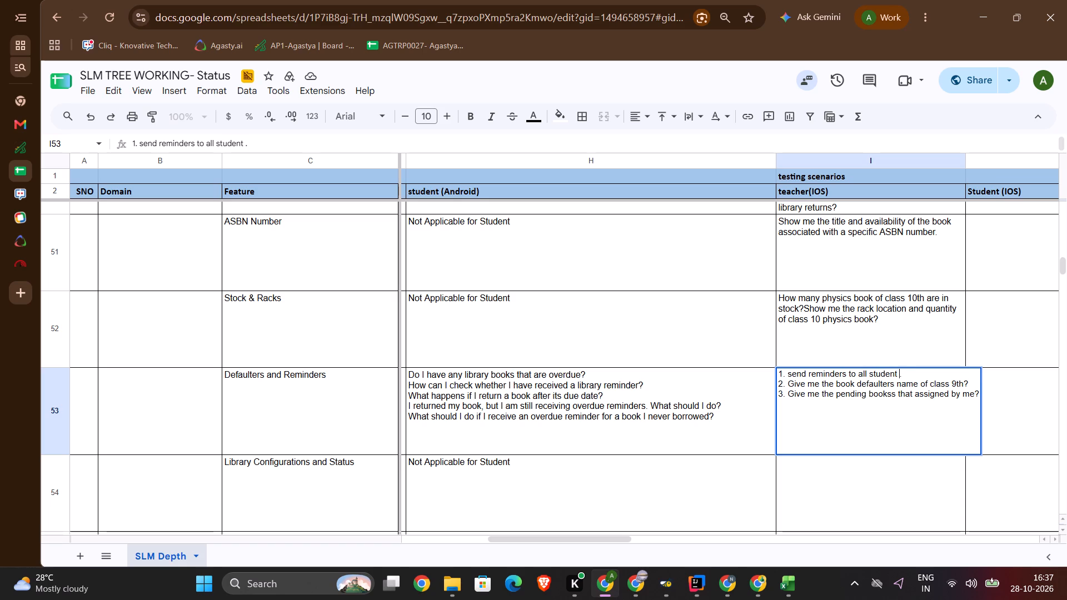
Extend the first question with "whose return date is tomorrow?" after "to all student" and commit the cell.
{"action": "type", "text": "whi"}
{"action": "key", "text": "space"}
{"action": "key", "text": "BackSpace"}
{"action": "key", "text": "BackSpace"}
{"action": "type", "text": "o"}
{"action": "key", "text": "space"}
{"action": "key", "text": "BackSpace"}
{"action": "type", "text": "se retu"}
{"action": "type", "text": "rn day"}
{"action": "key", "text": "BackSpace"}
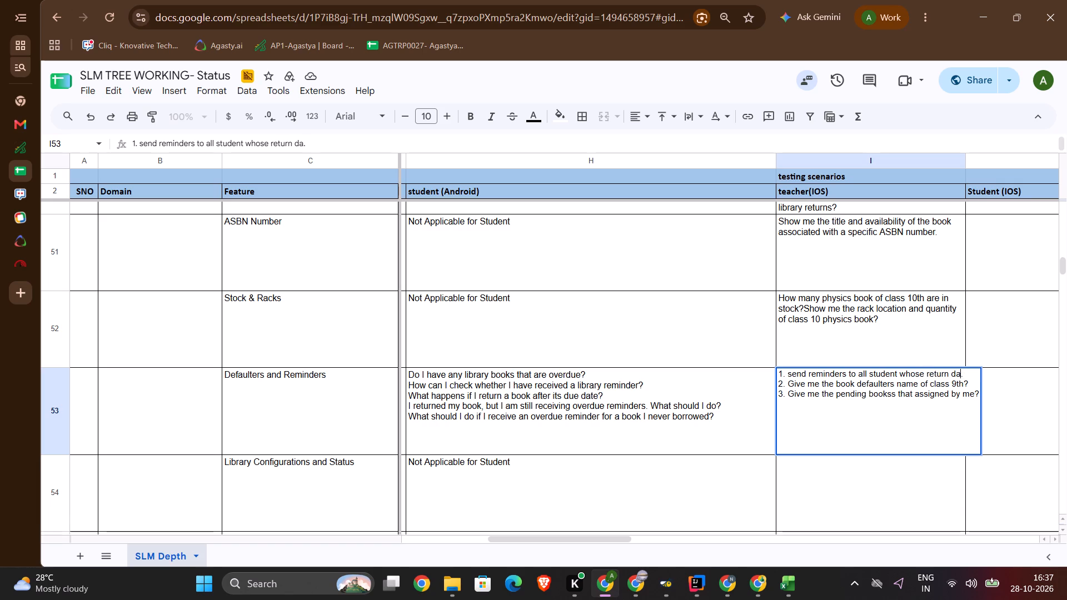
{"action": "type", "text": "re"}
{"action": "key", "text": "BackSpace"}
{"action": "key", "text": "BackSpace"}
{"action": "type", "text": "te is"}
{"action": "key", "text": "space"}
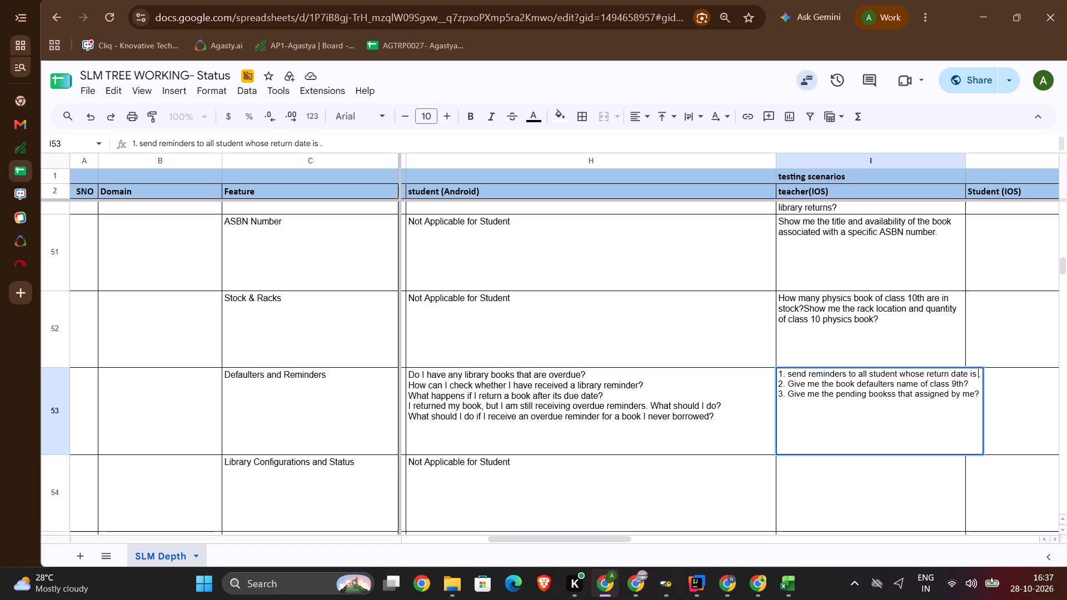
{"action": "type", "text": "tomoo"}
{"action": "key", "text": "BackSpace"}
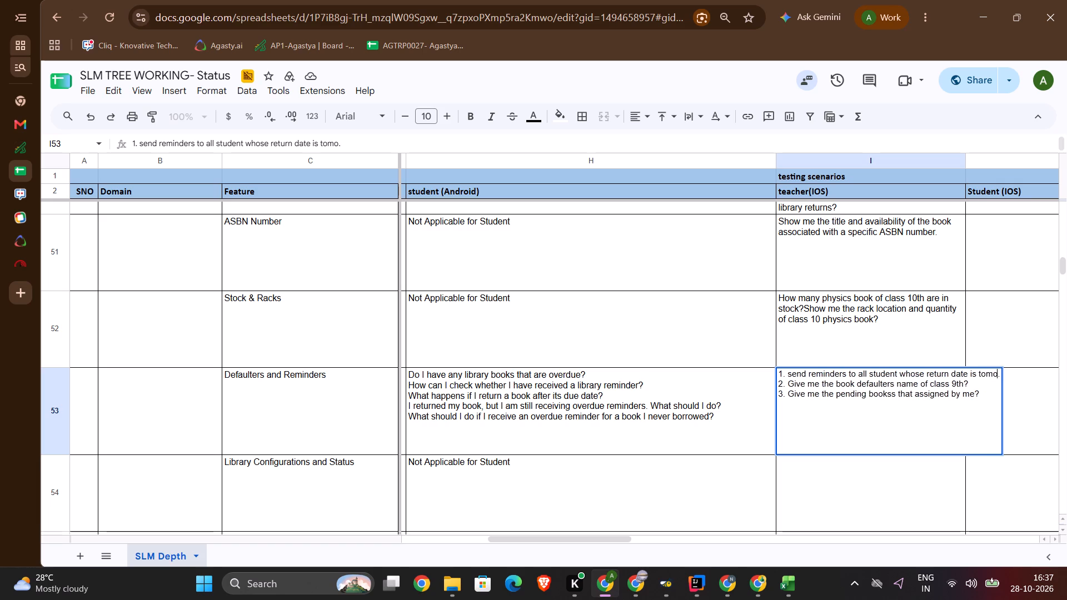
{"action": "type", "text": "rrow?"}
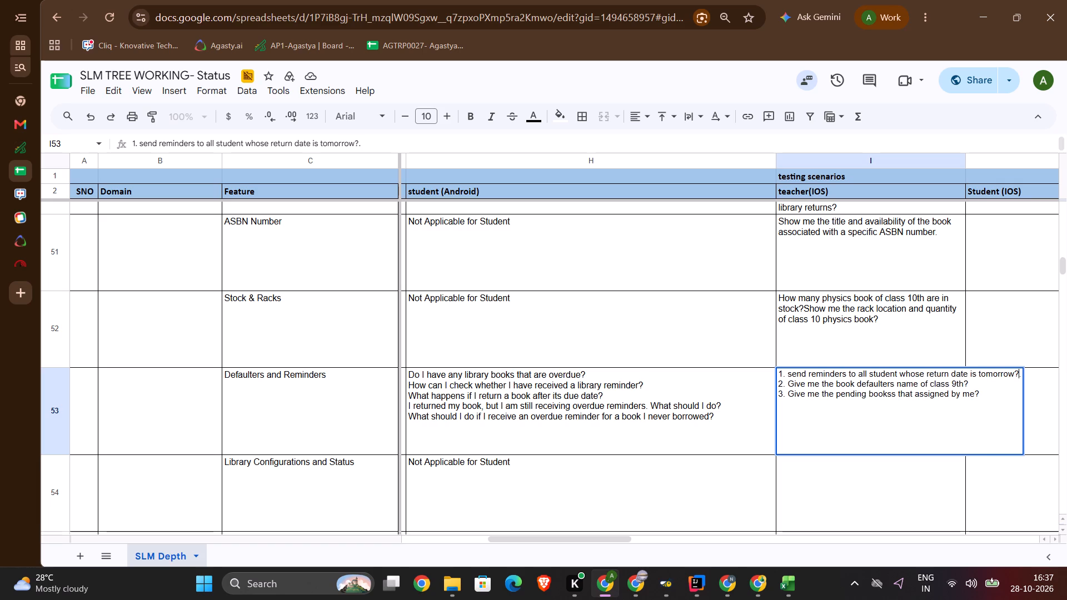
{"action": "left_click", "coordinate": [846, 355]}
Check the revised Excel workbook's teacher questions for Library Configurations and Status, and return to the SLM Depth sheet.
{"action": "scroll", "coordinate": [774, 377], "scroll_direction": "down", "scroll_amount": 1}
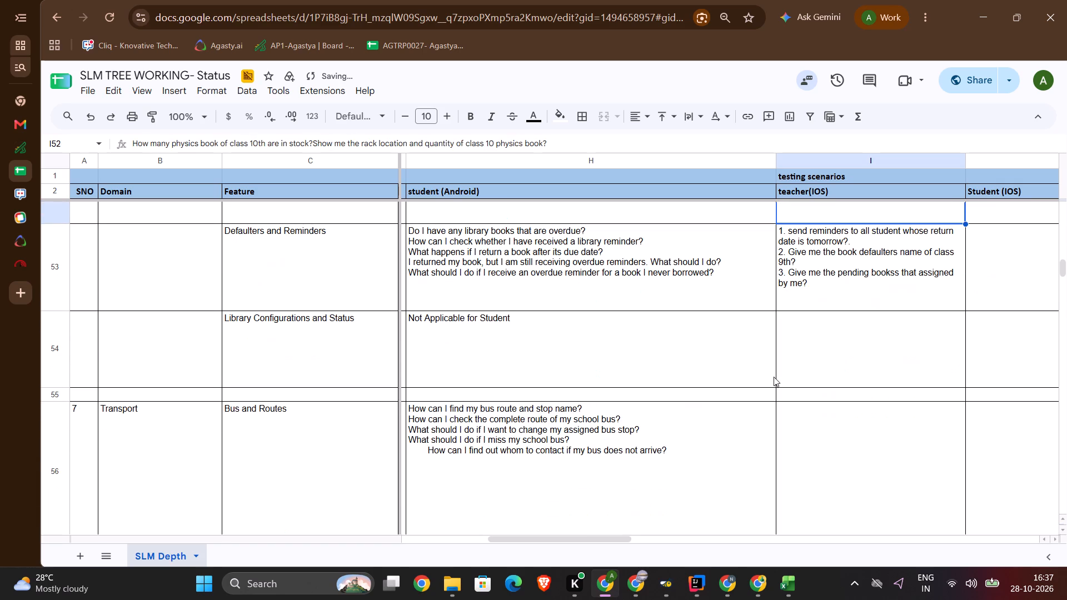
{"action": "scroll", "coordinate": [550, 330], "scroll_direction": "right", "scroll_amount": 6}
{"action": "scroll", "coordinate": [550, 330], "scroll_direction": "left", "scroll_amount": 2}
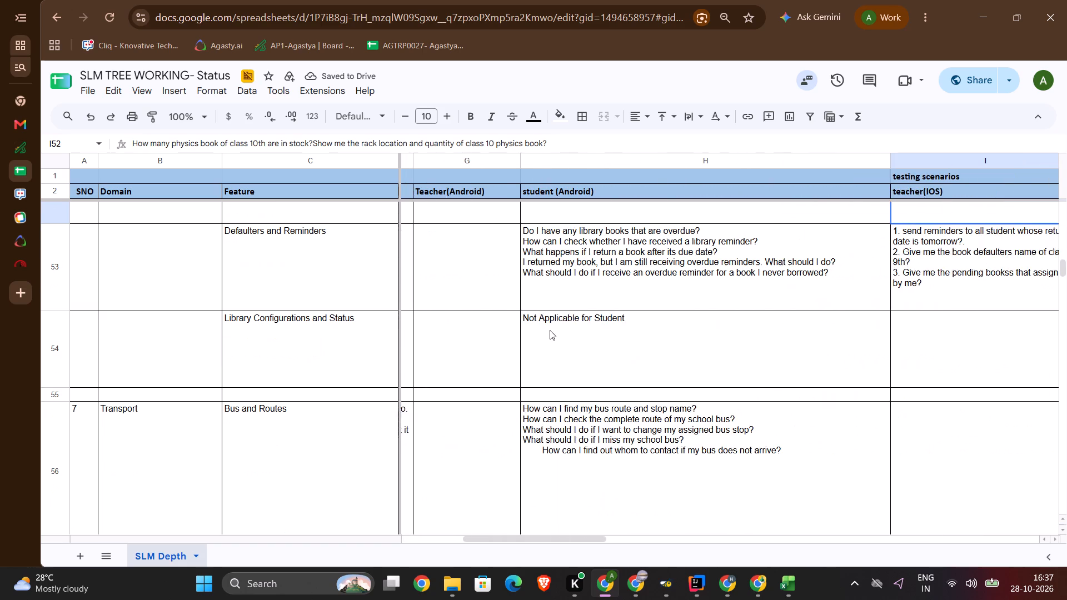
{"action": "scroll", "coordinate": [550, 330], "scroll_direction": "left", "scroll_amount": 1}
{"action": "key", "text": "alt+Tab"}
{"action": "scroll", "coordinate": [322, 364], "scroll_direction": "down", "scroll_amount": 2}
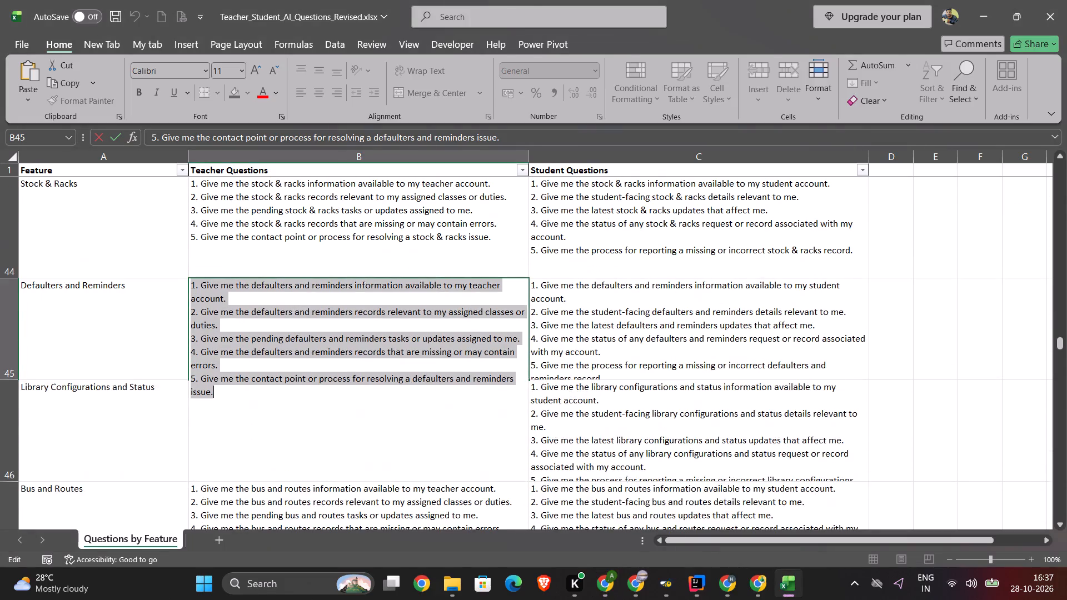
{"action": "left_click", "coordinate": [316, 408]}
{"action": "key", "text": "alt+Tab"}
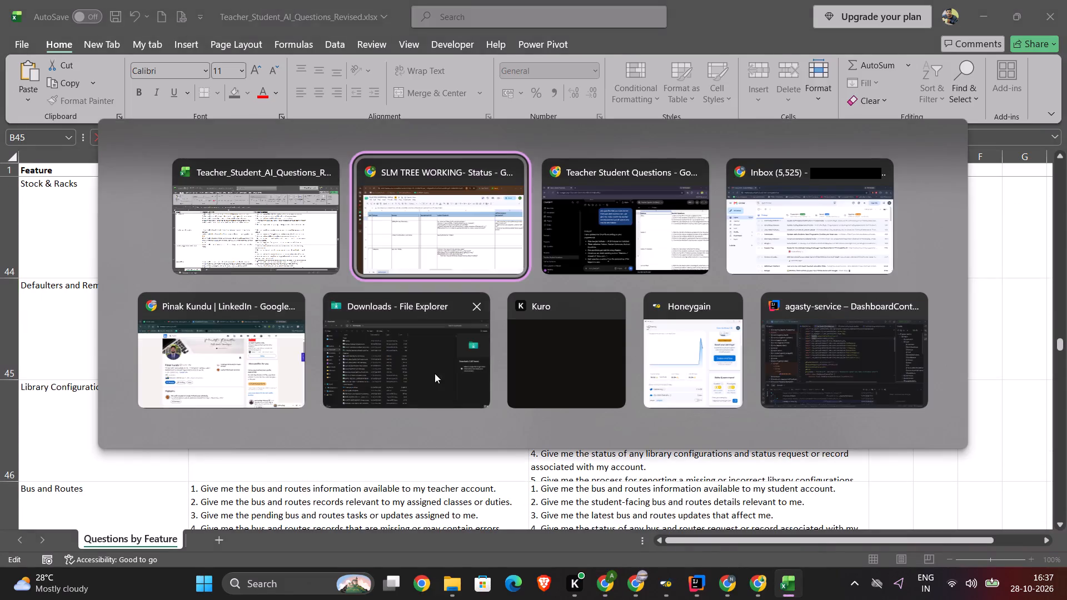
Copy "Not Applicable for Student" from Library Configurations and Status' student (Android) cell into its teacher(IOS) cell.
{"action": "triple_click", "coordinate": [635, 325]}
{"action": "left_click", "coordinate": [635, 325]}
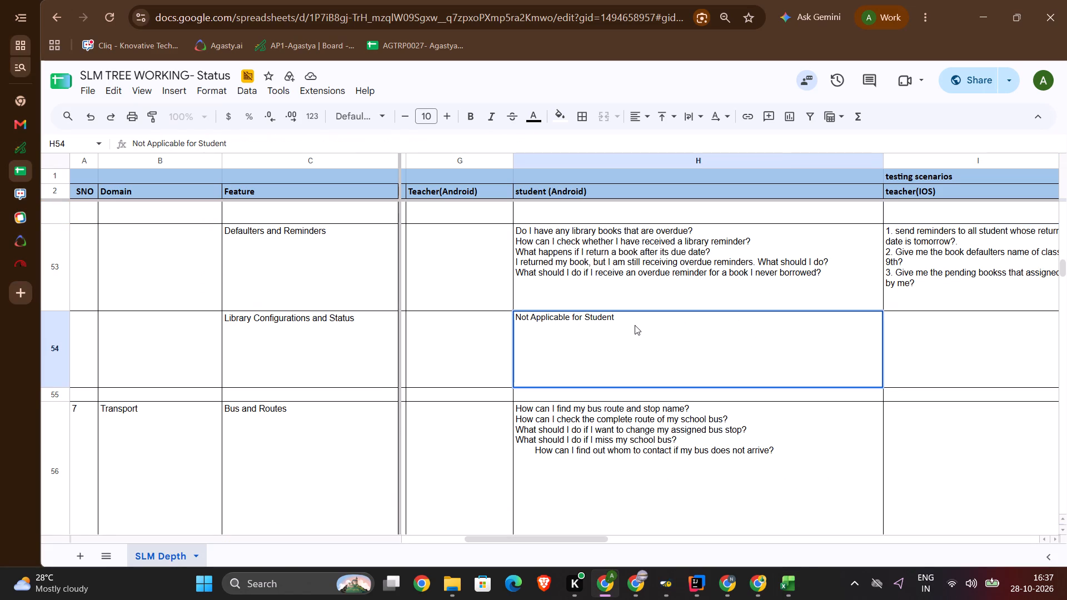
{"action": "key", "text": "ctrl+a"}
{"action": "left_click", "coordinate": [624, 321]}
{"action": "key", "text": "ctrl+a"}
{"action": "key", "text": "ctrl+c"}
{"action": "left_click", "coordinate": [949, 314]}
{"action": "key", "text": "ctrl+v"}
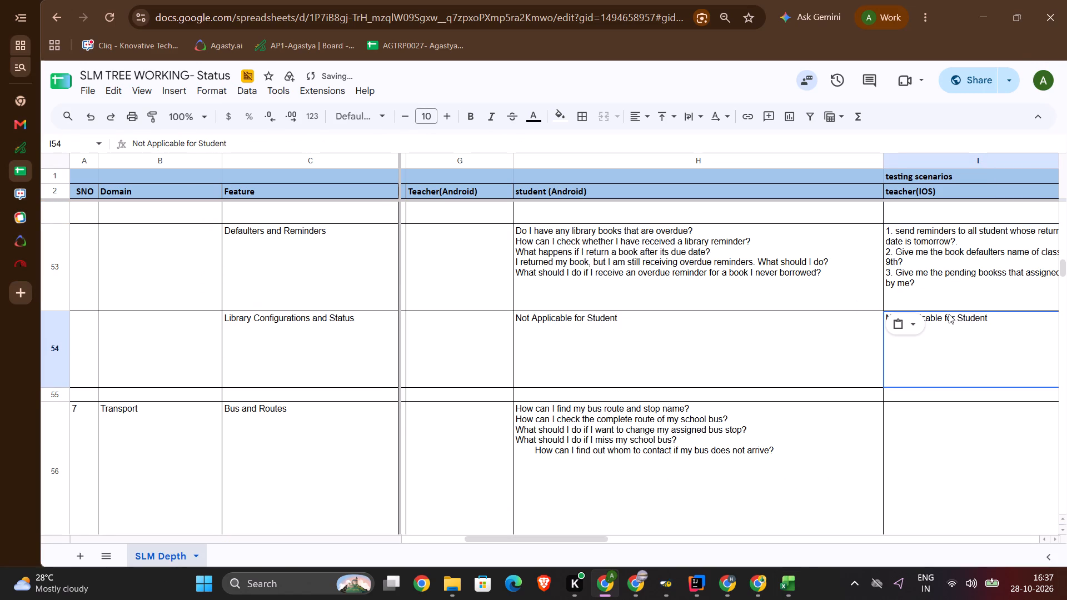
Change the text in Library Configurations and Status' teacher(IOS) cell to "Not Applicable for teacher".
{"action": "triple_click", "coordinate": [987, 317]}
{"action": "left_click", "coordinate": [987, 317]}
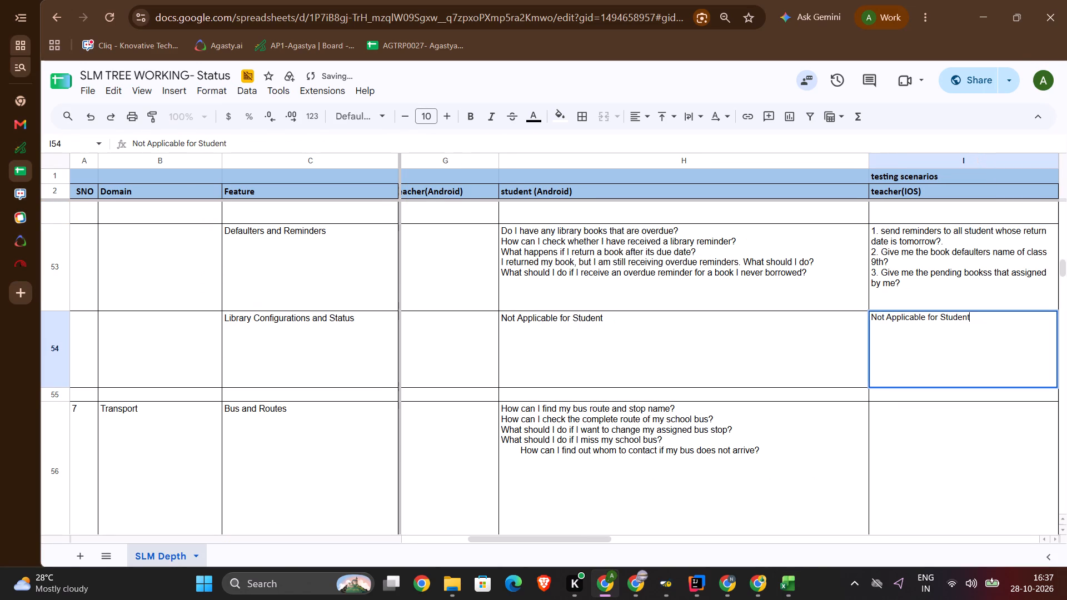
{"action": "key", "text": "BackSpace"}
{"action": "key", "text": "BackSpace"}
{"action": "key", "text": "BackSpace"}
{"action": "key", "text": "BackSpace"}
{"action": "key", "text": "BackSpace"}
{"action": "key", "text": "BackSpace"}
{"action": "key", "text": "BackSpace"}
{"action": "key", "text": "BackSpace"}
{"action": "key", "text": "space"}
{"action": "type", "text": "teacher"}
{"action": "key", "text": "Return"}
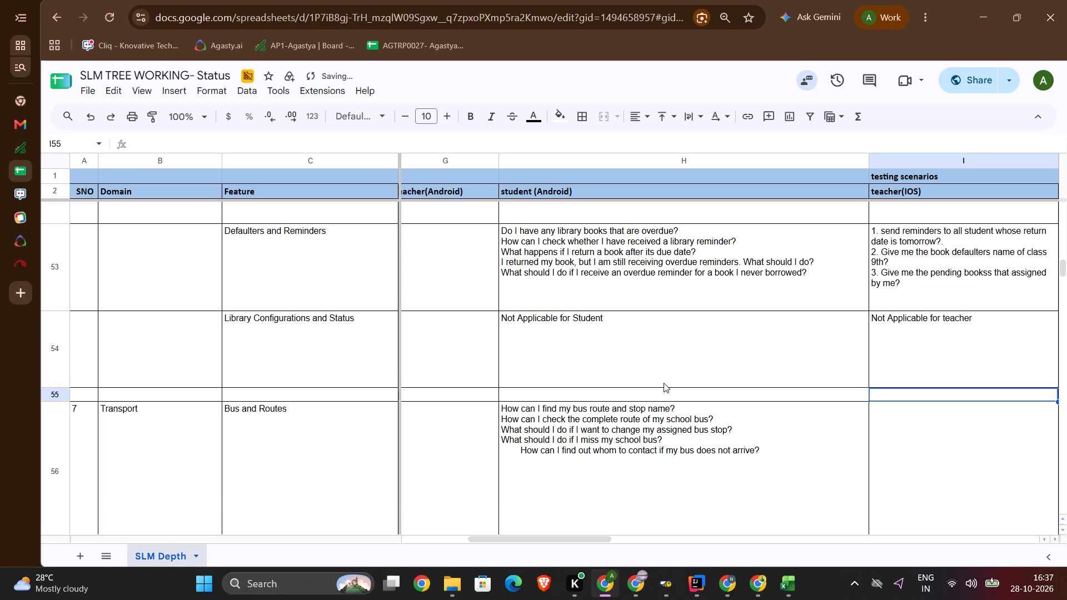
Review the teacher(IOS) column across the sheet's features, from the early rows down to Transport, for filled and empty cells.
{"action": "scroll", "coordinate": [664, 383], "scroll_direction": "down", "scroll_amount": 1}
{"action": "scroll", "coordinate": [664, 383], "scroll_direction": "up", "scroll_amount": 10}
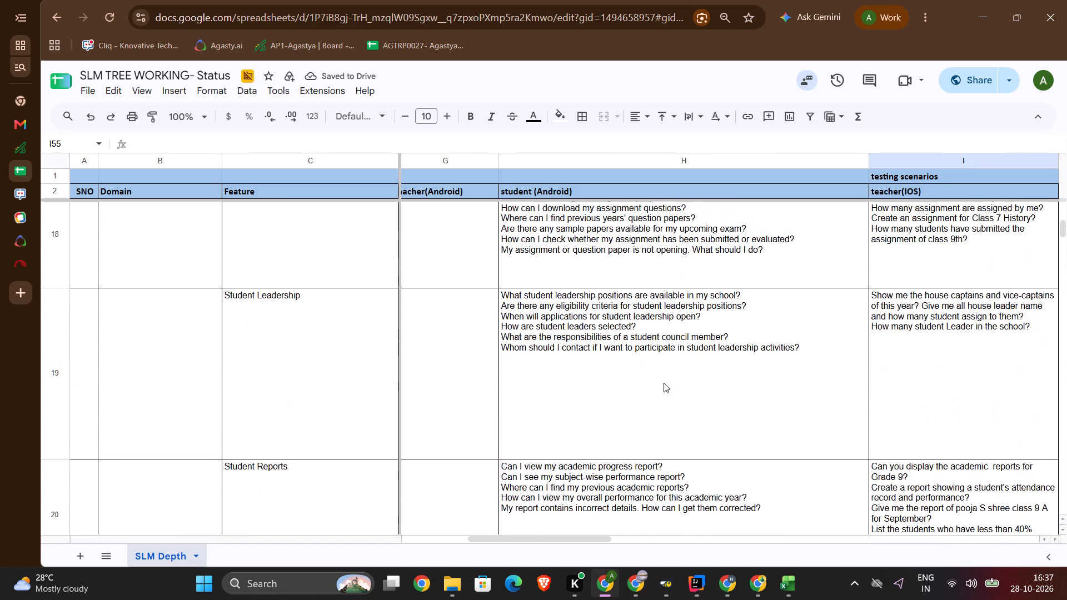
{"action": "scroll", "coordinate": [664, 383], "scroll_direction": "up", "scroll_amount": 9}
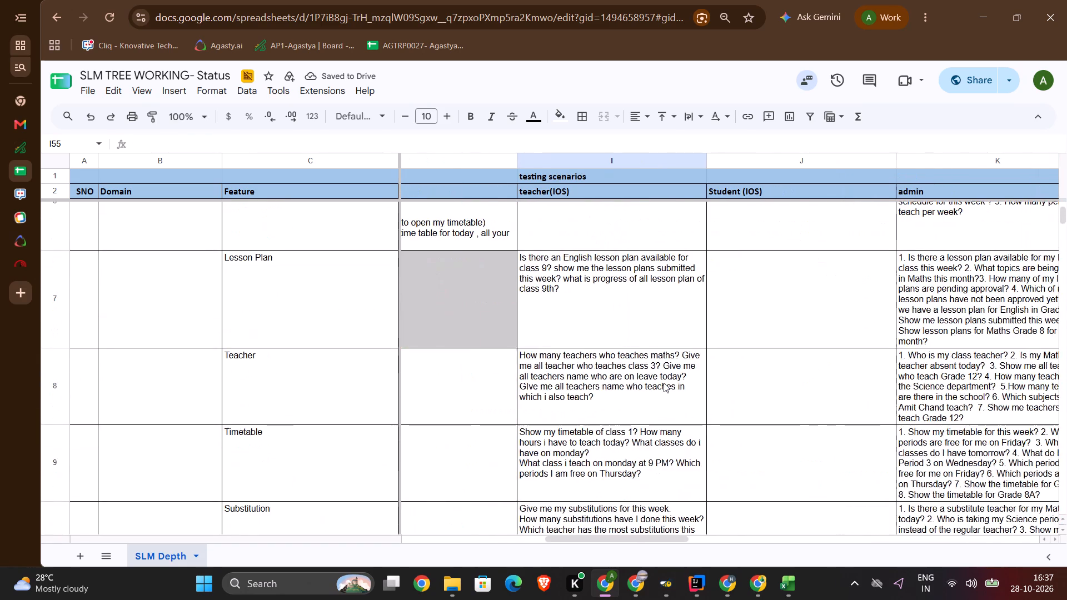
{"action": "scroll", "coordinate": [664, 383], "scroll_direction": "up", "scroll_amount": 7}
{"action": "scroll", "coordinate": [664, 383], "scroll_direction": "down", "scroll_amount": 4}
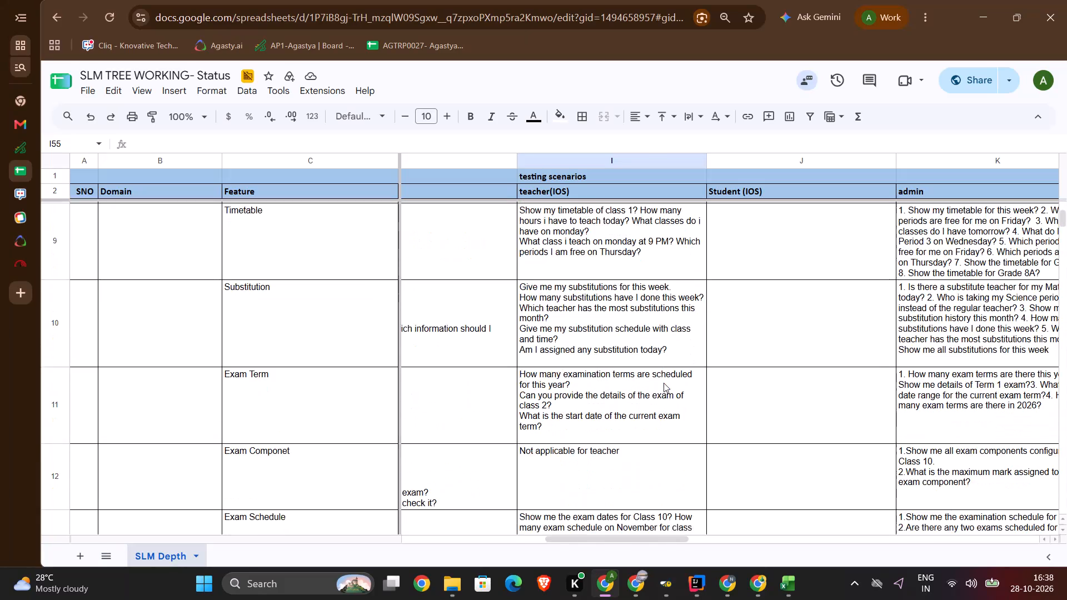
{"action": "scroll", "coordinate": [664, 383], "scroll_direction": "down", "scroll_amount": 12}
{"action": "scroll", "coordinate": [664, 383], "scroll_direction": "up", "scroll_amount": 1}
{"action": "scroll", "coordinate": [664, 383], "scroll_direction": "down", "scroll_amount": 1}
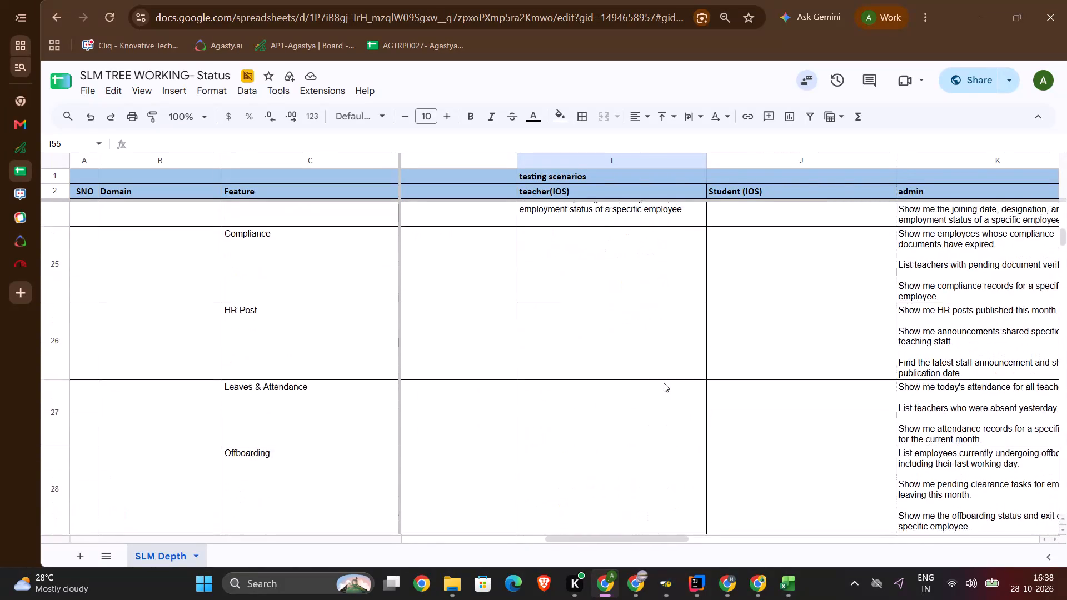
{"action": "scroll", "coordinate": [664, 383], "scroll_direction": "down", "scroll_amount": 6}
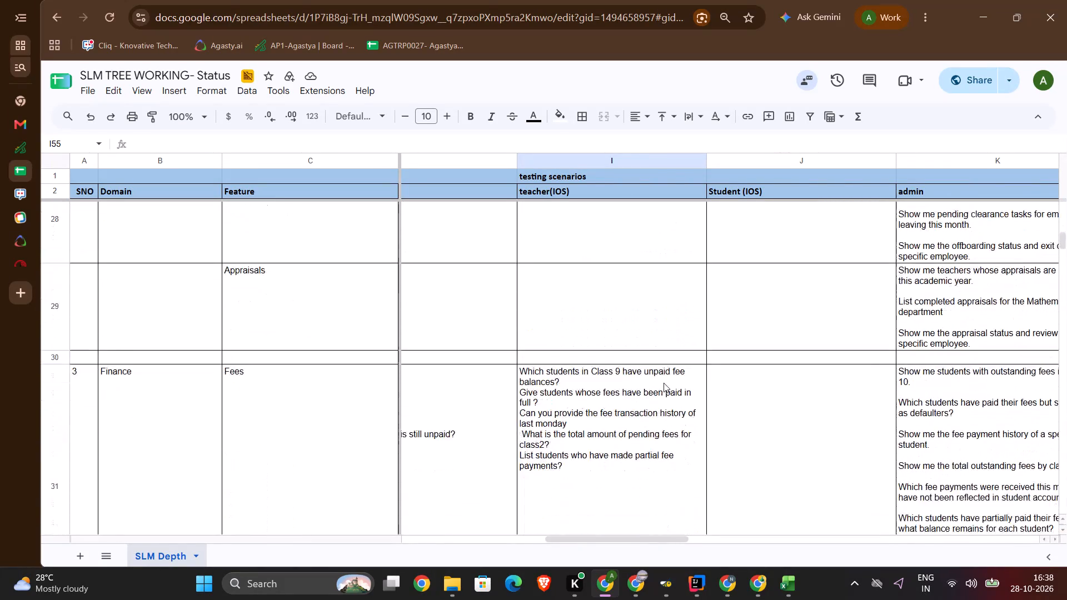
{"action": "scroll", "coordinate": [664, 383], "scroll_direction": "down", "scroll_amount": 6}
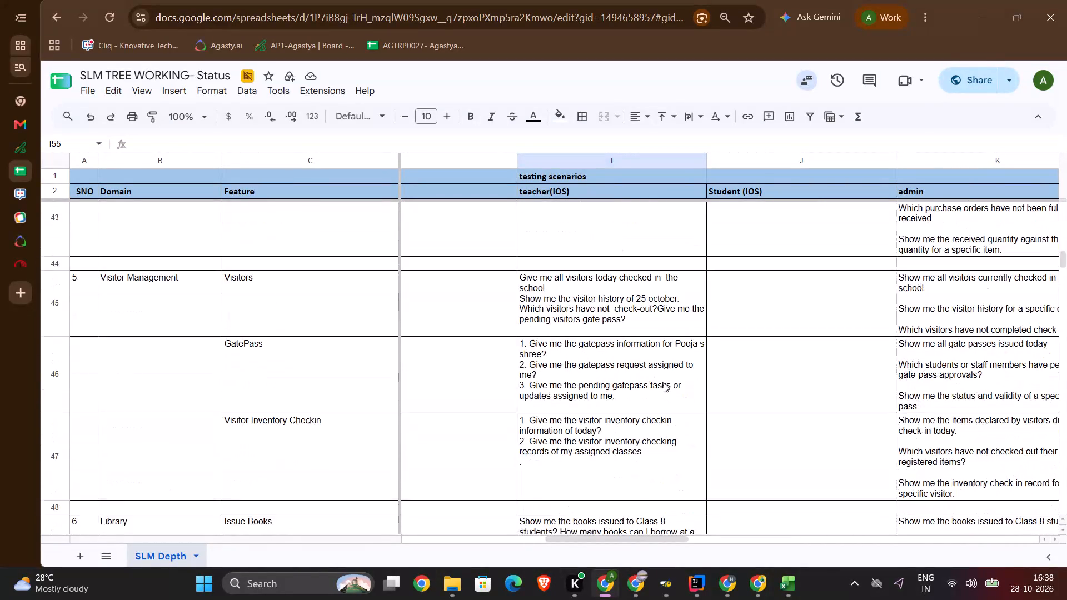
{"action": "scroll", "coordinate": [664, 383], "scroll_direction": "down", "scroll_amount": 6}
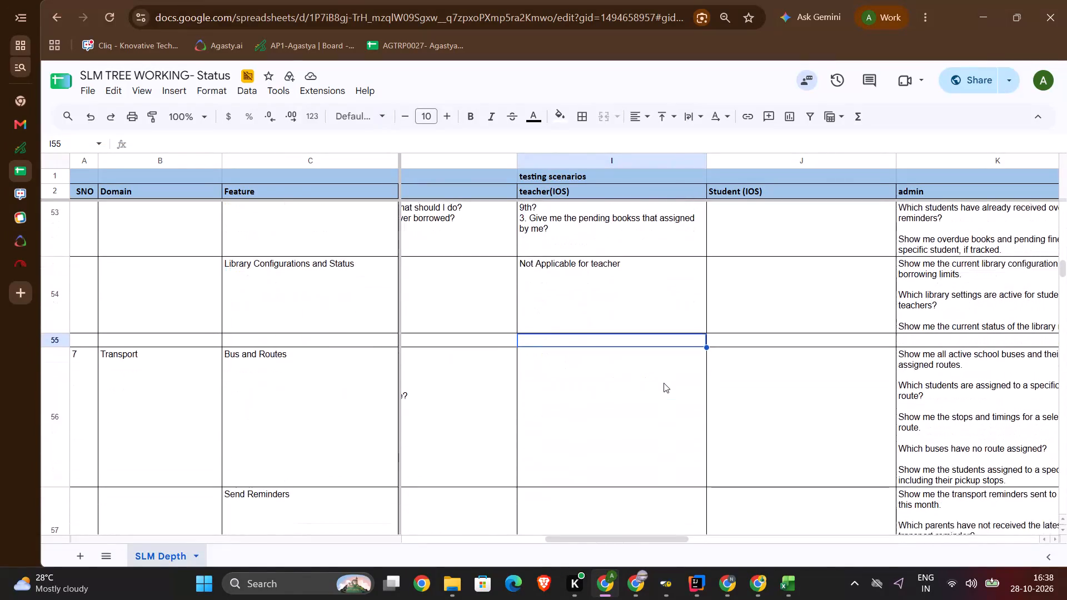
{"action": "scroll", "coordinate": [664, 383], "scroll_direction": "down", "scroll_amount": 1}
Copy the Bus and Routes teacher questions from the revised Excel workbook into its teacher(IOS) cell in the SLM Depth sheet.
{"action": "left_click", "coordinate": [652, 362]}
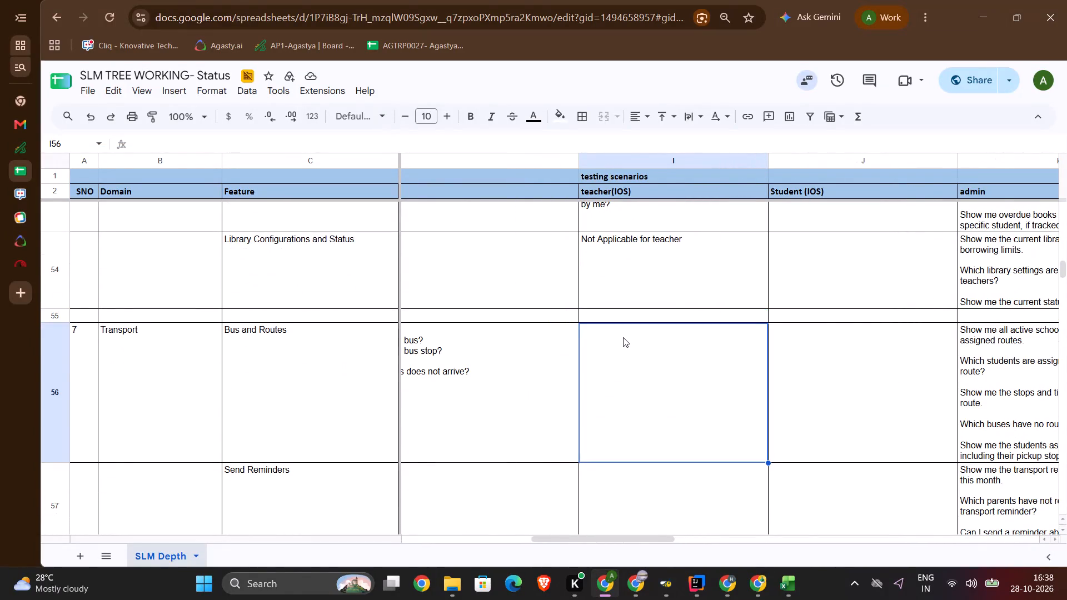
{"action": "triple_click", "coordinate": [623, 337]}
{"action": "key", "text": "alt+Tab"}
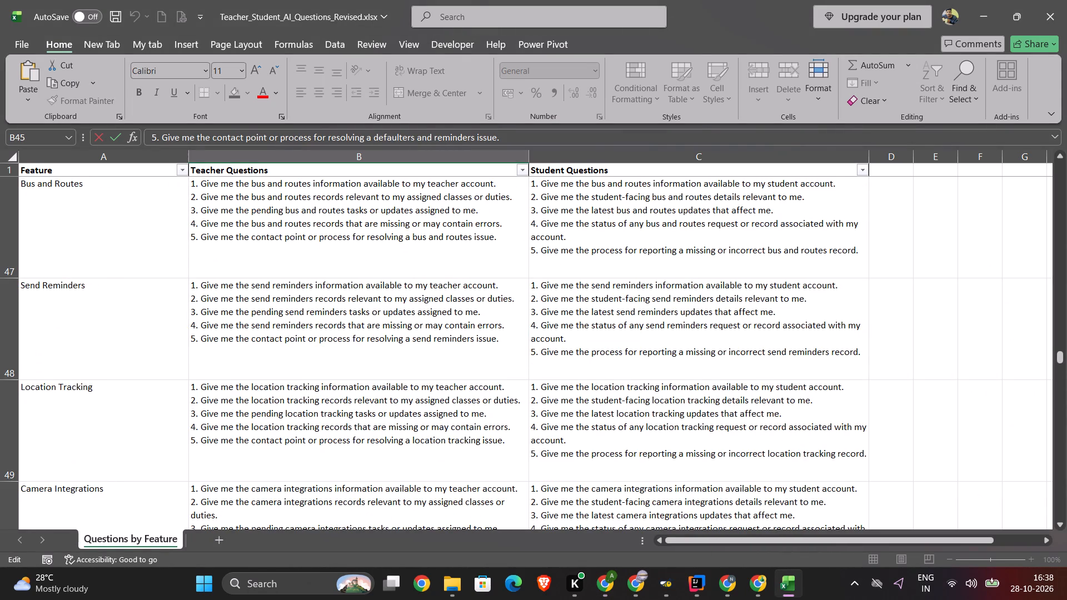
{"action": "scroll", "coordinate": [72, 257], "scroll_direction": "up", "scroll_amount": 1}
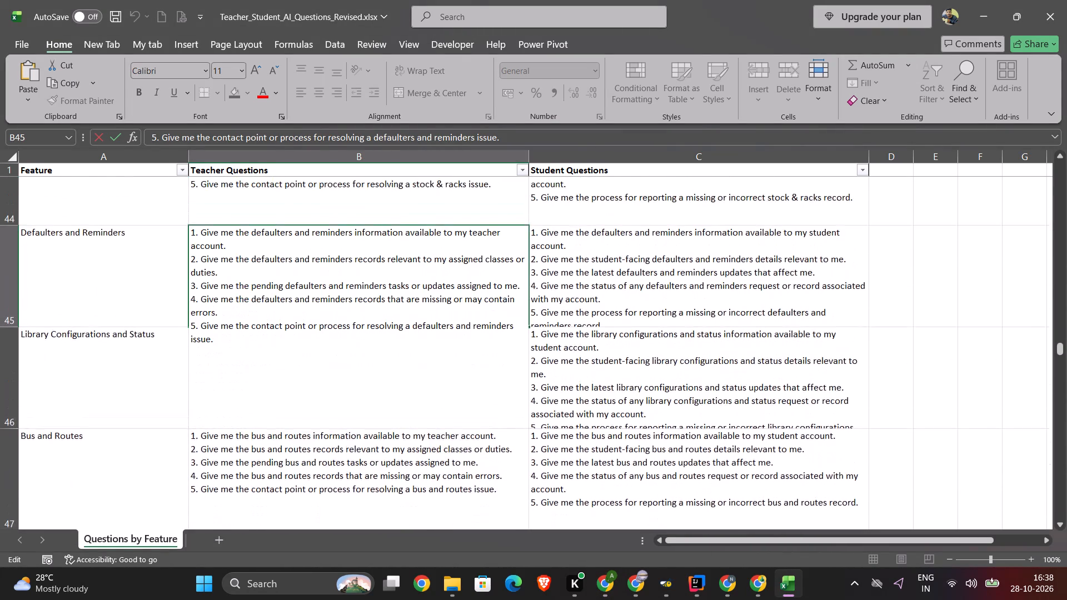
{"action": "left_click", "coordinate": [286, 427]}
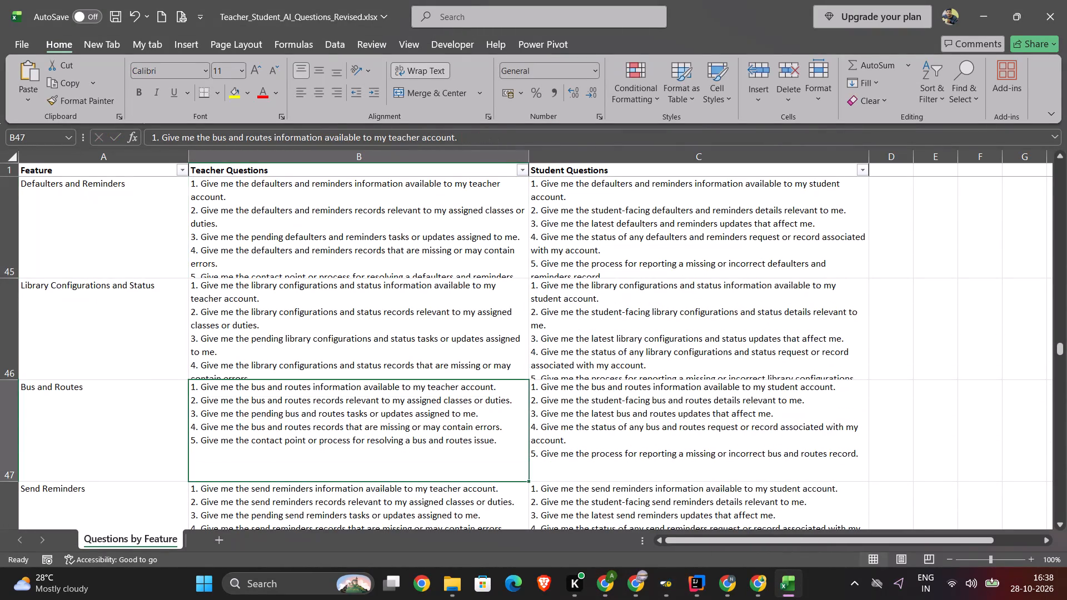
{"action": "triple_click", "coordinate": [318, 408]}
{"action": "double_click", "coordinate": [318, 408]}
{"action": "key", "text": "ctrl+a"}
{"action": "key", "text": "ctrl+c"}
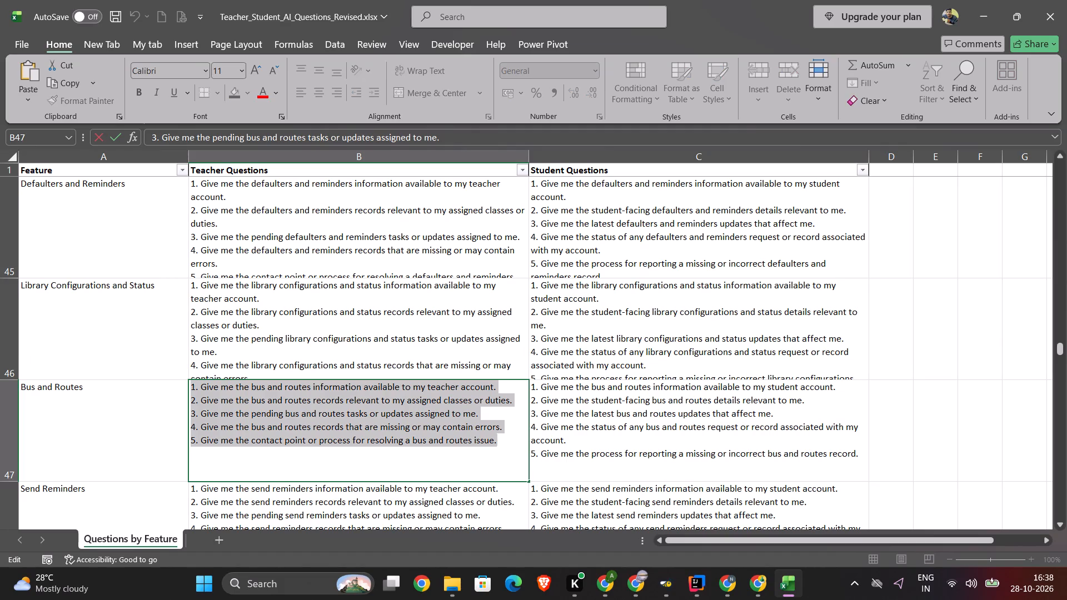
{"action": "key", "text": "alt+Tab"}
{"action": "left_click", "coordinate": [602, 328]}
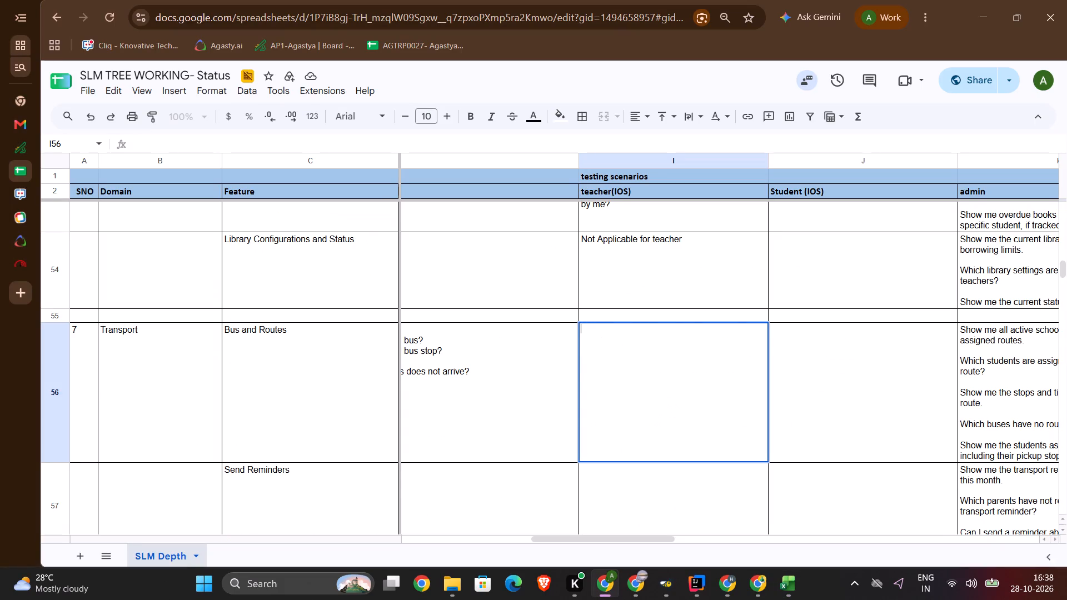
{"action": "key", "text": "ctrl+v"}
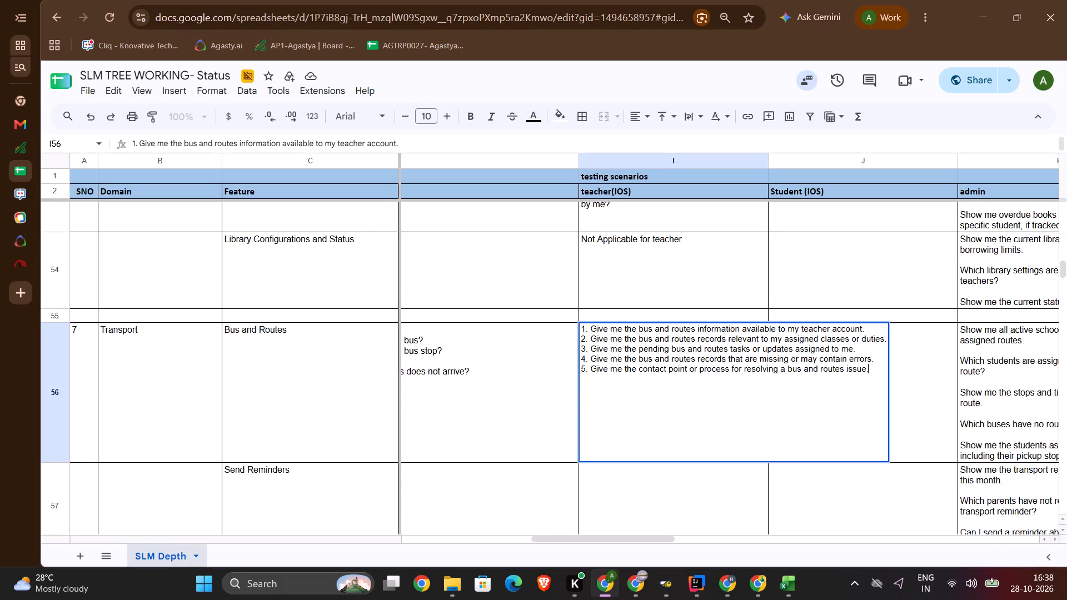
Replace "available to my teacher account." in the first Bus and Routes question with a question mark.
{"action": "left_click_drag", "start_coordinate": [865, 327], "coordinate": [831, 328]}
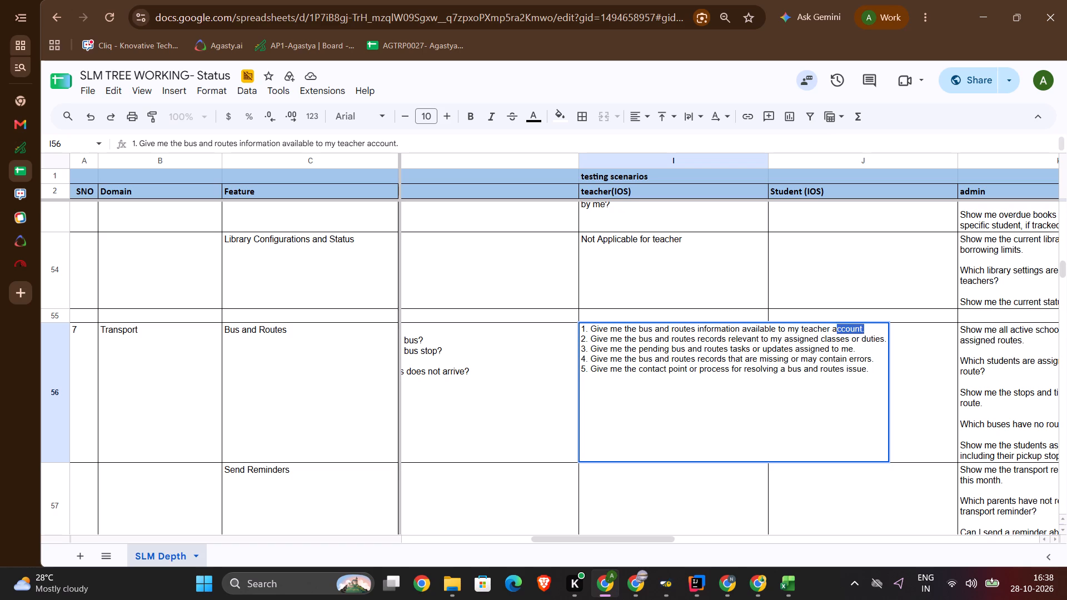
{"action": "left_click_drag", "start_coordinate": [831, 328], "coordinate": [742, 333]}
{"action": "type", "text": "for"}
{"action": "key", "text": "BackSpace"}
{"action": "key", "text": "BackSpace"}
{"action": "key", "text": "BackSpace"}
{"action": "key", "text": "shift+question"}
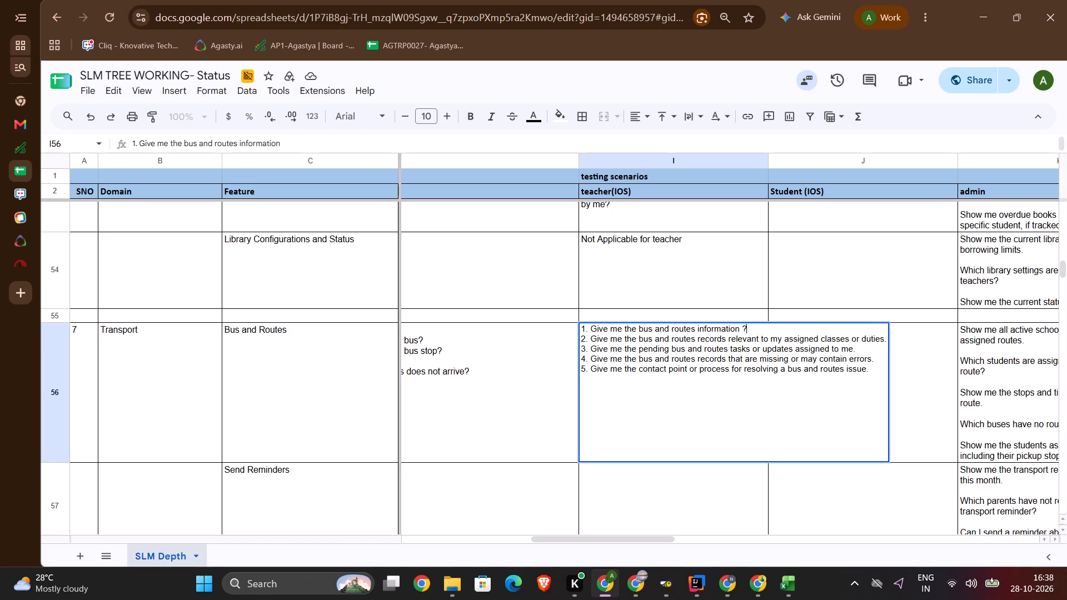
Insert "all" before "bus and routes information" in the first question.
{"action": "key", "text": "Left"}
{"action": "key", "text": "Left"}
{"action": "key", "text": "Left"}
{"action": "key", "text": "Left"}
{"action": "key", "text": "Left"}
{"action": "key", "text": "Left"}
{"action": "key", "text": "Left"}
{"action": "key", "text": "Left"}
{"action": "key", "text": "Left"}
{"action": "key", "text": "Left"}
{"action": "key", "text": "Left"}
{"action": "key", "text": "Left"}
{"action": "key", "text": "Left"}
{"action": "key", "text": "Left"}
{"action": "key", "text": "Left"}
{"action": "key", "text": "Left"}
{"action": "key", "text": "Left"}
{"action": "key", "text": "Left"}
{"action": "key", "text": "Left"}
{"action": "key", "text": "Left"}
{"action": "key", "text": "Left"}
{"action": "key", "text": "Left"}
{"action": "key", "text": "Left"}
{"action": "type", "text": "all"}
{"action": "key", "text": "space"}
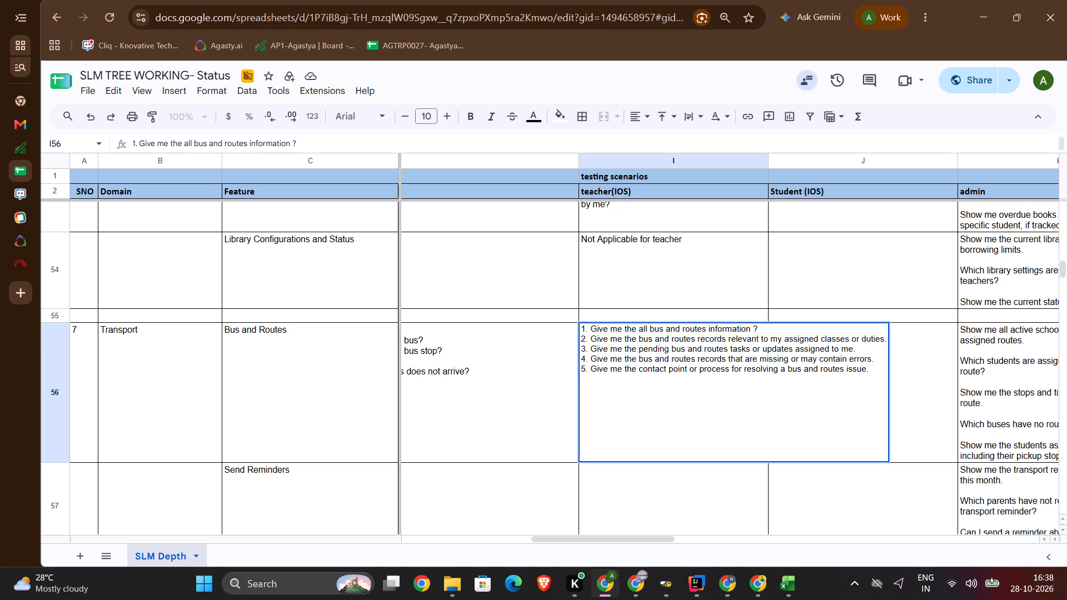
Remove "records relevant to my assigned classes or duties" from the second Bus and Routes question.
{"action": "left_click", "coordinate": [776, 338]}
{"action": "left_click", "coordinate": [699, 338]}
{"action": "left_click_drag", "start_coordinate": [728, 336], "coordinate": [832, 332]}
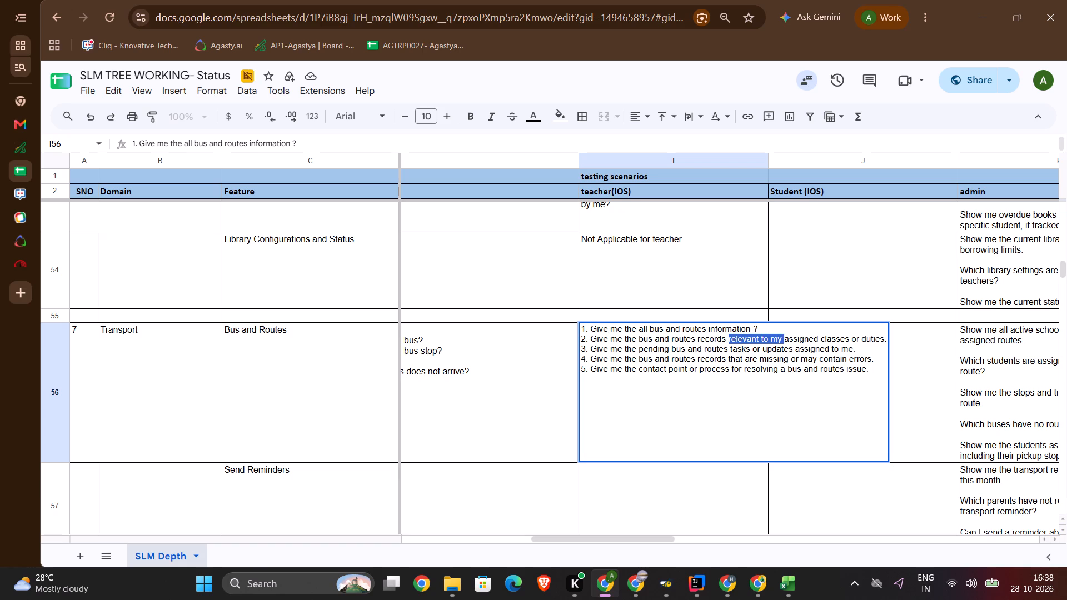
{"action": "left_click_drag", "start_coordinate": [832, 332], "coordinate": [884, 337]}
{"action": "key", "text": "BackSpace"}
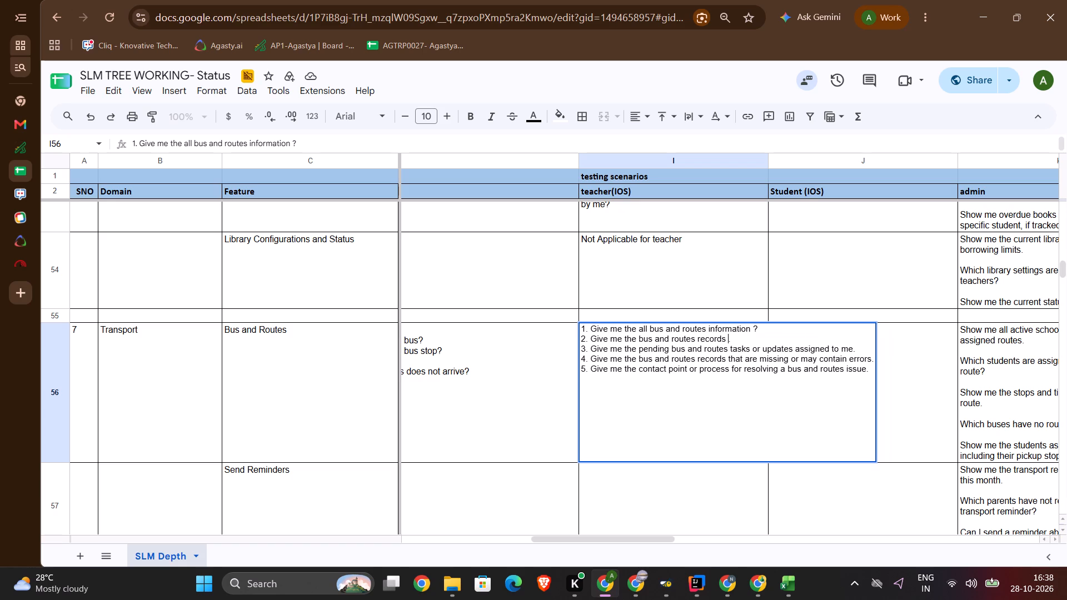
{"action": "key", "text": "BackSpace"}
{"action": "key", "text": "equal"}
{"action": "key", "text": "BackSpace"}
{"action": "key", "text": "BackSpace"}
{"action": "key", "text": "BackSpace"}
{"action": "key", "text": "BackSpace"}
{"action": "key", "text": "BackSpace"}
{"action": "key", "text": "BackSpace"}
{"action": "key", "text": "BackSpace"}
{"action": "key", "text": "BackSpace"}
Remove "bus and" before "routes" in the second question.
{"action": "key", "text": "Left"}
{"action": "key", "text": "Left"}
{"action": "key", "text": "Left"}
{"action": "key", "text": "Left"}
{"action": "key", "text": "Left"}
{"action": "key", "text": "Left"}
{"action": "key", "text": "Left"}
{"action": "key", "text": "BackSpace"}
{"action": "key", "text": "BackSpace"}
{"action": "key", "text": "BackSpace"}
{"action": "key", "text": "BackSpace"}
{"action": "key", "text": "BackSpace"}
{"action": "key", "text": "BackSpace"}
{"action": "key", "text": "BackSpace"}
{"action": "key", "text": "BackSpace"}
Complete the second question with "for bus 8?" after "Give me the routes".
{"action": "key", "text": "Right"}
{"action": "key", "text": "Right"}
{"action": "key", "text": "Right"}
{"action": "key", "text": "Right"}
{"action": "key", "text": "Right"}
{"action": "key", "text": "Right"}
{"action": "key", "text": "Right"}
{"action": "key", "text": "Right"}
{"action": "key", "text": "Right"}
{"action": "key", "text": "Right"}
{"action": "key", "text": "Right"}
{"action": "key", "text": "Right"}
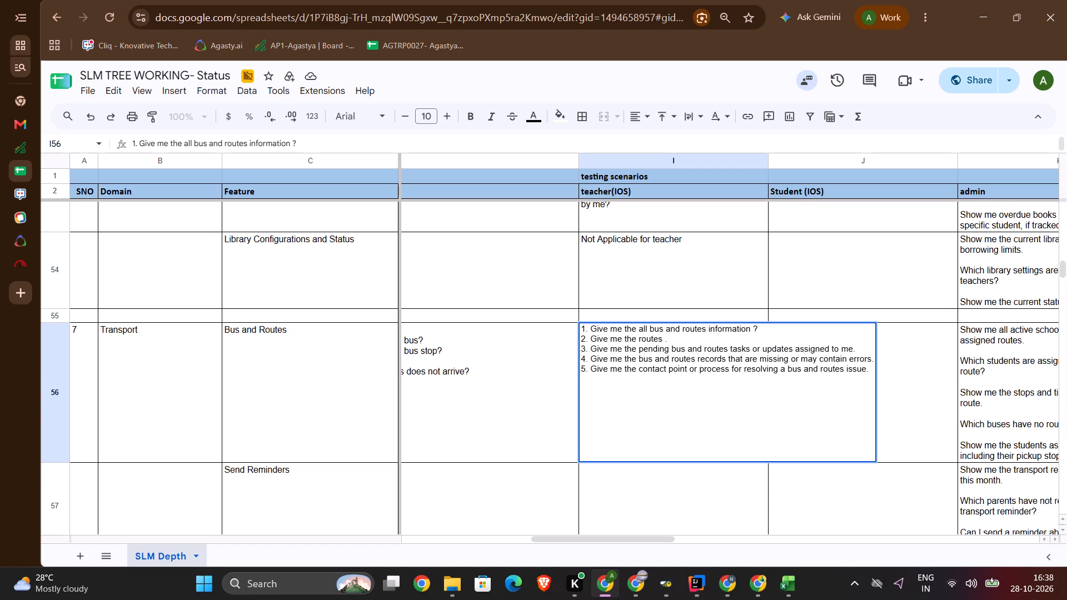
{"action": "key", "text": "Left"}
{"action": "key", "text": "Left"}
{"action": "key", "text": "Left"}
{"action": "key", "text": "Left"}
{"action": "key", "text": "BackSpace"}
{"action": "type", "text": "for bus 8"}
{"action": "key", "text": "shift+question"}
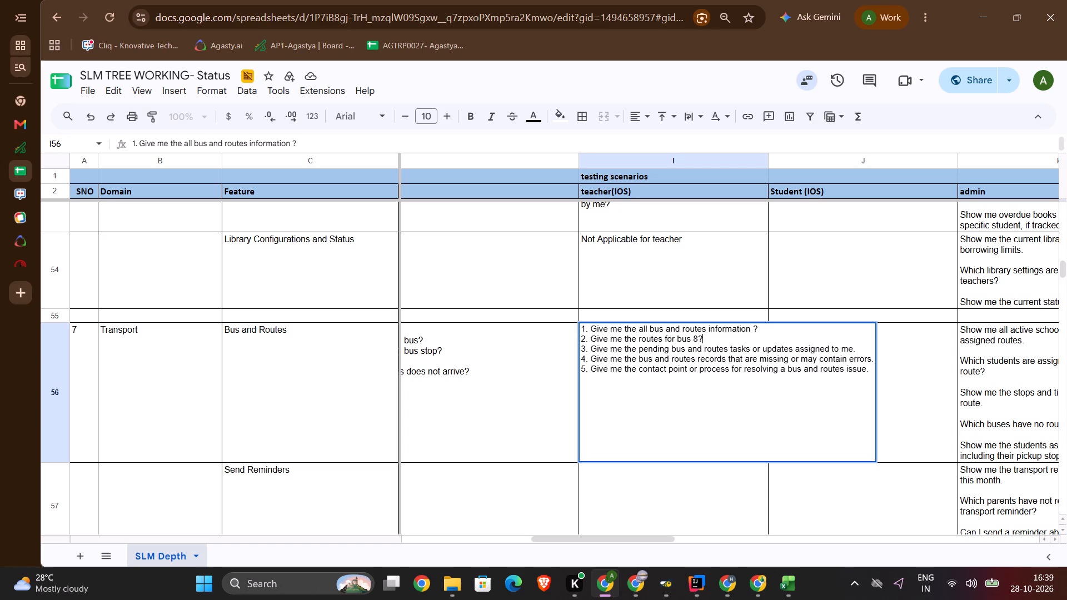
Delete the third, fourth and fifth questions from the Bus and Routes teacher(IOS) cell and commit the cell.
{"action": "left_click", "coordinate": [795, 357]}
{"action": "left_click_drag", "start_coordinate": [872, 359], "coordinate": [640, 347]}
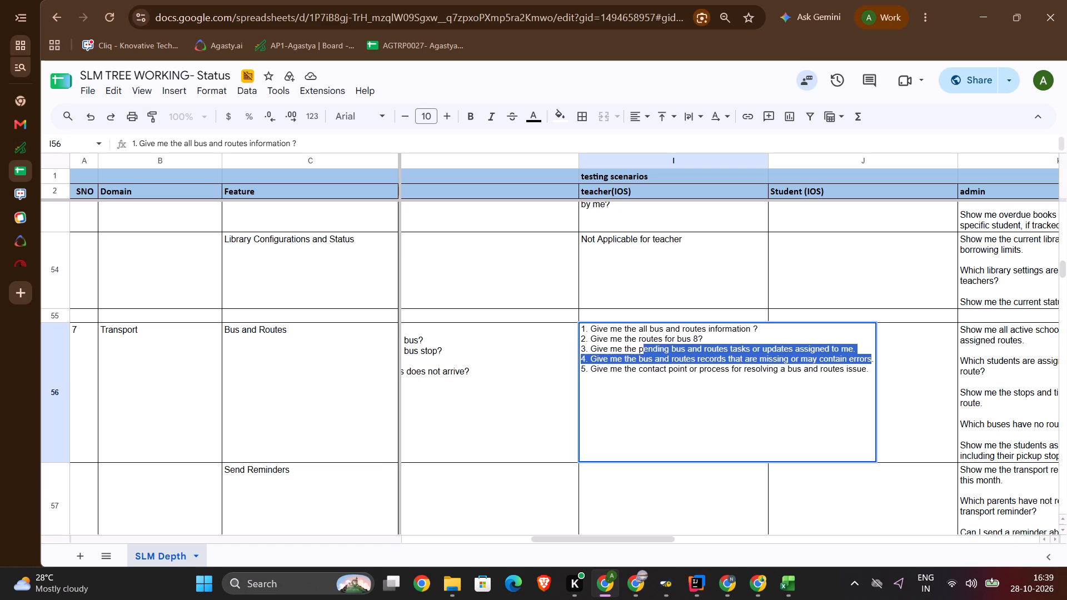
{"action": "left_click_drag", "start_coordinate": [640, 347], "coordinate": [576, 346]}
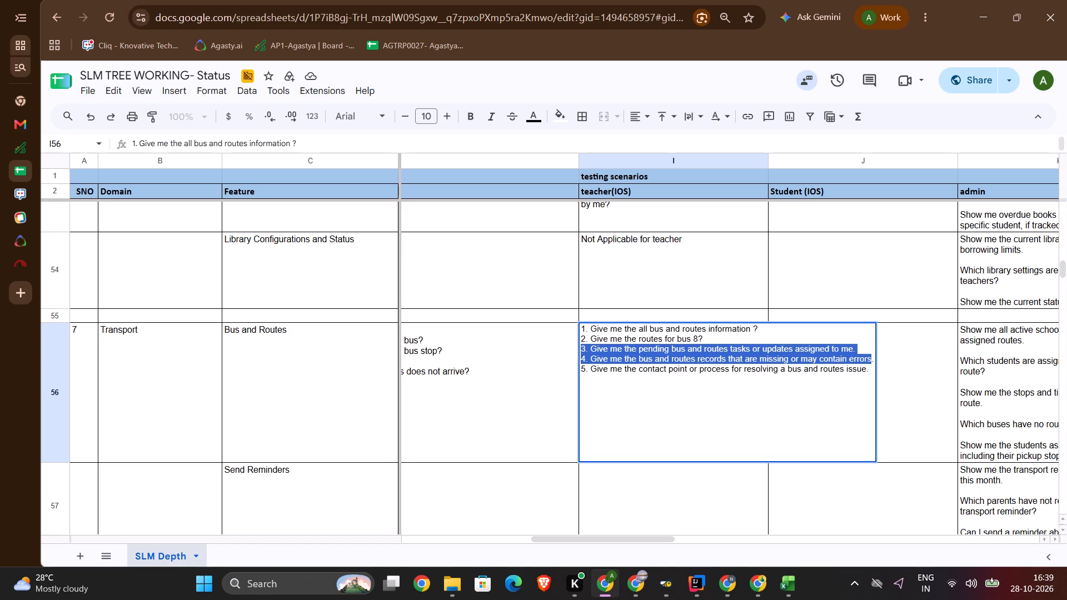
{"action": "key", "text": "BackSpace"}
{"action": "key", "text": "BackSpace"}
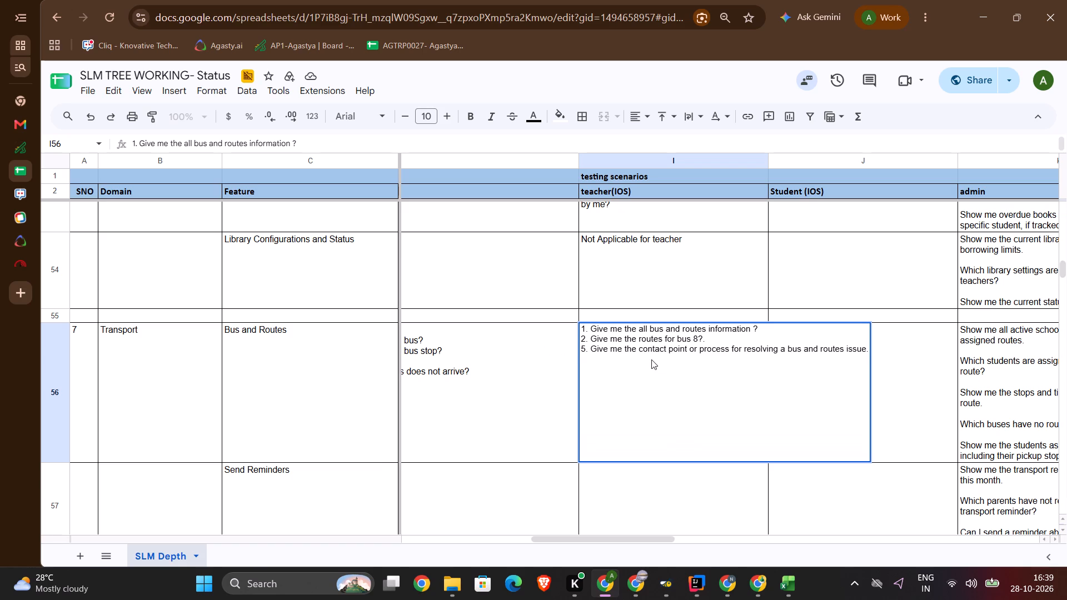
{"action": "left_click", "coordinate": [727, 351]}
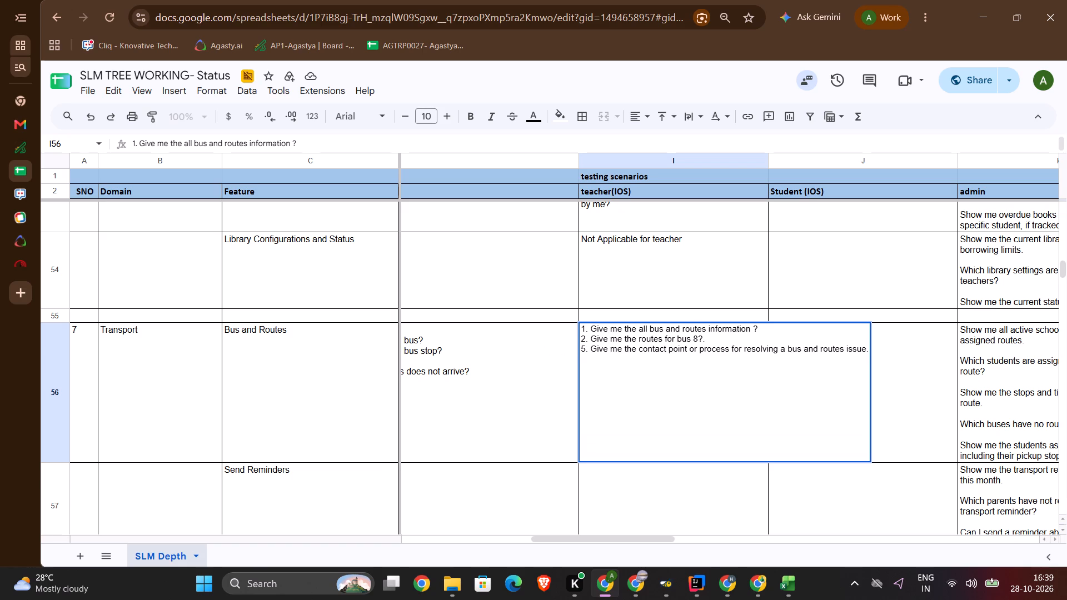
{"action": "scroll", "coordinate": [670, 361], "scroll_direction": "left", "scroll_amount": 2}
{"action": "triple_click", "coordinate": [718, 348]}
{"action": "double_click", "coordinate": [718, 348]}
{"action": "key", "text": "BackSpace"}
{"action": "left_click", "coordinate": [942, 336]}
{"action": "scroll", "coordinate": [942, 336], "scroll_direction": "left", "scroll_amount": 1}
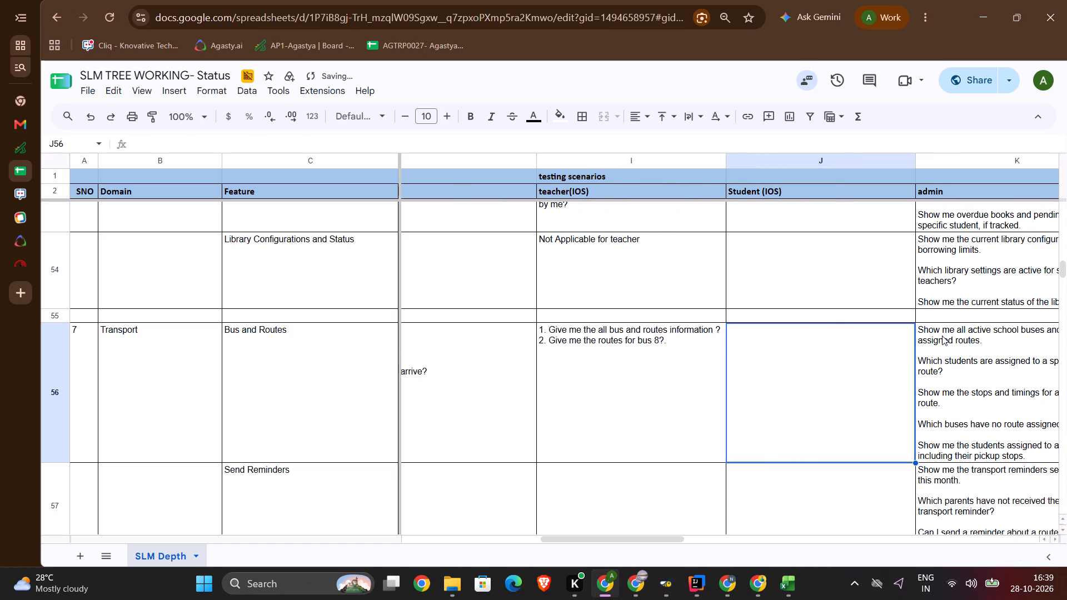
Copy the admin questions on stops and timings for a selected route and buses without a route to the end of the Bus and Routes teacher(IOS) cell.
{"action": "scroll", "coordinate": [942, 336], "scroll_direction": "left", "scroll_amount": 1}
{"action": "left_click", "coordinate": [860, 390]}
{"action": "left_click_drag", "start_coordinate": [860, 390], "coordinate": [854, 390]}
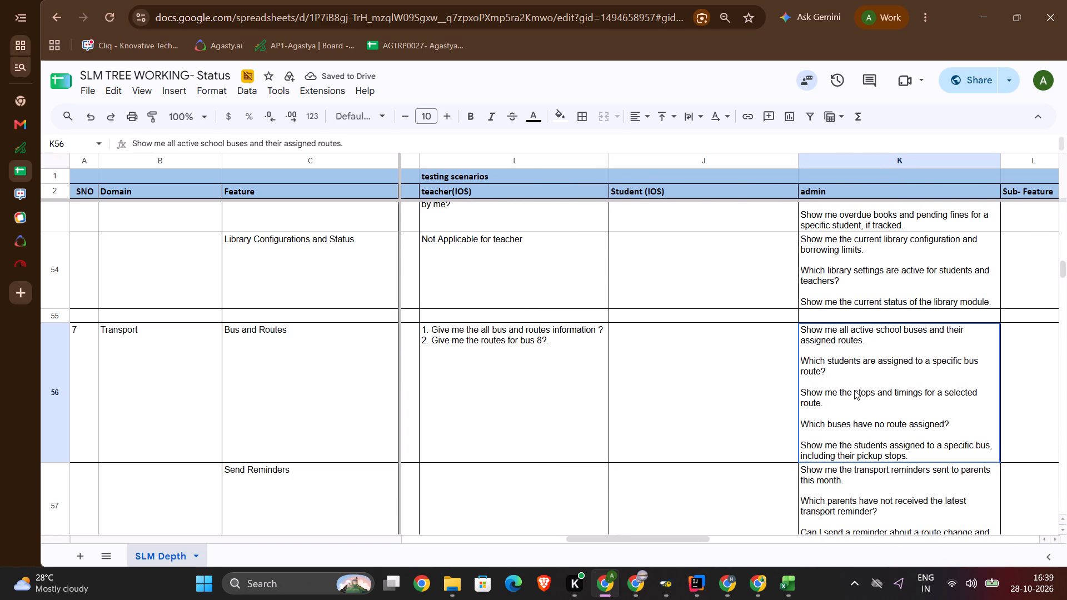
{"action": "left_click", "coordinate": [854, 390]}
{"action": "triple_click", "coordinate": [851, 427]}
{"action": "left_click", "coordinate": [851, 427]}
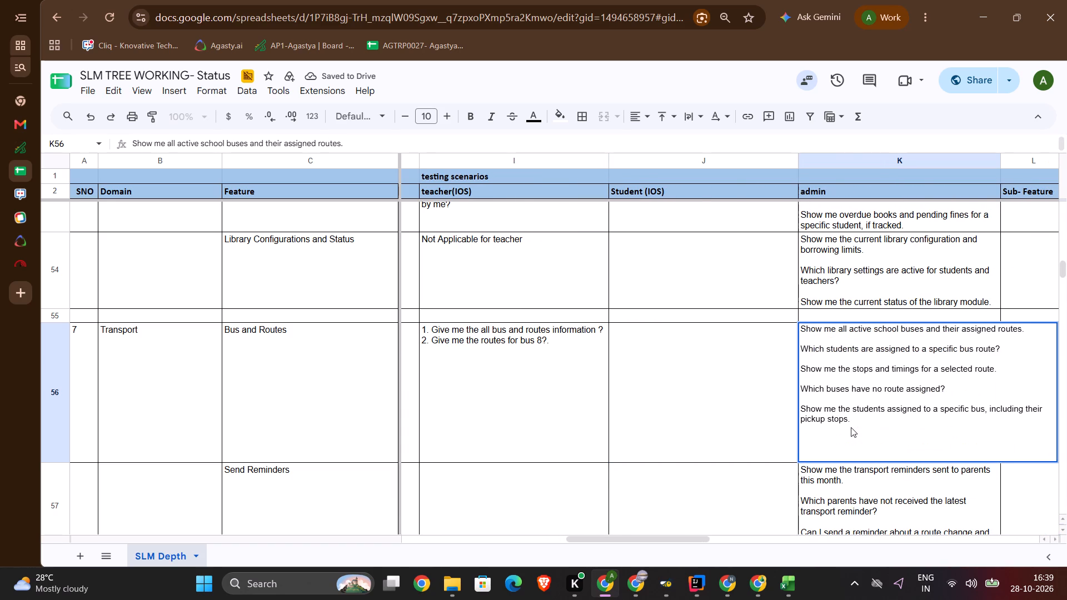
{"action": "left_click", "coordinate": [864, 401]}
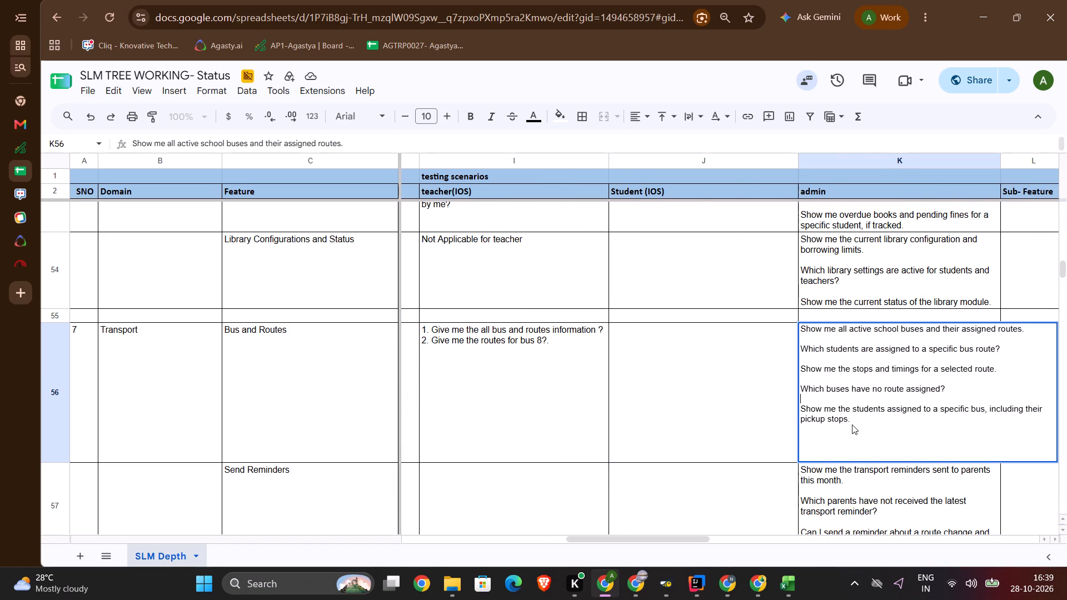
{"action": "left_click_drag", "start_coordinate": [852, 424], "coordinate": [816, 405]}
{"action": "left_click", "coordinate": [850, 421]}
{"action": "left_click_drag", "start_coordinate": [850, 421], "coordinate": [800, 402]}
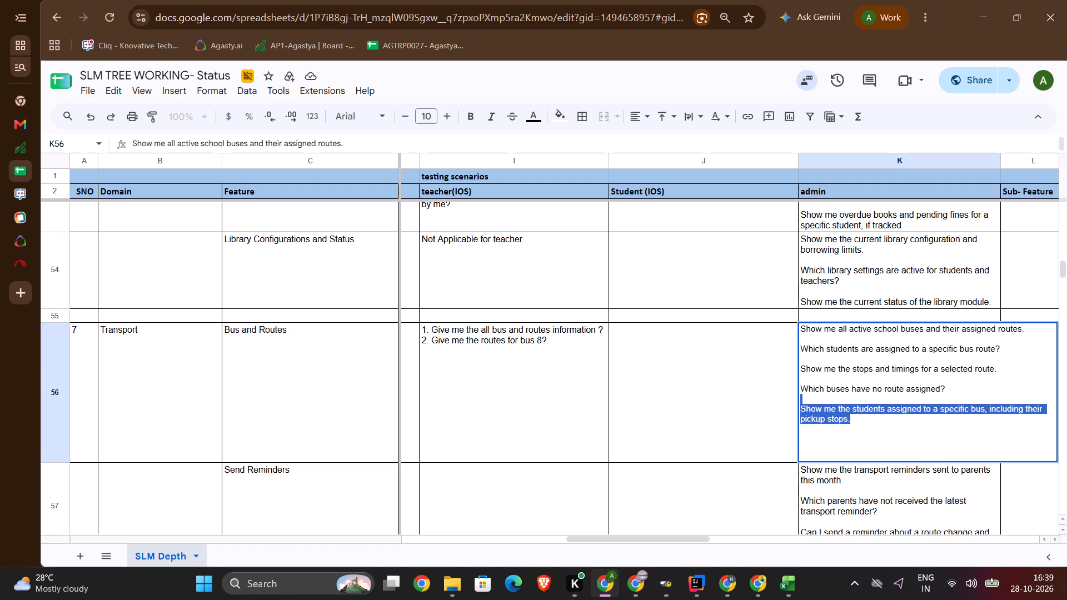
{"action": "left_click", "coordinate": [827, 396]}
{"action": "left_click_drag", "start_coordinate": [827, 396], "coordinate": [802, 366]}
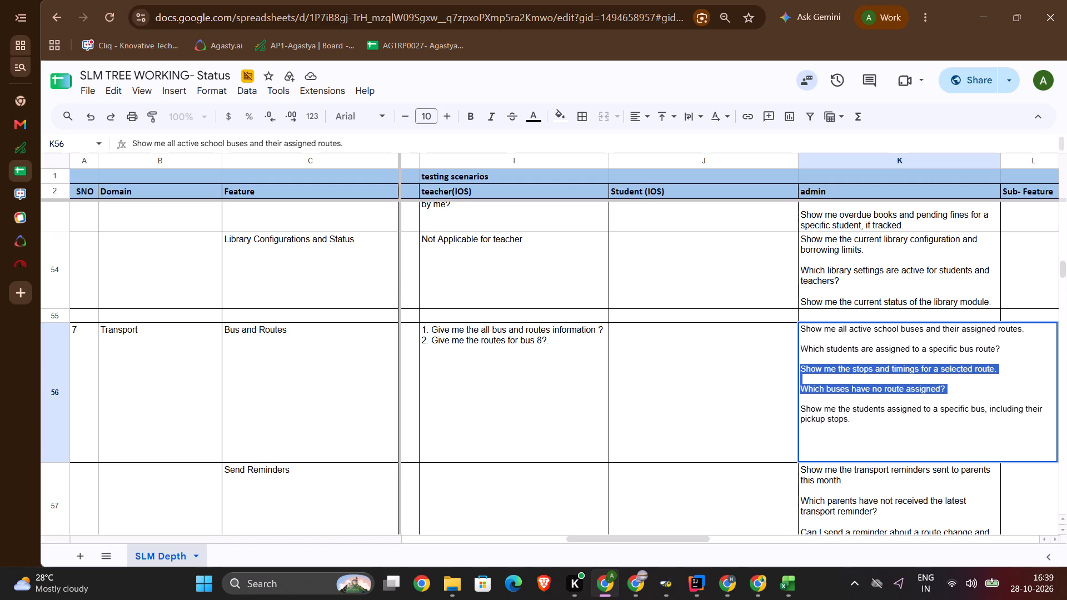
{"action": "key", "text": "ctrl+c"}
{"action": "triple_click", "coordinate": [466, 359]}
{"action": "left_click", "coordinate": [466, 359]}
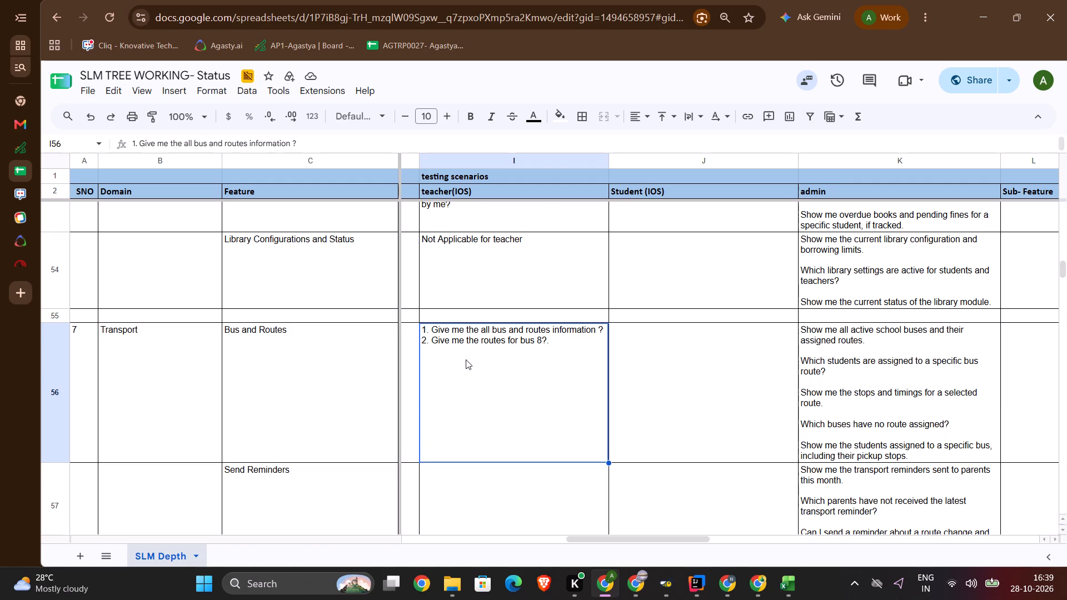
{"action": "triple_click", "coordinate": [551, 343]}
{"action": "left_click", "coordinate": [551, 343]}
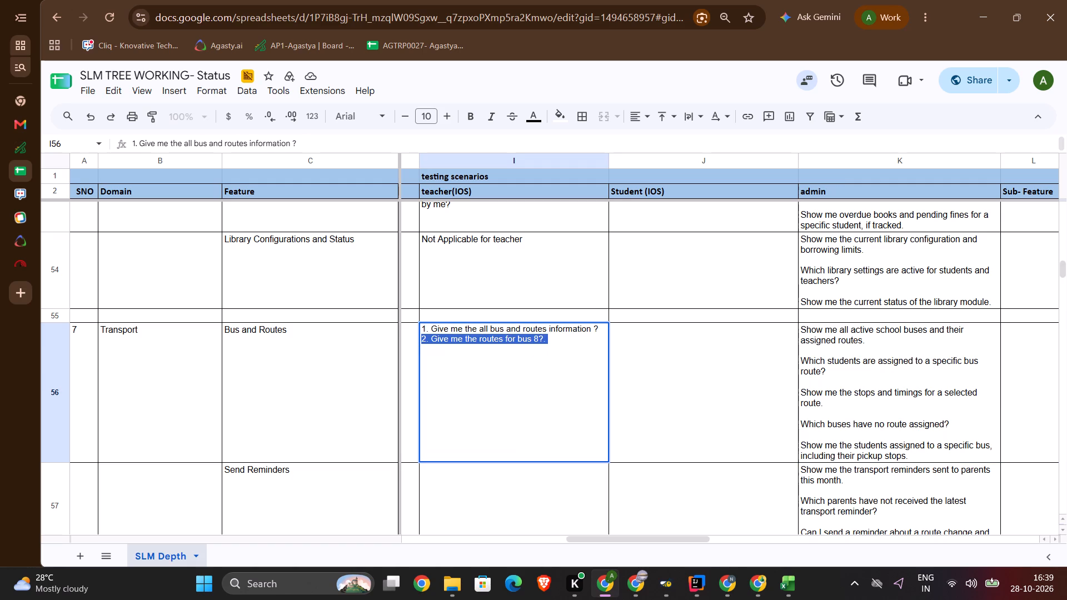
{"action": "left_click", "coordinate": [552, 337]}
{"action": "key", "text": "ctrl+v"}
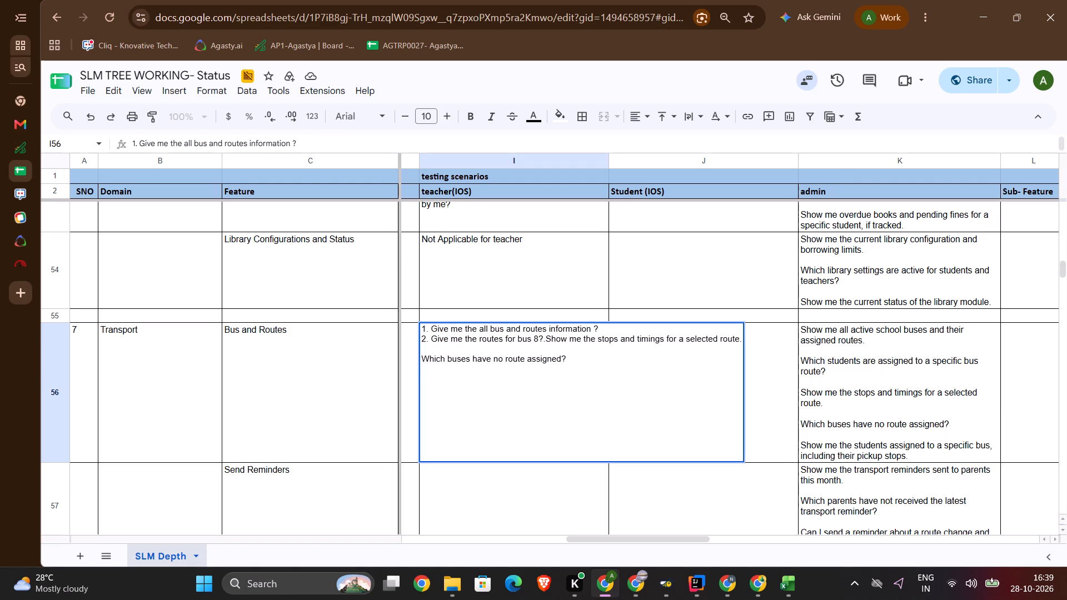
Remove the blank line between the two pasted questions in the Bus and Routes teacher(IOS) cell.
{"action": "left_click", "coordinate": [542, 347]}
{"action": "key", "text": "BackSpace"}
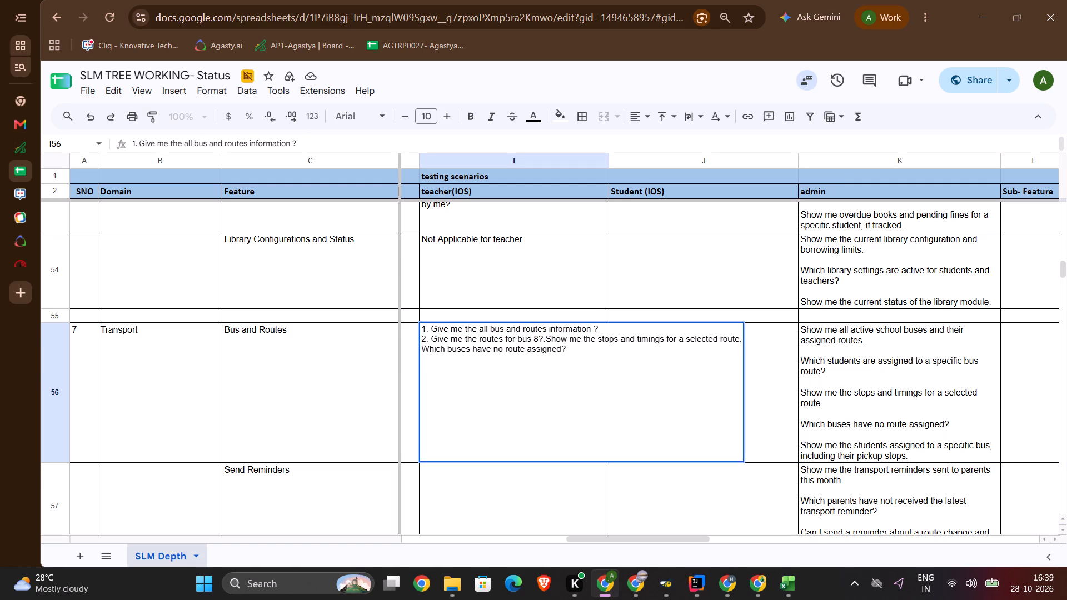
Replace "selected" with "sarjapur" in the pasted stops and timings question and commit the Bus and Routes teacher(IOS) cell.
{"action": "left_click", "coordinate": [719, 341]}
{"action": "key", "text": "Left"}
{"action": "key", "text": "BackSpace"}
{"action": "key", "text": "BackSpace"}
{"action": "key", "text": "BackSpace"}
{"action": "key", "text": "BackSpace"}
{"action": "key", "text": "BackSpace"}
{"action": "key", "text": "BackSpace"}
{"action": "key", "text": "BackSpace"}
{"action": "key", "text": "BackSpace"}
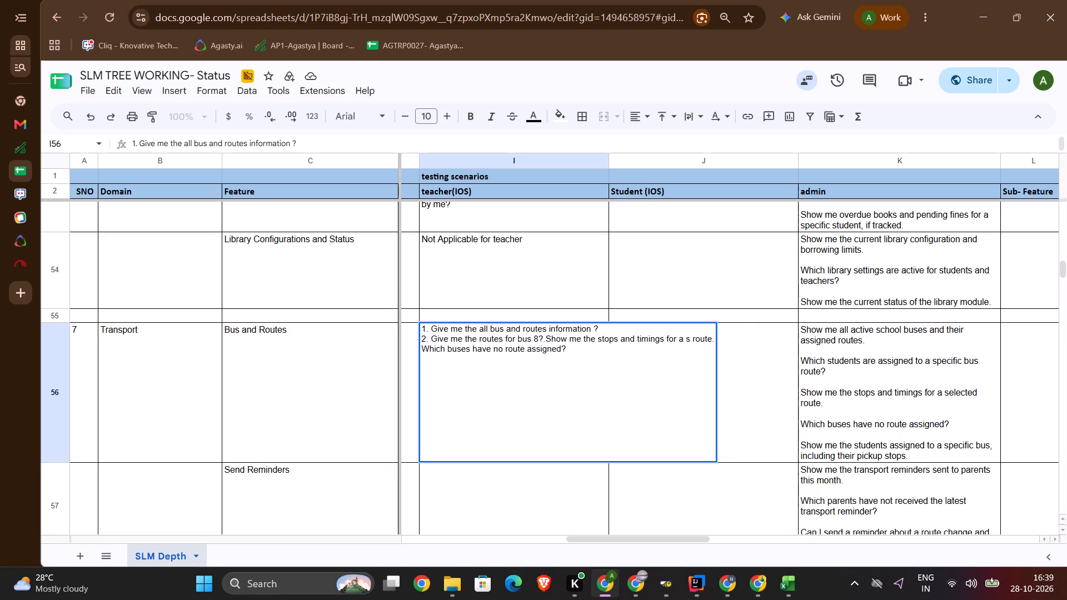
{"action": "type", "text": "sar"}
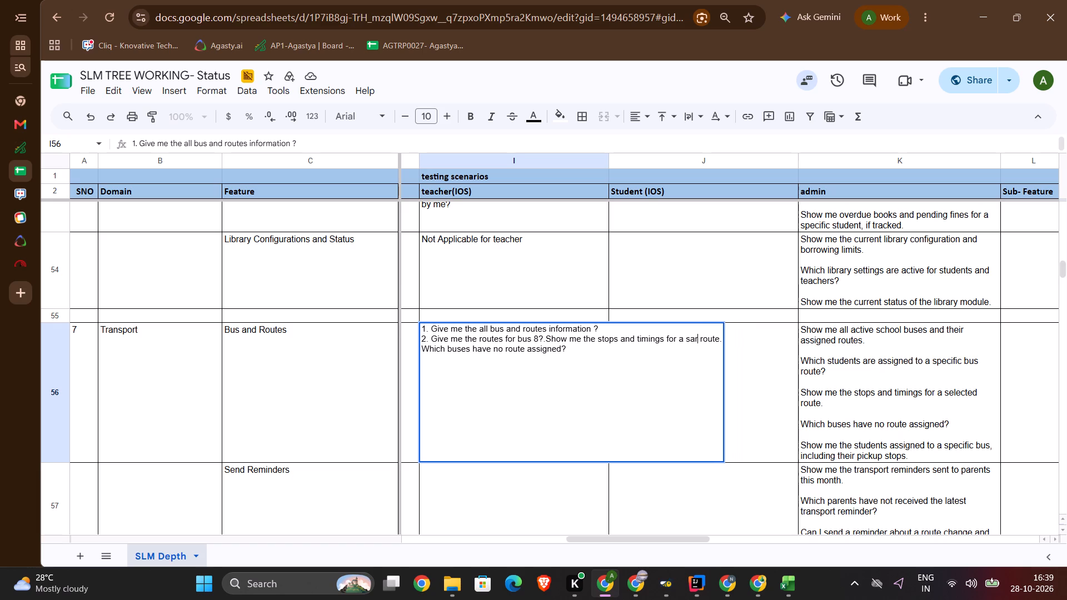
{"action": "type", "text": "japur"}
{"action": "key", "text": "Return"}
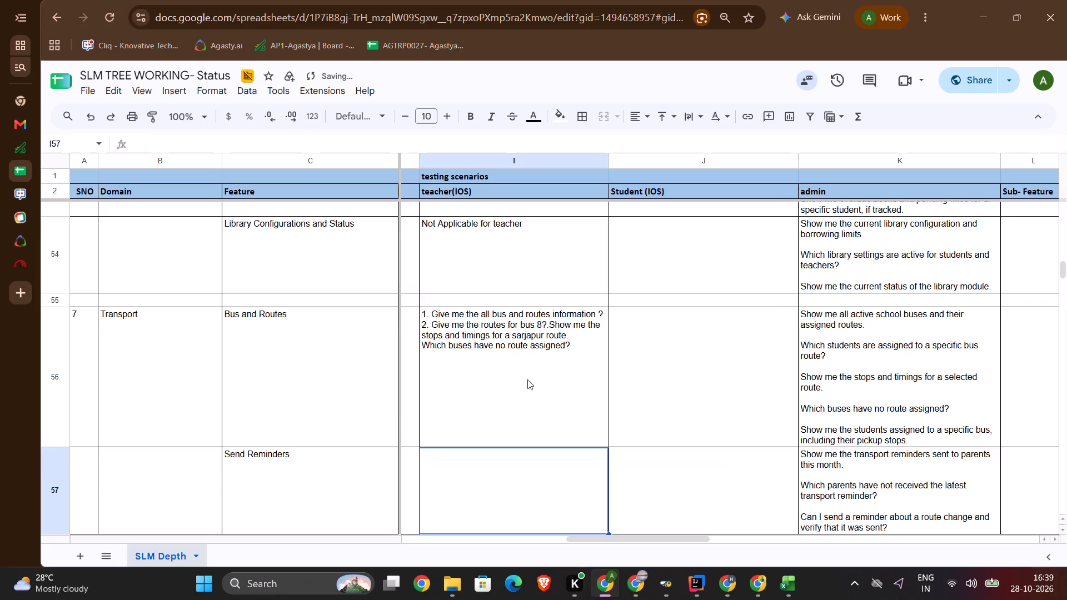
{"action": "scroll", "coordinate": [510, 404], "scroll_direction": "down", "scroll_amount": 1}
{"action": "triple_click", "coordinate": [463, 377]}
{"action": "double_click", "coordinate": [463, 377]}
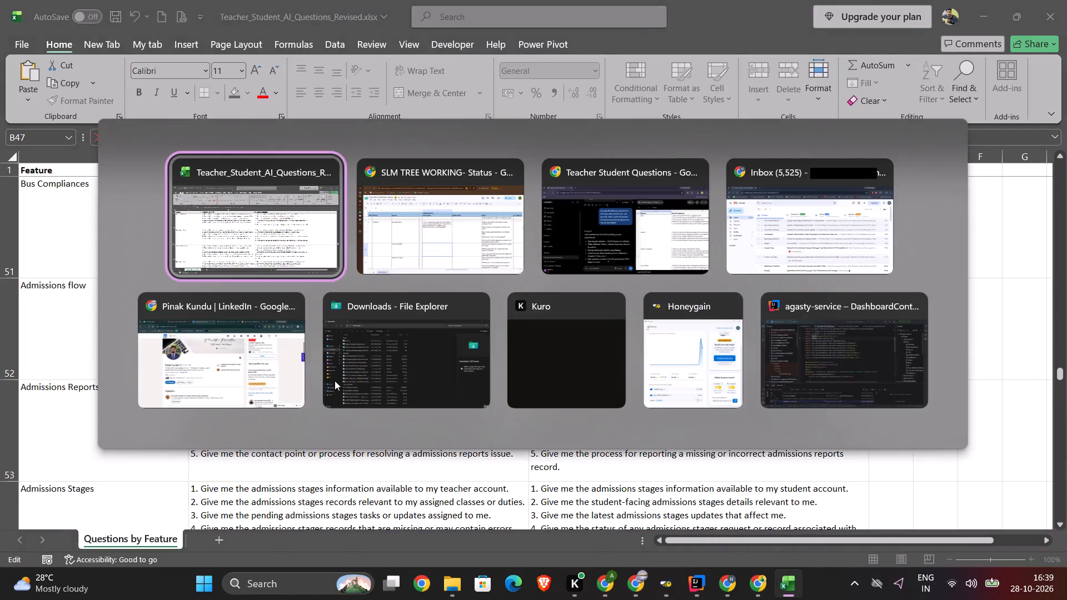
Open the teacher(IOS) cell of the Vendor Whitelisting feature for editing.
{"action": "scroll", "coordinate": [308, 348], "scroll_direction": "right", "scroll_amount": 2}
{"action": "scroll", "coordinate": [313, 383], "scroll_direction": "down", "scroll_amount": 2}
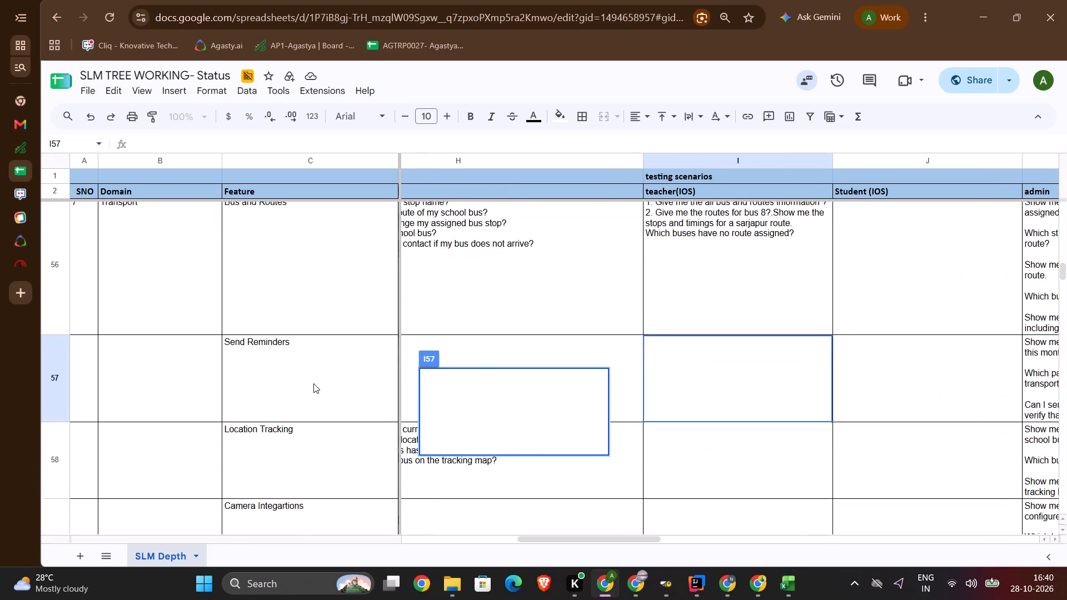
{"action": "scroll", "coordinate": [313, 383], "scroll_direction": "down", "scroll_amount": 11}
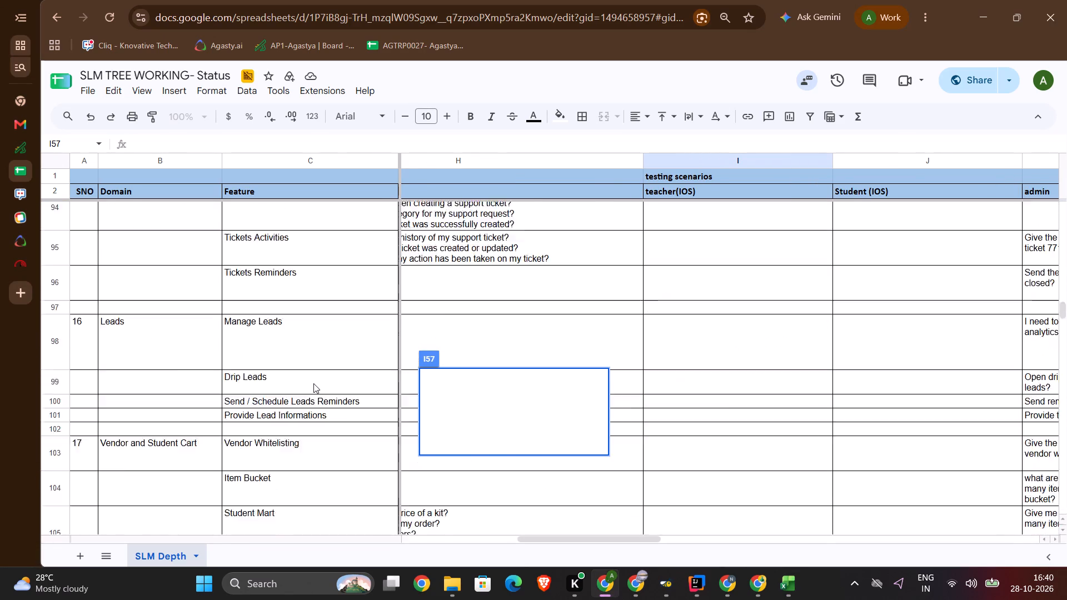
{"action": "scroll", "coordinate": [313, 383], "scroll_direction": "down", "scroll_amount": 1}
{"action": "scroll", "coordinate": [313, 383], "scroll_direction": "up", "scroll_amount": 2}
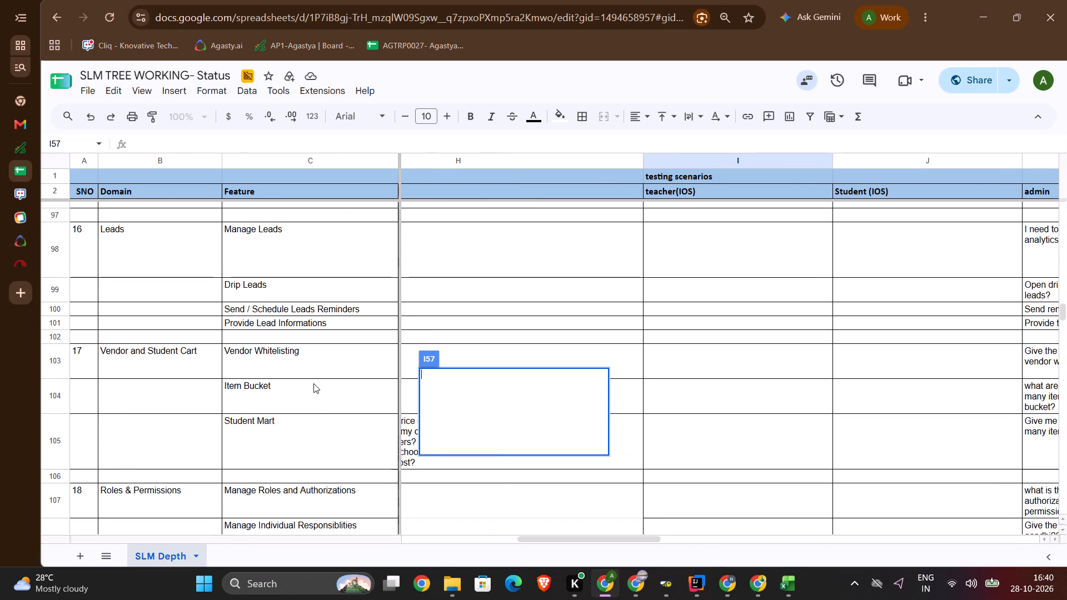
{"action": "left_click", "coordinate": [345, 283]}
{"action": "triple_click", "coordinate": [662, 354]}
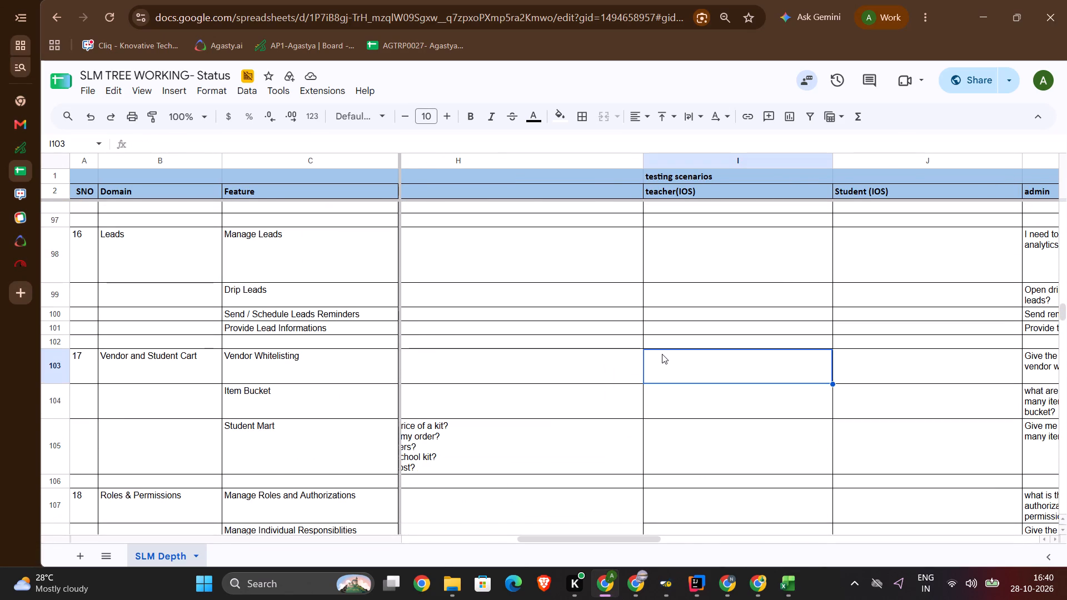
{"action": "triple_click", "coordinate": [662, 354]}
Switch to the revised Excel workbook, examine its teacher questions through to Vendor Whitelisting, and compare the features with the SLM Depth sheet.
{"action": "key", "text": "alt+Tab"}
{"action": "scroll", "coordinate": [228, 348], "scroll_direction": "down", "scroll_amount": 1}
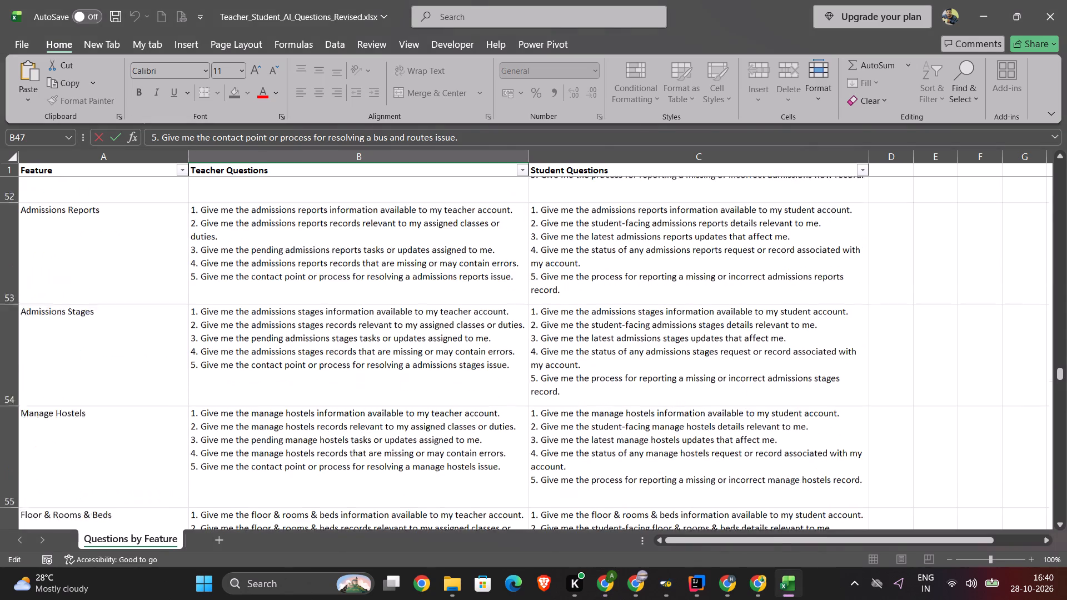
{"action": "scroll", "coordinate": [228, 348], "scroll_direction": "down", "scroll_amount": 8}
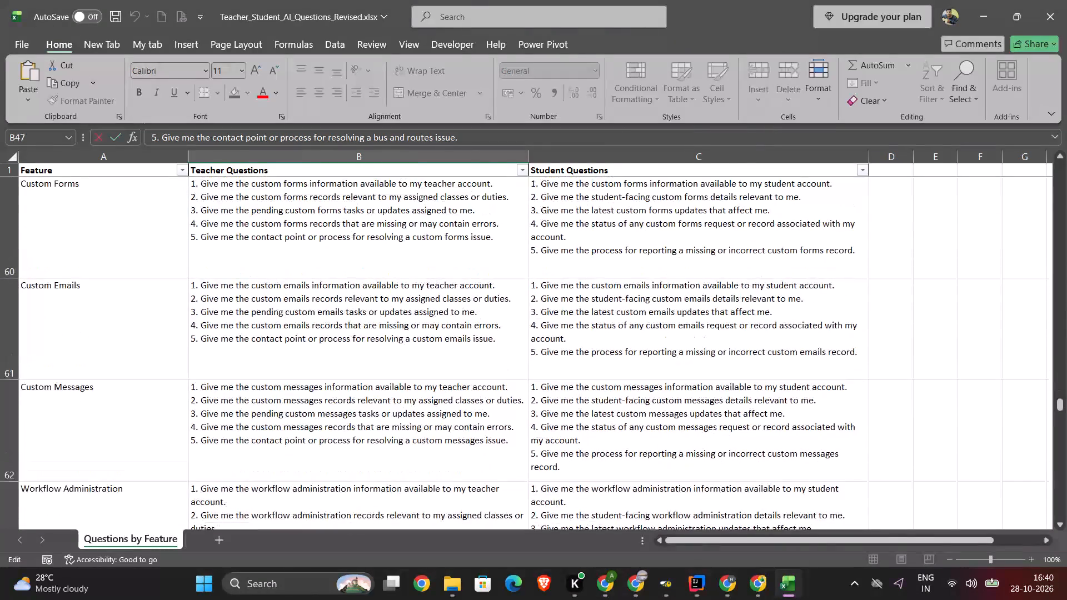
{"action": "scroll", "coordinate": [228, 348], "scroll_direction": "down", "scroll_amount": 7}
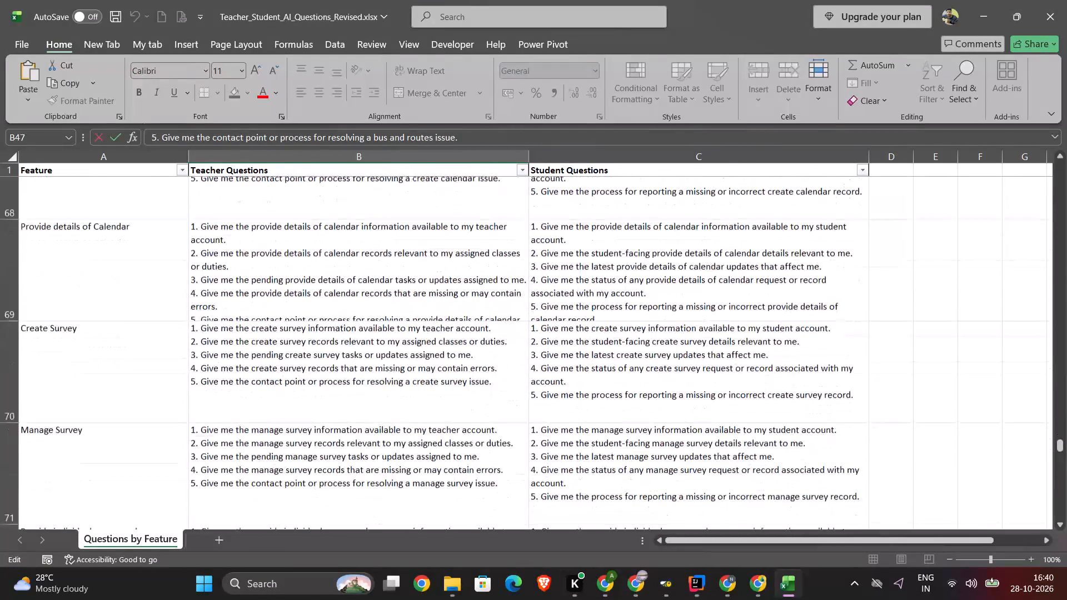
{"action": "scroll", "coordinate": [228, 348], "scroll_direction": "down", "scroll_amount": 4}
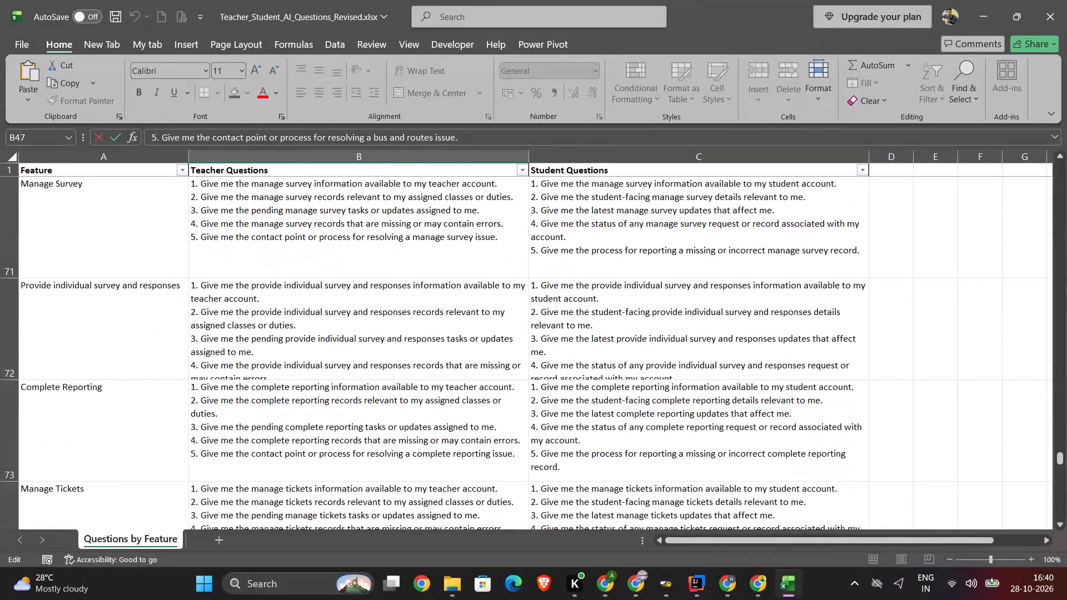
{"action": "scroll", "coordinate": [273, 281], "scroll_direction": "up", "scroll_amount": 4}
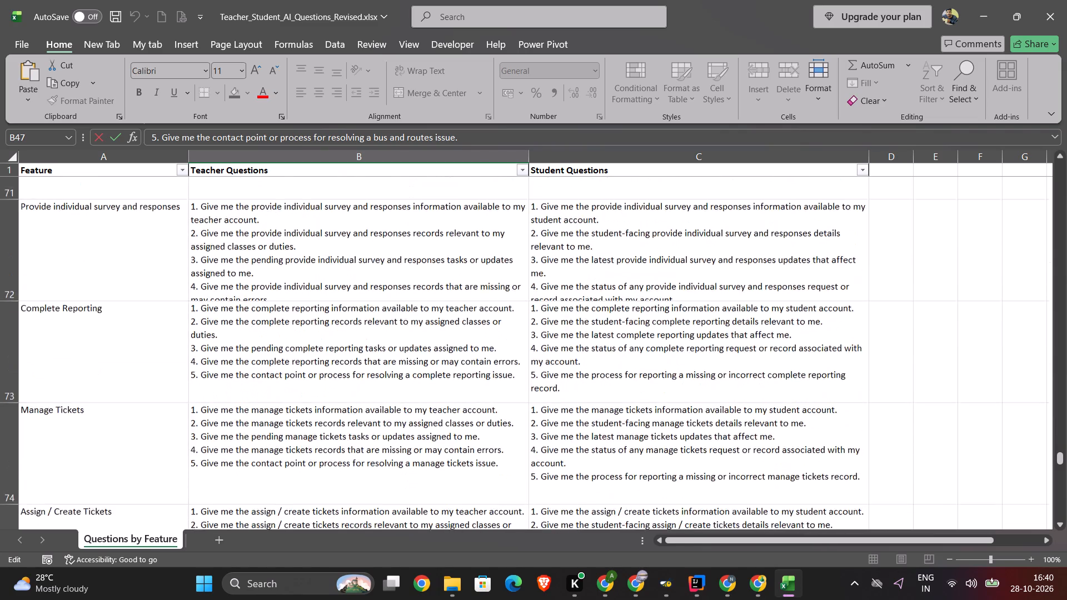
{"action": "scroll", "coordinate": [273, 281], "scroll_direction": "up", "scroll_amount": 11}
{"action": "scroll", "coordinate": [273, 281], "scroll_direction": "down", "scroll_amount": 9}
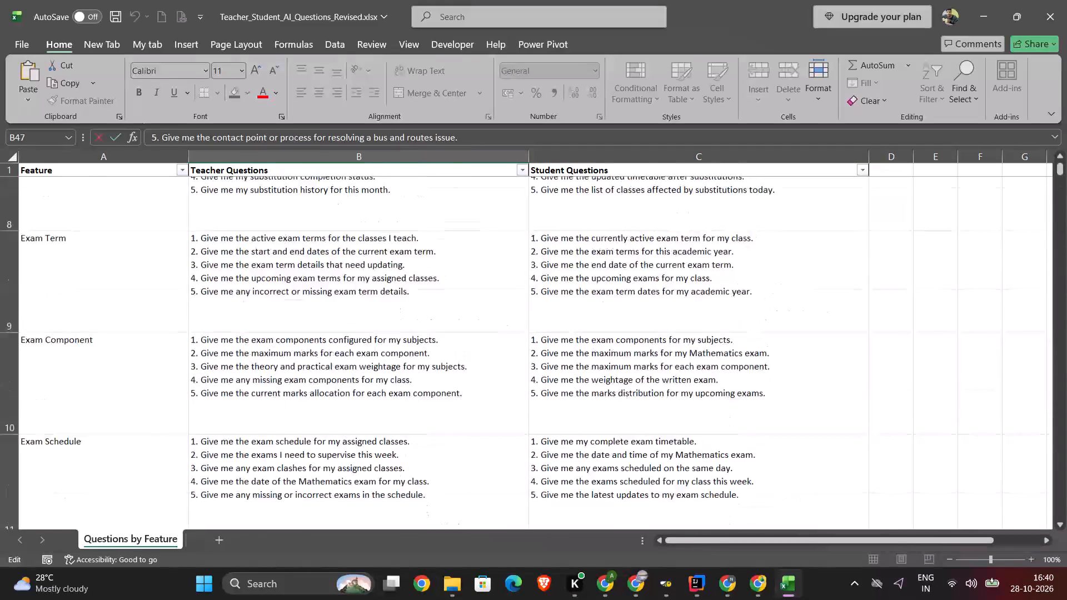
{"action": "scroll", "coordinate": [273, 281], "scroll_direction": "down", "scroll_amount": 4}
{"action": "scroll", "coordinate": [169, 286], "scroll_direction": "down", "scroll_amount": 3}
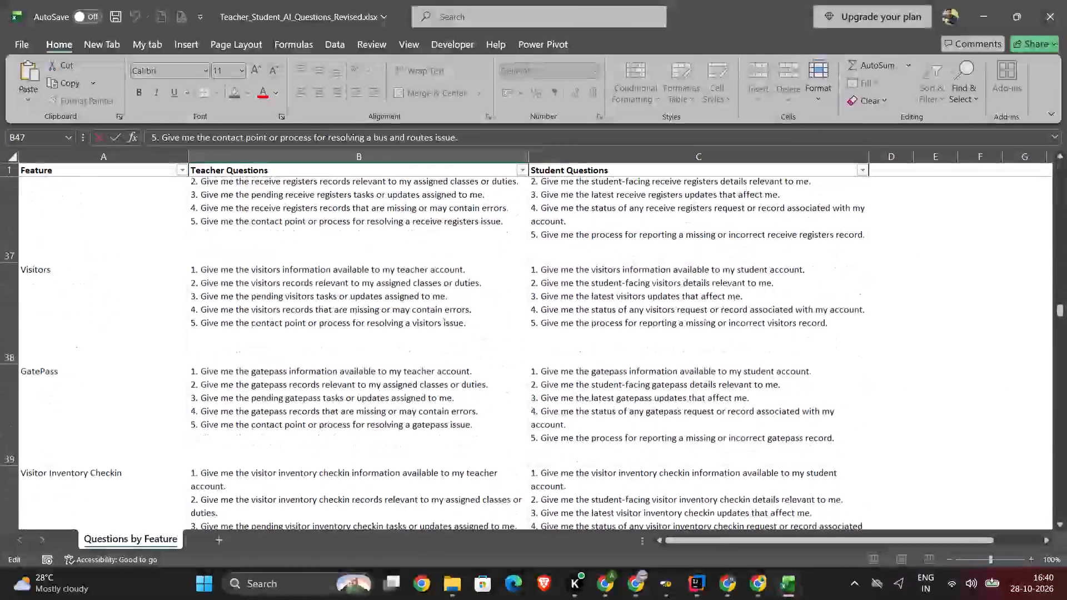
{"action": "scroll", "coordinate": [169, 286], "scroll_direction": "down", "scroll_amount": 7}
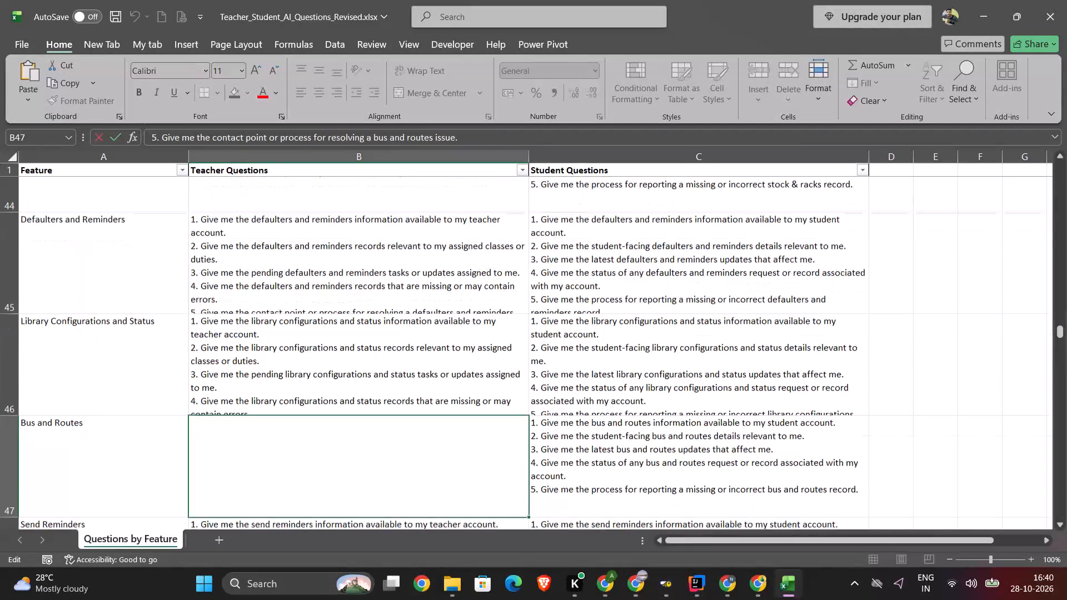
{"action": "scroll", "coordinate": [169, 286], "scroll_direction": "down", "scroll_amount": 5}
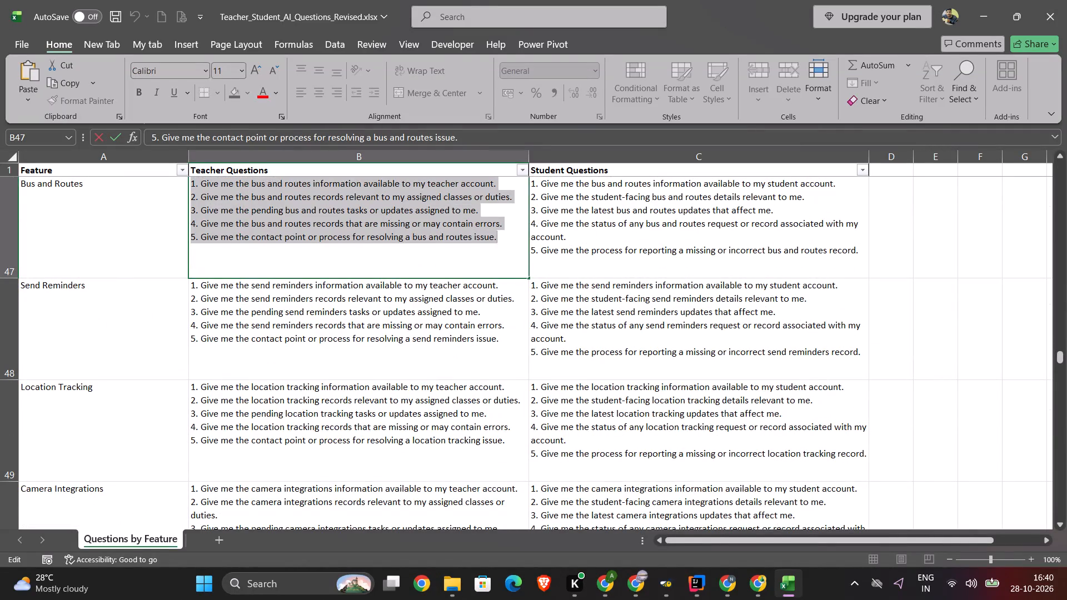
{"action": "scroll", "coordinate": [169, 286], "scroll_direction": "down", "scroll_amount": 8}
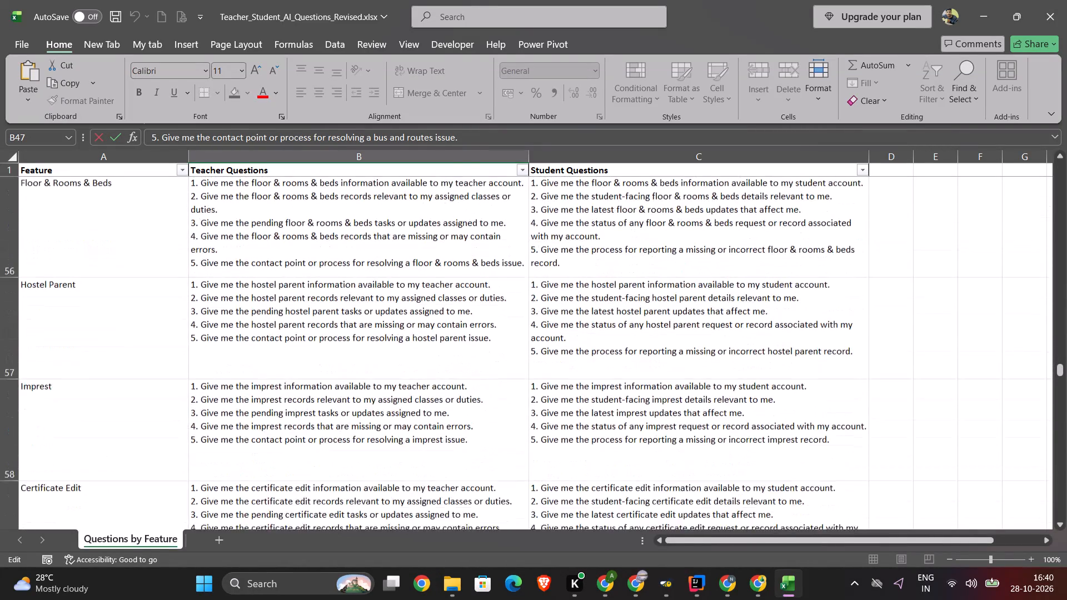
{"action": "scroll", "coordinate": [169, 286], "scroll_direction": "down", "scroll_amount": 9}
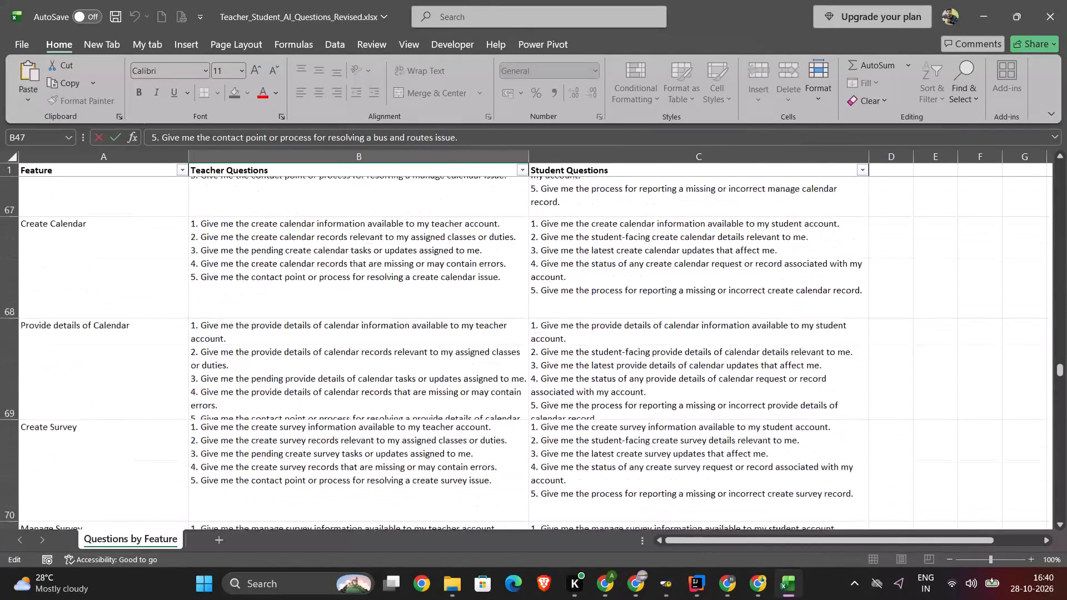
{"action": "scroll", "coordinate": [169, 286], "scroll_direction": "down", "scroll_amount": 8}
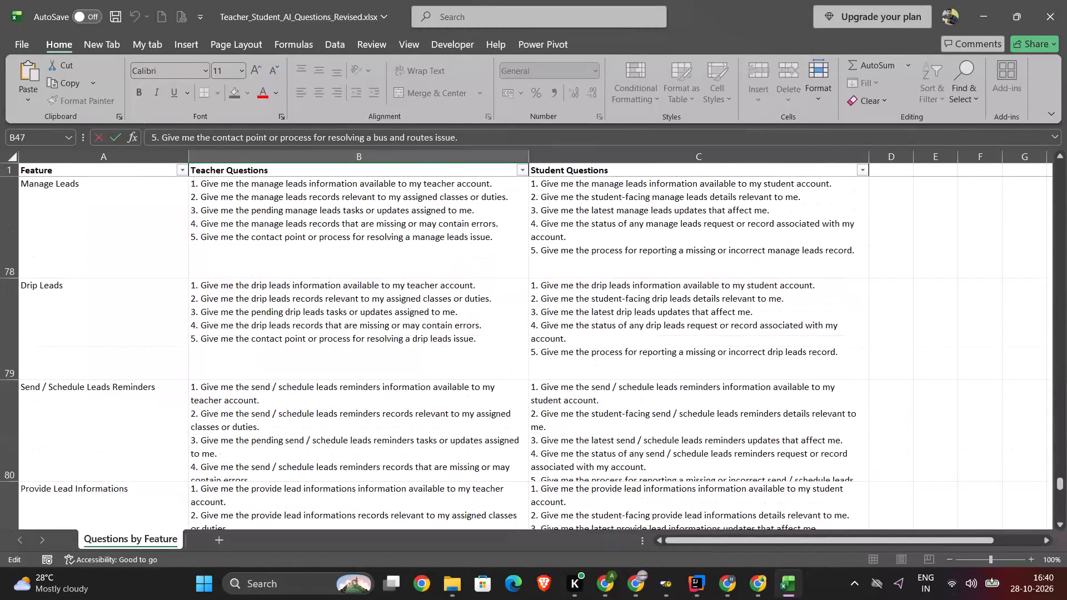
{"action": "scroll", "coordinate": [169, 286], "scroll_direction": "down", "scroll_amount": 5}
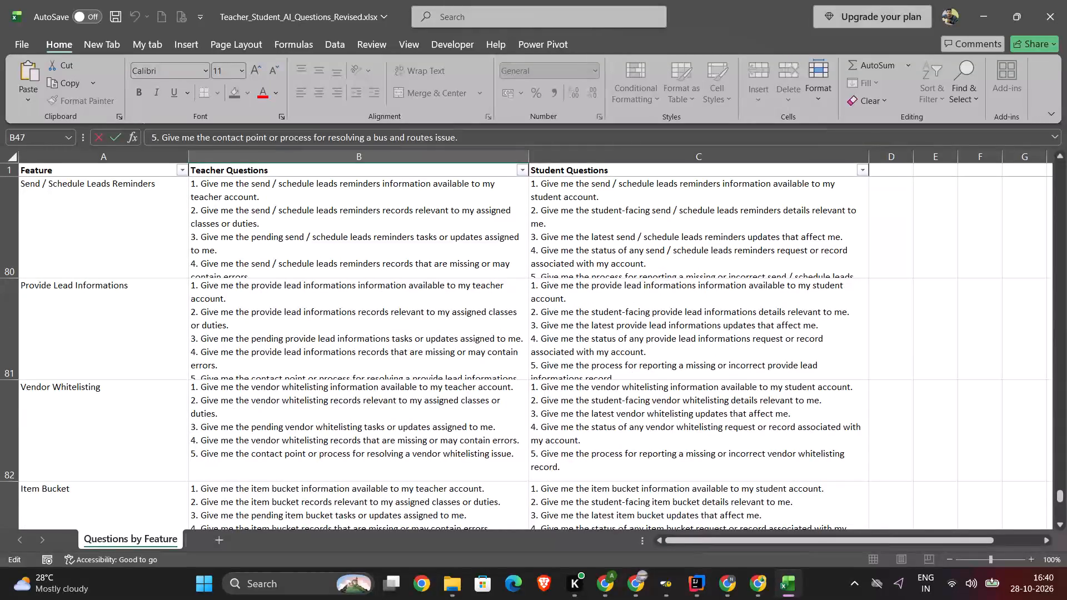
{"action": "key", "text": "alt+Tab"}
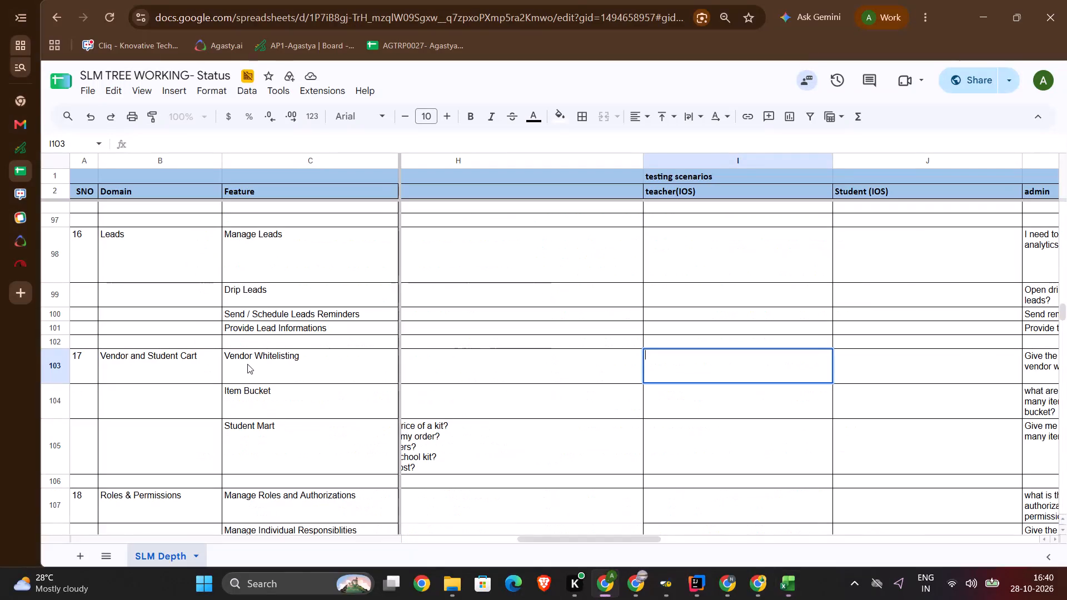
{"action": "key", "text": "alt+Tab"}
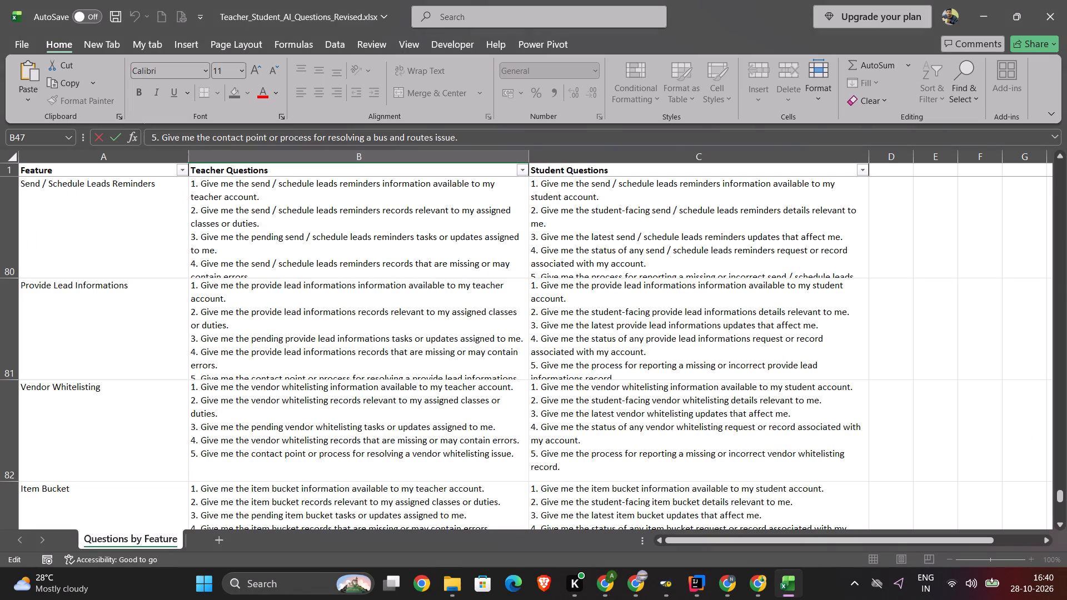
{"action": "key", "text": "alt+Tab"}
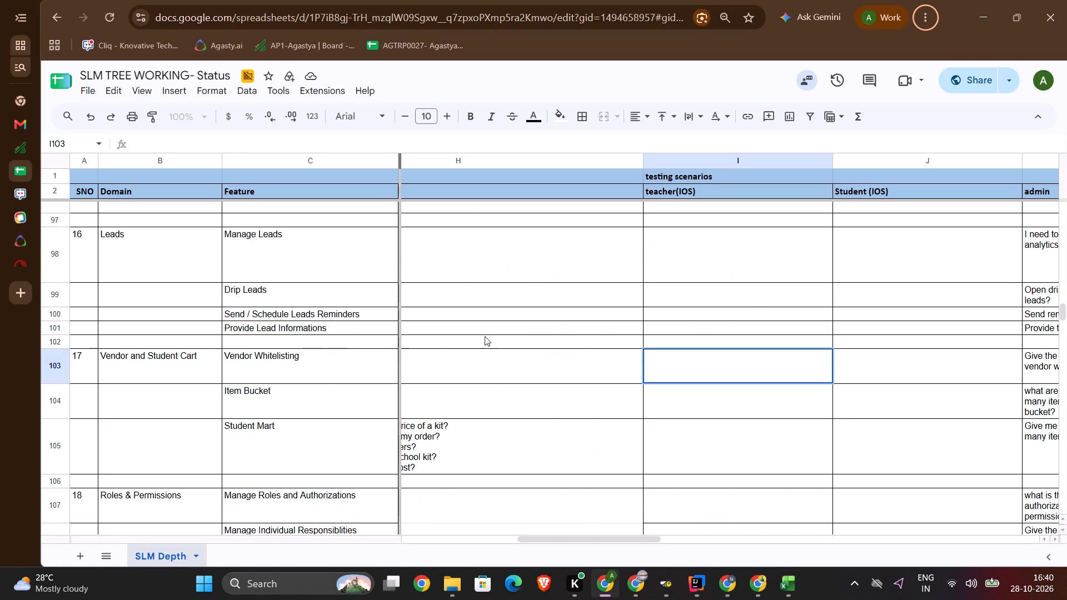
Copy the first three Vendor Whitelisting teacher questions from the Excel workbook into the feature's teacher(IOS) cell in the SLM Depth sheet.
{"action": "double_click", "coordinate": [759, 360]}
{"action": "key", "text": "alt+Tab"}
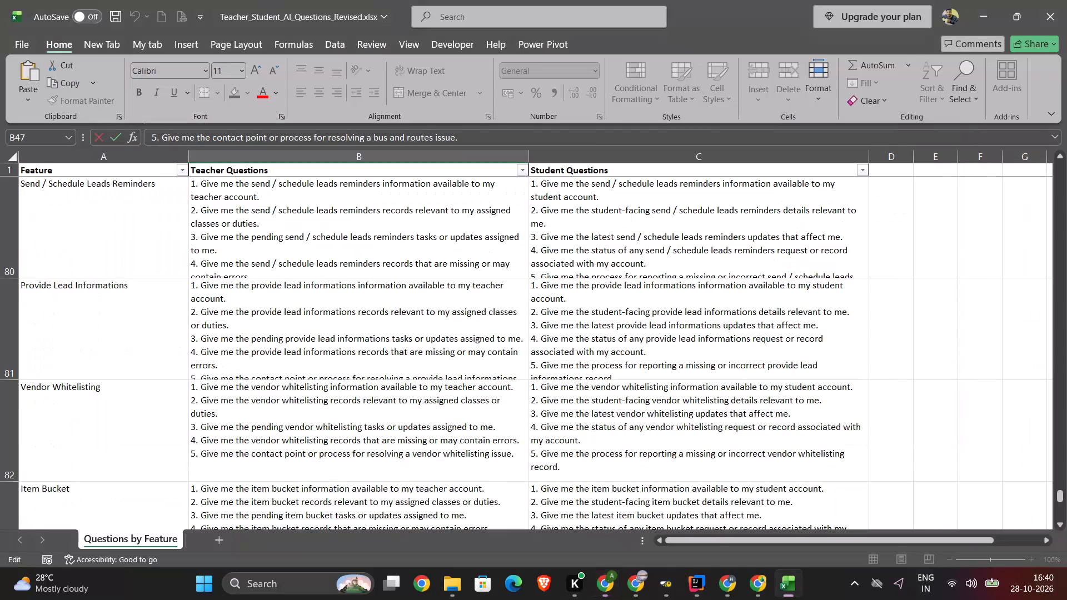
{"action": "scroll", "coordinate": [286, 304], "scroll_direction": "down", "scroll_amount": 1}
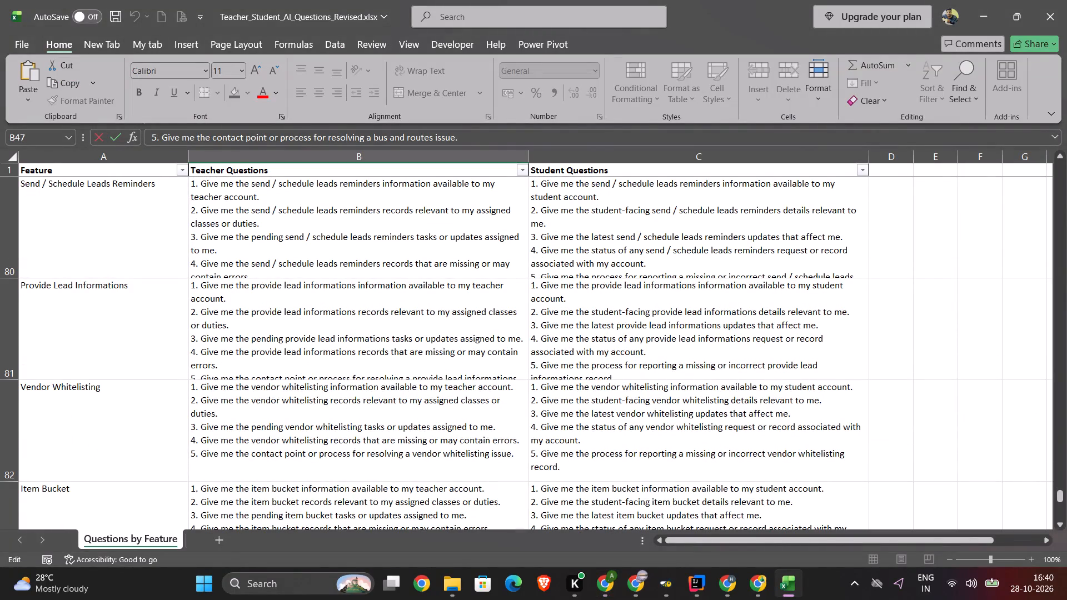
{"action": "triple_click", "coordinate": [206, 389]}
{"action": "double_click", "coordinate": [206, 389]}
{"action": "left_click", "coordinate": [200, 388]}
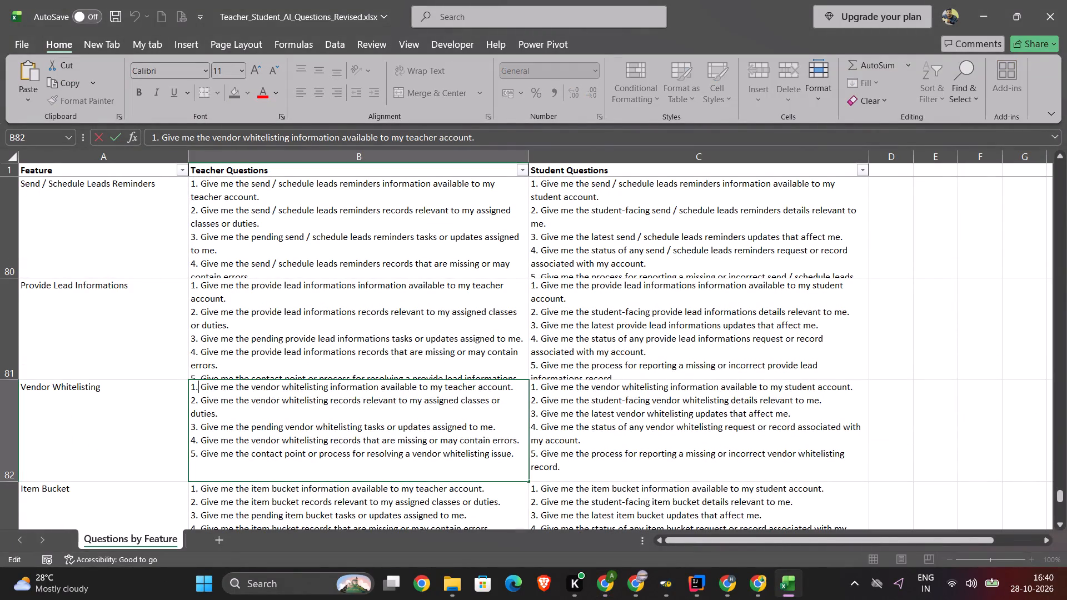
{"action": "left_click_drag", "start_coordinate": [200, 388], "coordinate": [508, 426]}
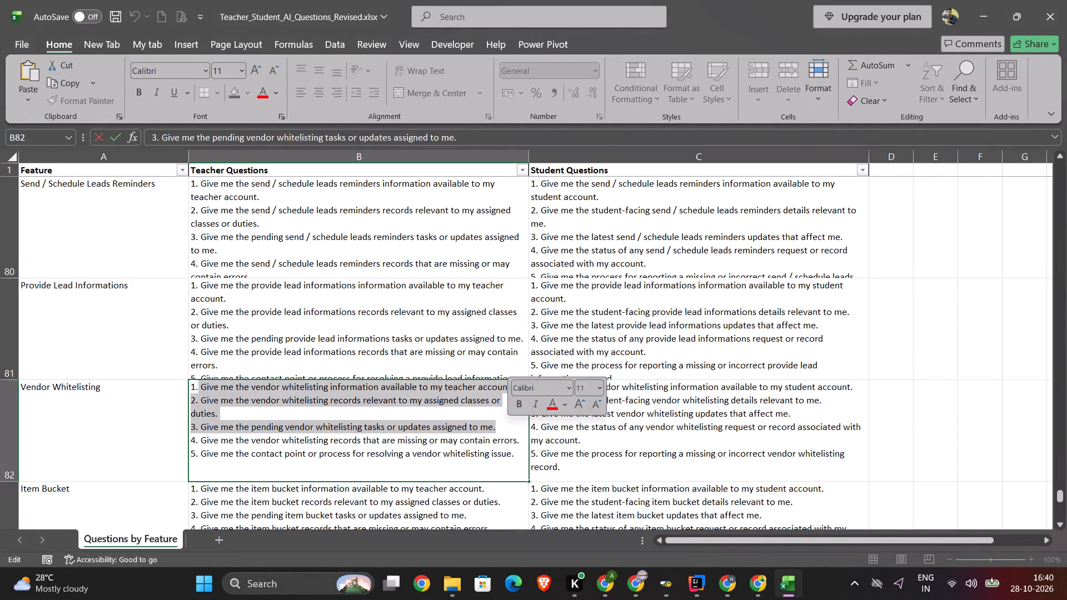
{"action": "key", "text": "ctrl+c"}
{"action": "key", "text": "alt+Tab"}
{"action": "key", "text": "ctrl+v"}
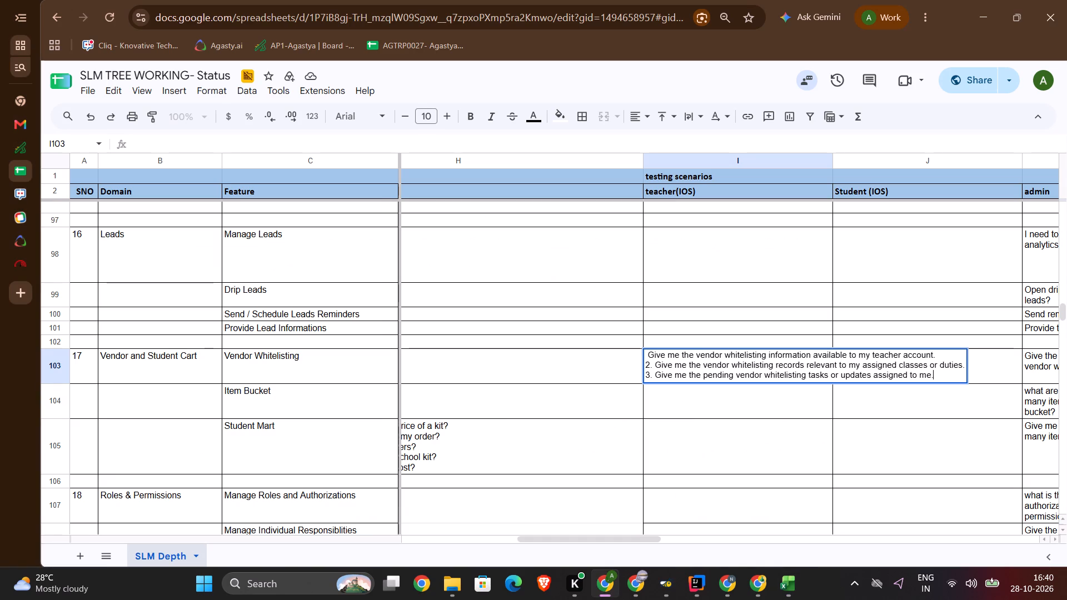
{"action": "left_click", "coordinate": [761, 427]}
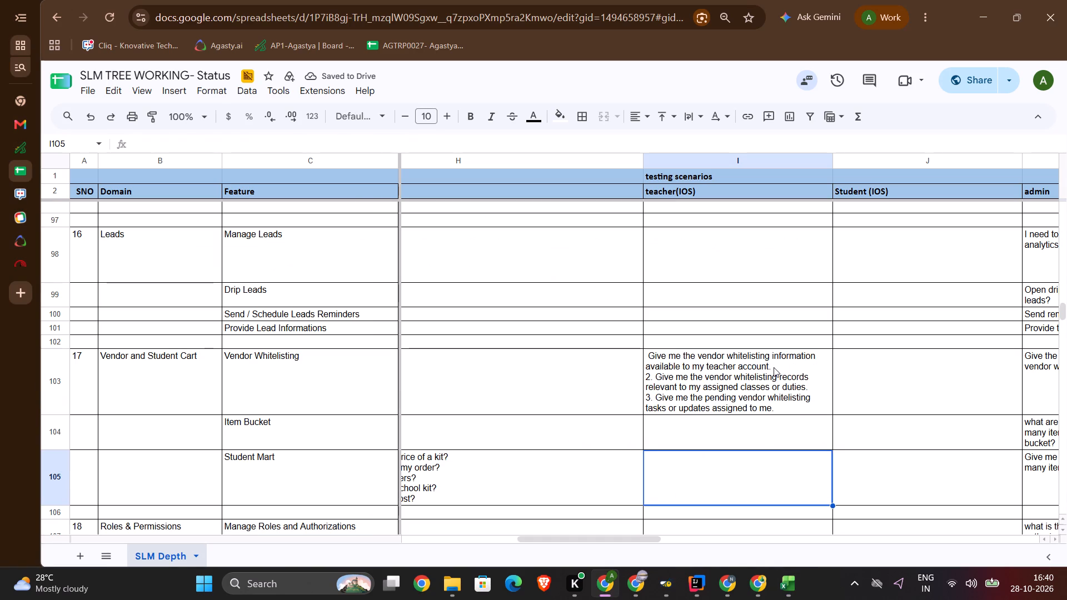
Reword the first question in the Vendor Whitelisting teacher(IOS) cell as "Give me the all vendor whitelisting information ?".
{"action": "left_click", "coordinate": [774, 367]}
{"action": "triple_click", "coordinate": [774, 367]}
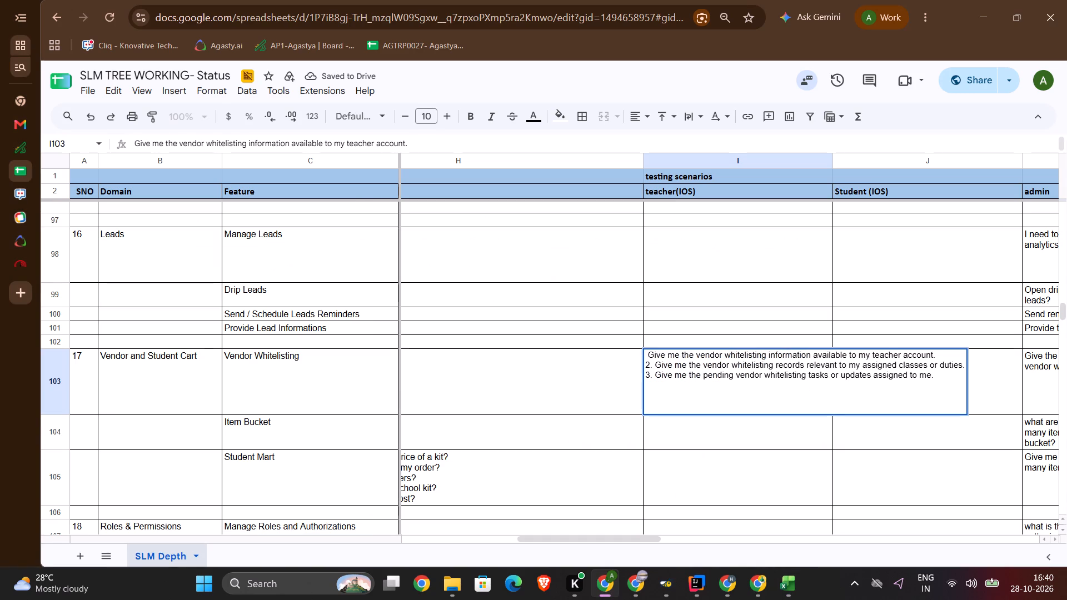
{"action": "left_click", "coordinate": [944, 351]}
{"action": "left_click_drag", "start_coordinate": [944, 351], "coordinate": [812, 356]}
{"action": "key", "text": "BackSpace"}
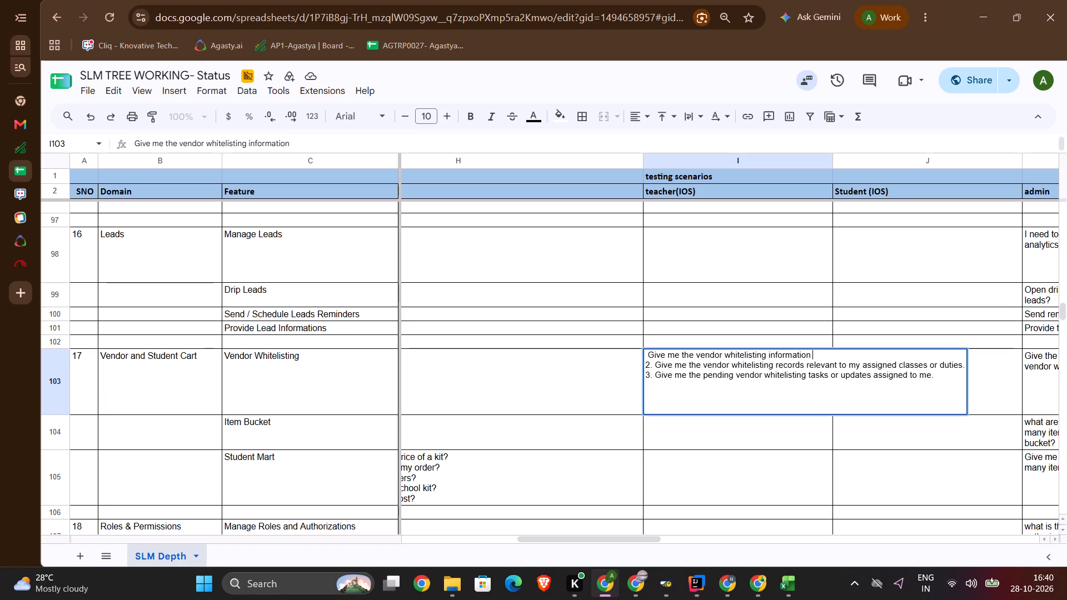
{"action": "key", "text": "shift+question"}
{"action": "key", "text": "Left"}
{"action": "key", "text": "Left"}
{"action": "key", "text": "Left"}
{"action": "key", "text": "Left"}
{"action": "key", "text": "Left"}
{"action": "key", "text": "Left"}
{"action": "key", "text": "Left"}
{"action": "key", "text": "Left"}
{"action": "key", "text": "Left"}
{"action": "key", "text": "Left"}
{"action": "key", "text": "Left"}
{"action": "key", "text": "Left"}
{"action": "key", "text": "Left"}
{"action": "key", "text": "Left"}
{"action": "key", "text": "Left"}
{"action": "key", "text": "Left"}
{"action": "key", "text": "Left"}
{"action": "key", "text": "Left"}
{"action": "key", "text": "Left"}
{"action": "key", "text": "Left"}
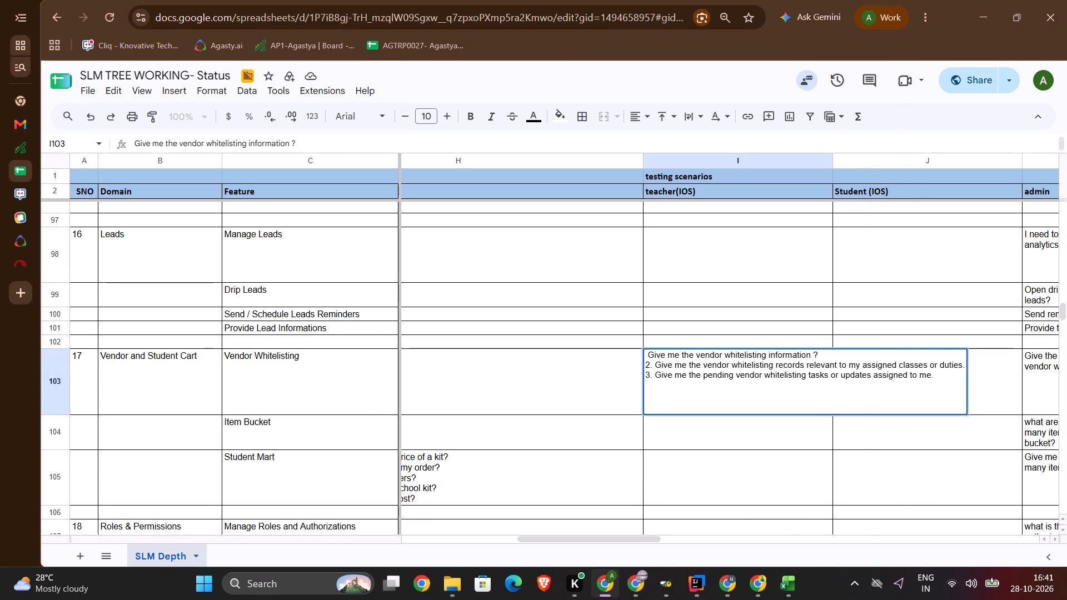
{"action": "left_click", "coordinate": [692, 350]}
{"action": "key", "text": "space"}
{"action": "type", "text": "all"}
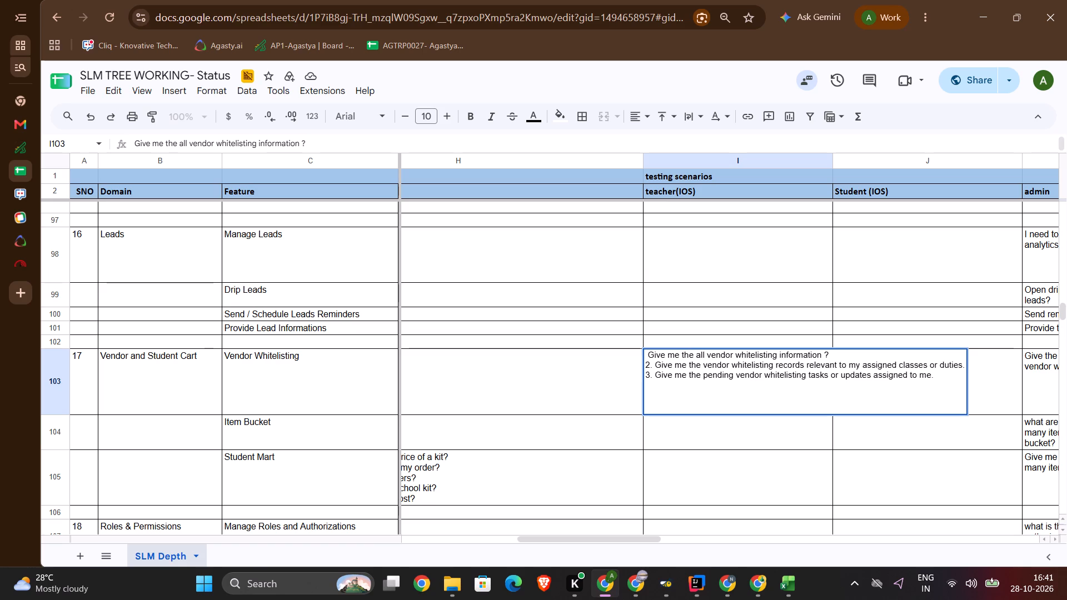
Reword the second Vendor Whitelisting teacher(IOS) question as "Give me the vendor name for laptop?" and commit the cell.
{"action": "left_click", "coordinate": [965, 366]}
{"action": "left_click_drag", "start_coordinate": [965, 366], "coordinate": [861, 368]}
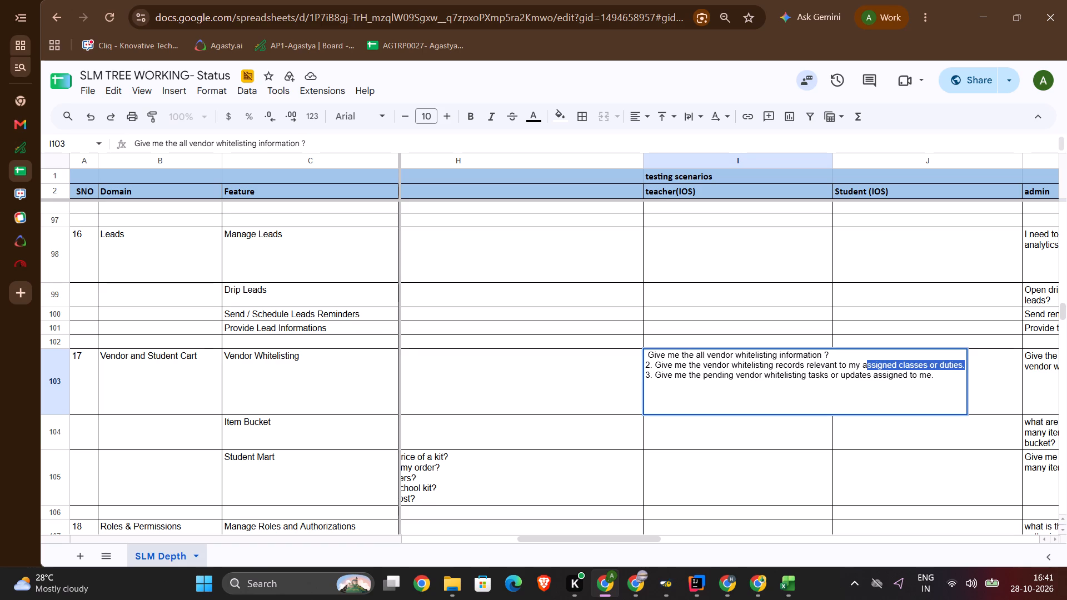
{"action": "left_click_drag", "start_coordinate": [861, 368], "coordinate": [729, 370]}
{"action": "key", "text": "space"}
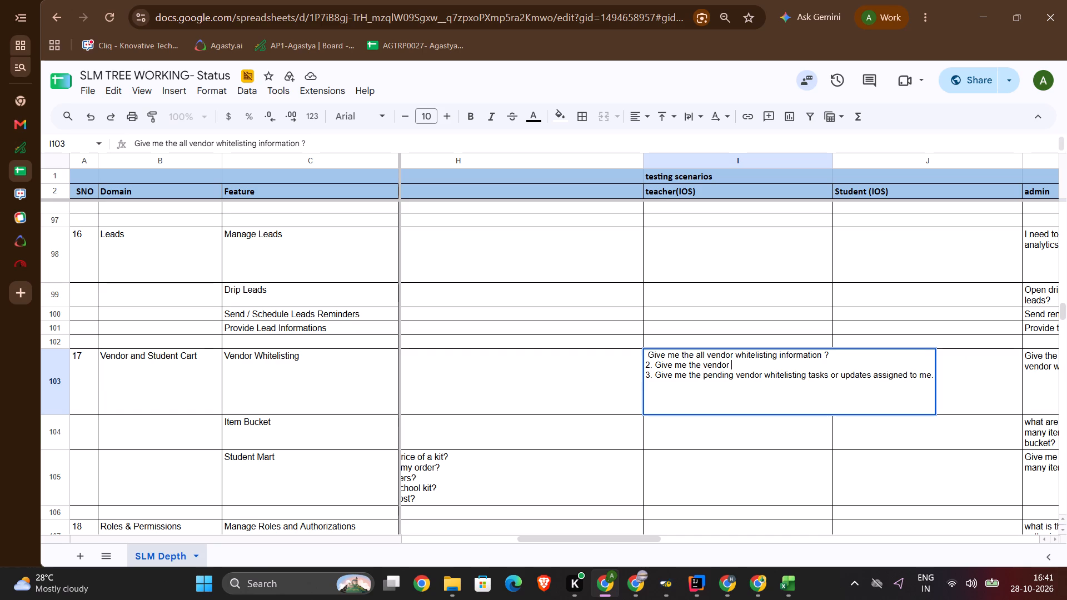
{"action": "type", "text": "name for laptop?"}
{"action": "left_click", "coordinate": [764, 378]}
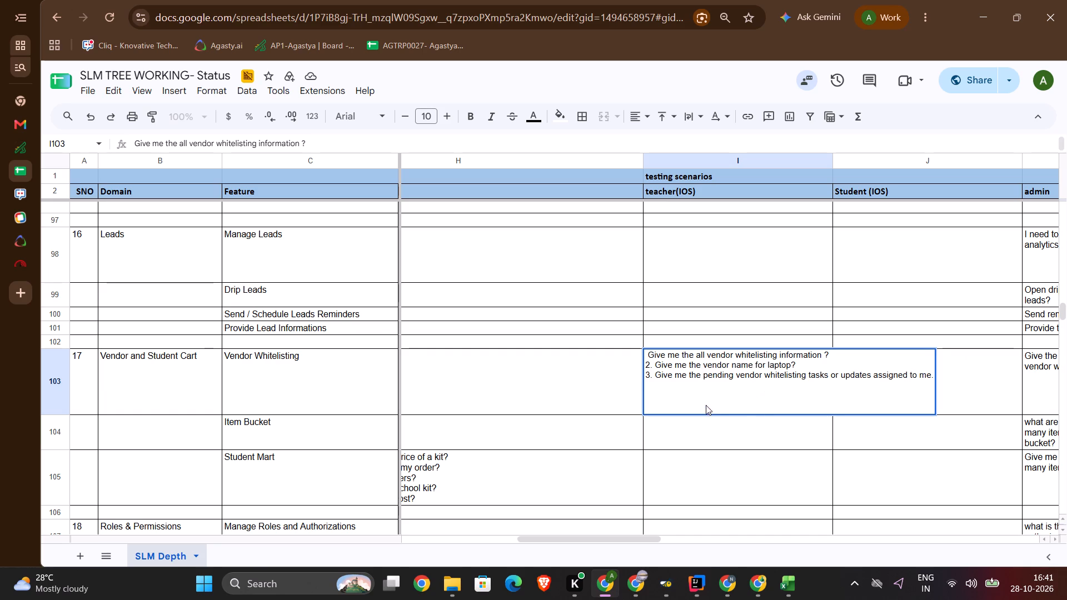
{"action": "left_click", "coordinate": [703, 412]}
{"action": "left_click", "coordinate": [739, 456]}
Delete the third question, about pending vendor whitelisting tasks or updates, from the Vendor Whitelisting teacher(IOS) cell.
{"action": "scroll", "coordinate": [739, 456], "scroll_direction": "left", "scroll_amount": 3}
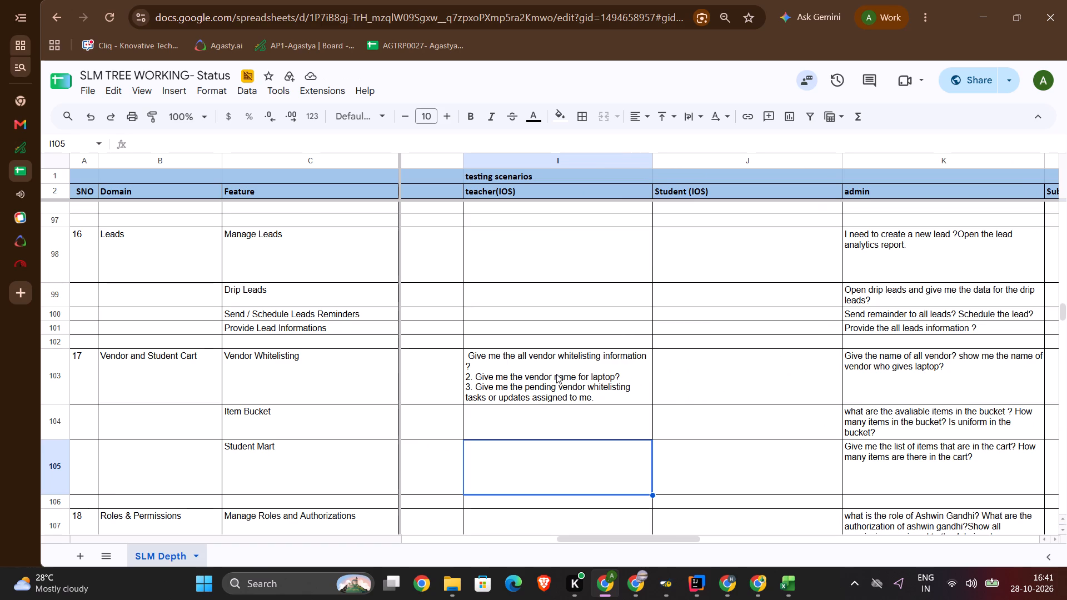
{"action": "scroll", "coordinate": [565, 379], "scroll_direction": "right", "scroll_amount": 1}
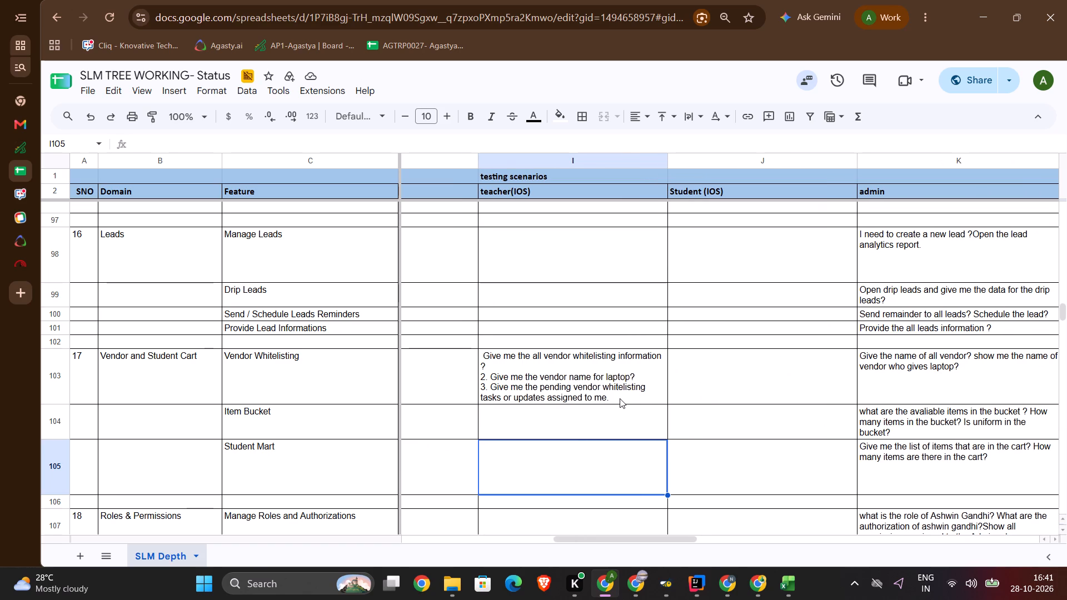
{"action": "left_click", "coordinate": [620, 399]}
{"action": "triple_click", "coordinate": [618, 399]}
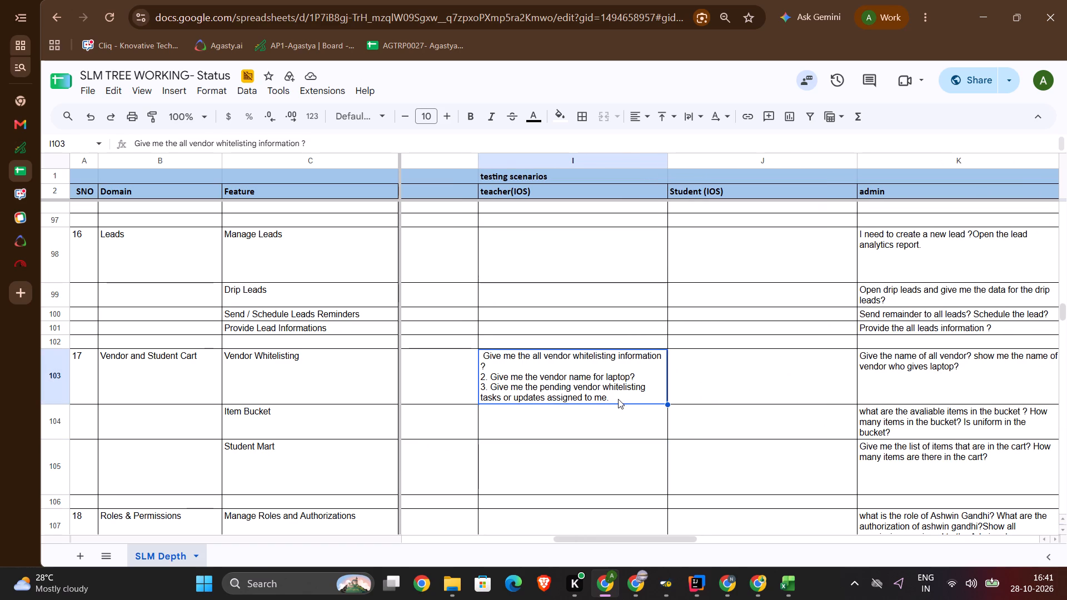
{"action": "double_click", "coordinate": [618, 399]}
{"action": "triple_click", "coordinate": [644, 372]}
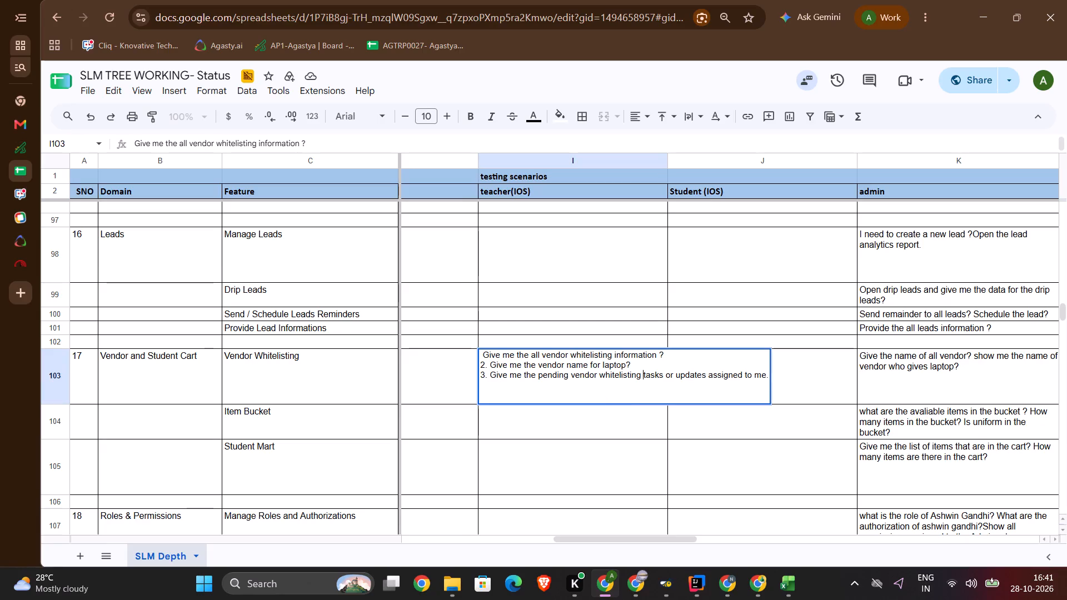
{"action": "left_click", "coordinate": [644, 372]}
{"action": "key", "text": "BackSpace"}
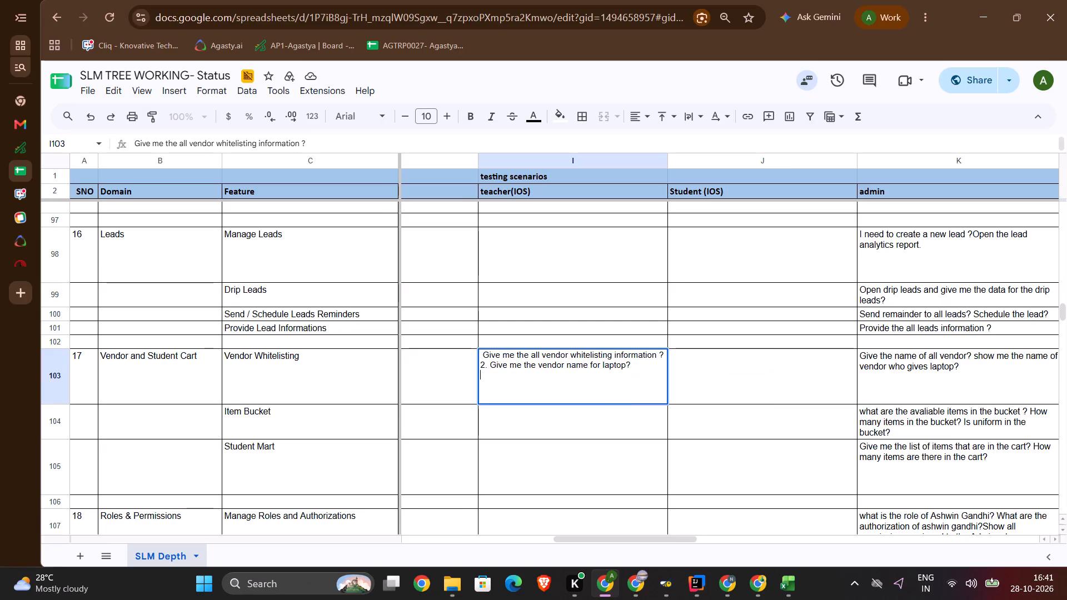
Remove the "2." numbering before the vendor name question and commit the Vendor Whitelisting teacher(IOS) cell.
{"action": "left_click", "coordinate": [488, 366]}
{"action": "key", "text": "BackSpace"}
{"action": "key", "text": "BackSpace"}
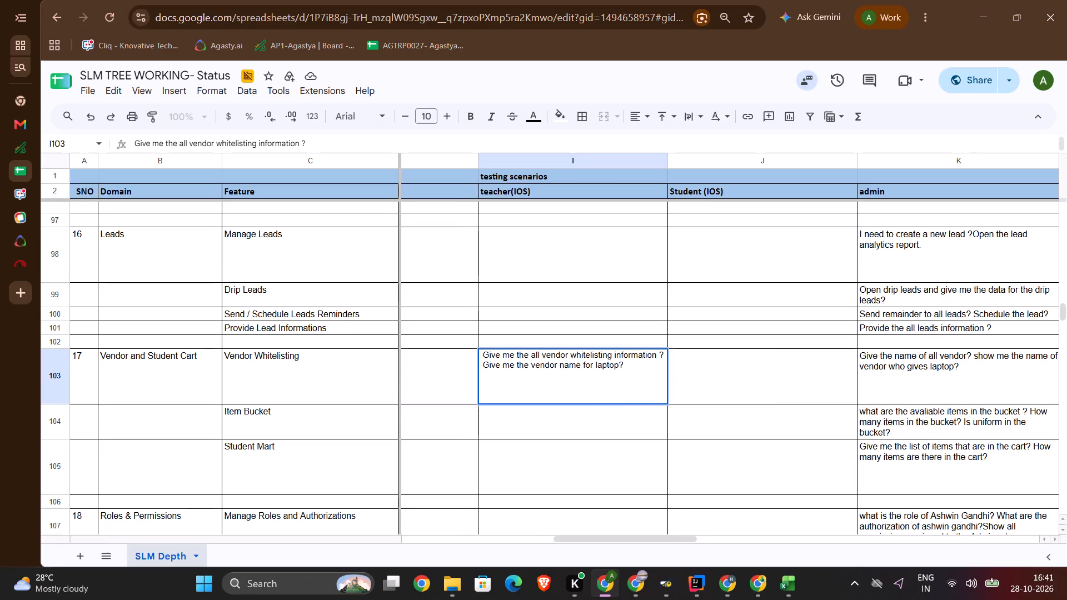
{"action": "key", "text": "Return"}
Switch to Cliq and read the new messages in the engineering channel.
{"action": "key", "text": "alt+Tab"}
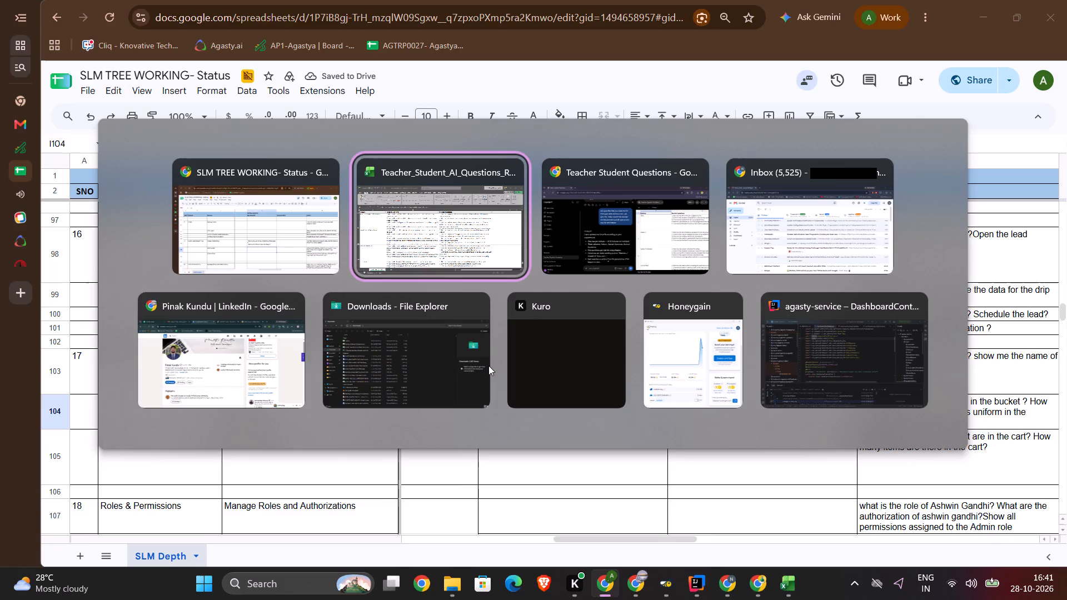
{"action": "key", "text": "alt+Tab"}
{"action": "left_click", "coordinate": [48, 198]}
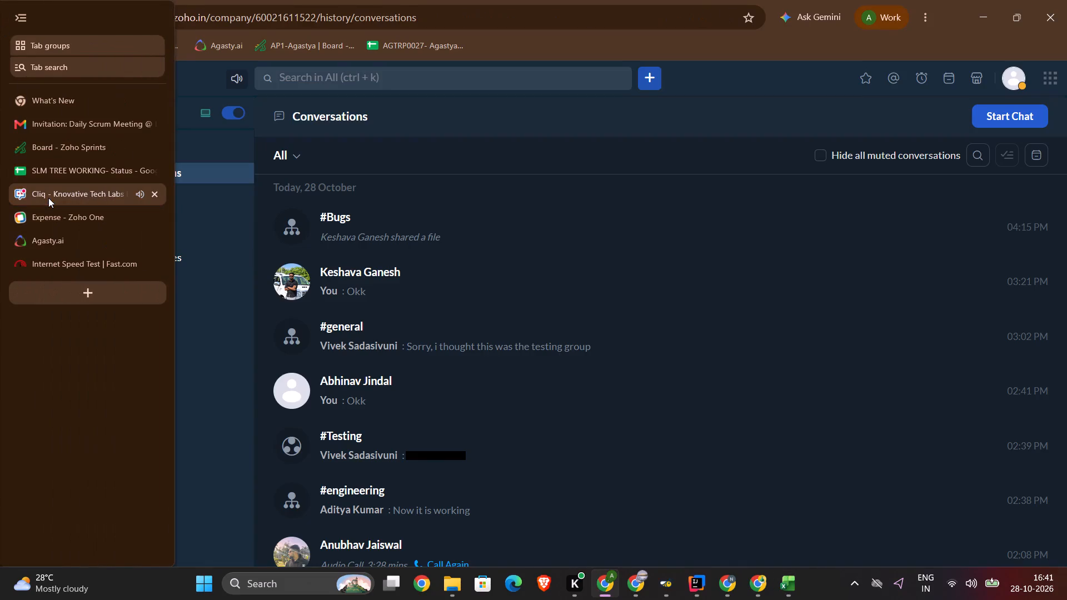
{"action": "left_click", "coordinate": [71, 146]}
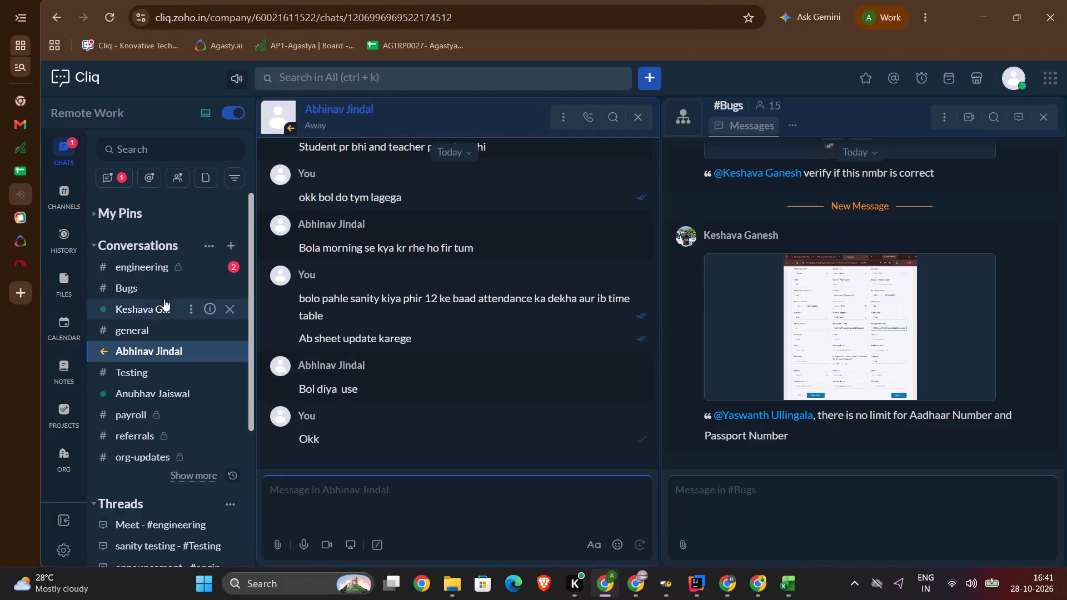
{"action": "left_click", "coordinate": [131, 266]}
{"action": "scroll", "coordinate": [382, 279], "scroll_direction": "down", "scroll_amount": 1}
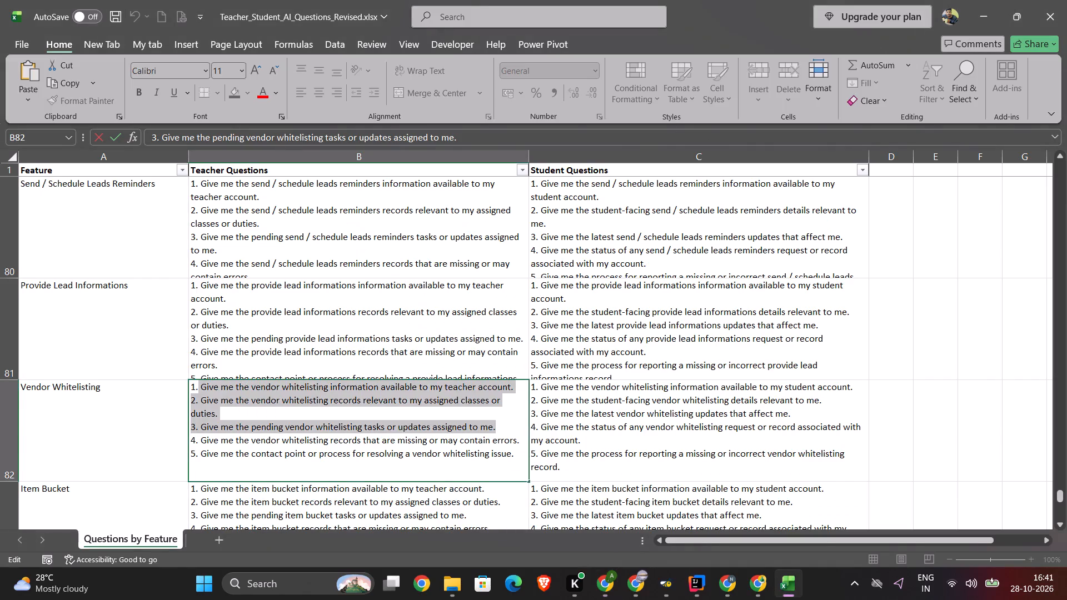
{"action": "scroll", "coordinate": [315, 296], "scroll_direction": "down", "scroll_amount": 1}
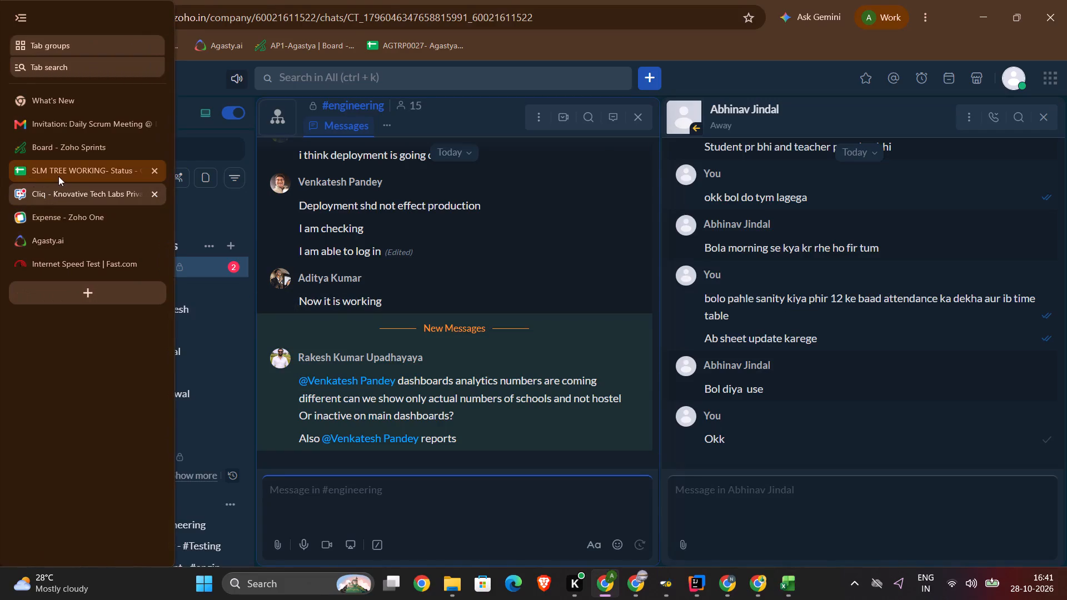
Copy the first three Item Bucket teacher questions from the Excel workbook into the feature's teacher(IOS) cell in the SLM Depth sheet.
{"action": "left_click", "coordinate": [60, 176]}
{"action": "scroll", "coordinate": [488, 358], "scroll_direction": "down", "scroll_amount": 1}
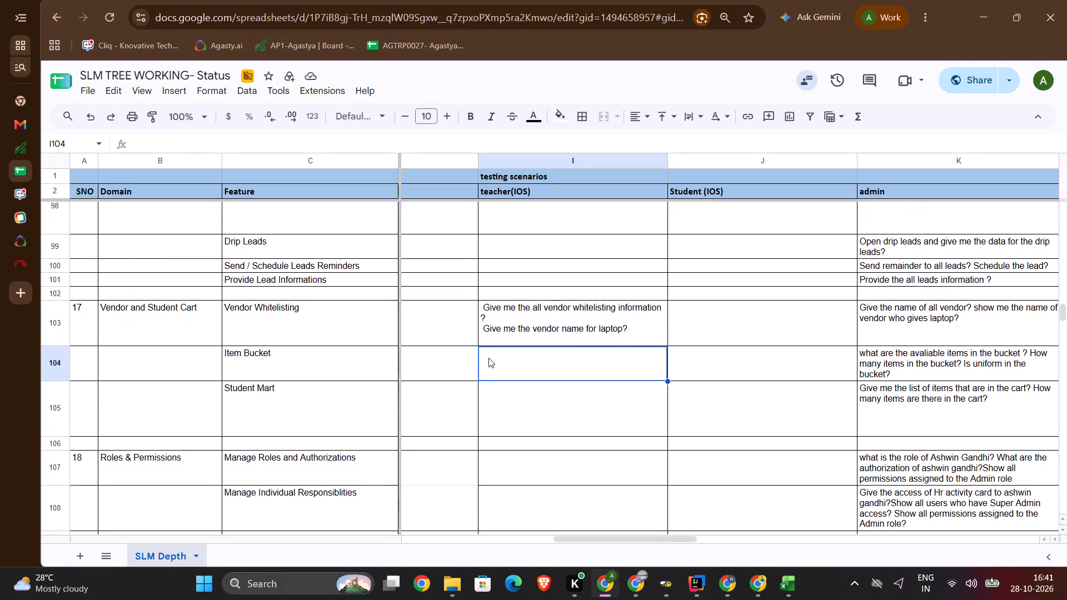
{"action": "scroll", "coordinate": [488, 358], "scroll_direction": "down", "scroll_amount": 2}
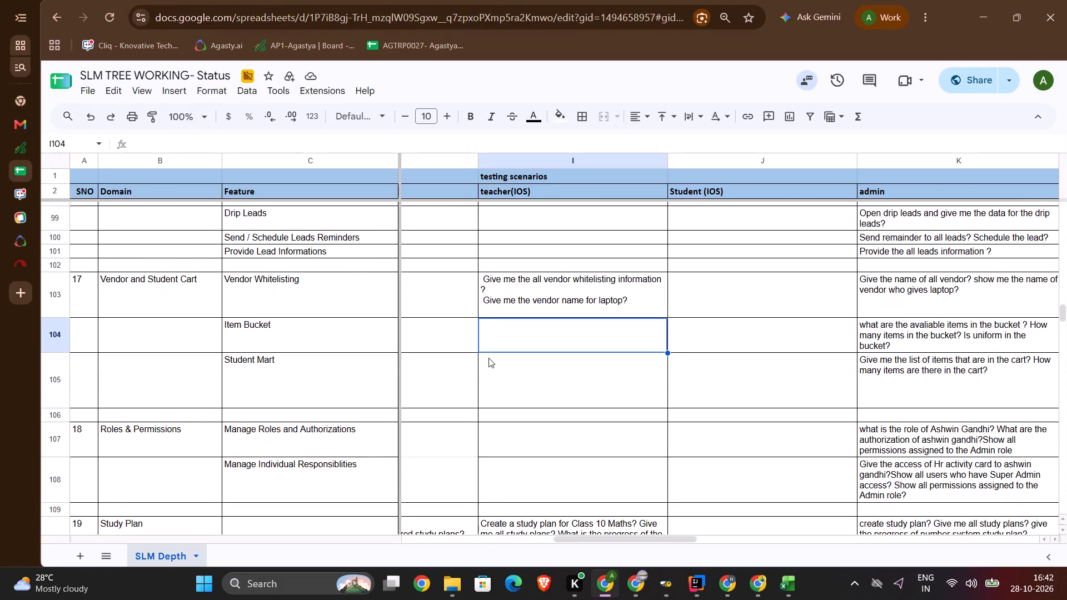
{"action": "key", "text": "alt+Tab"}
{"action": "scroll", "coordinate": [355, 356], "scroll_direction": "down", "scroll_amount": 1}
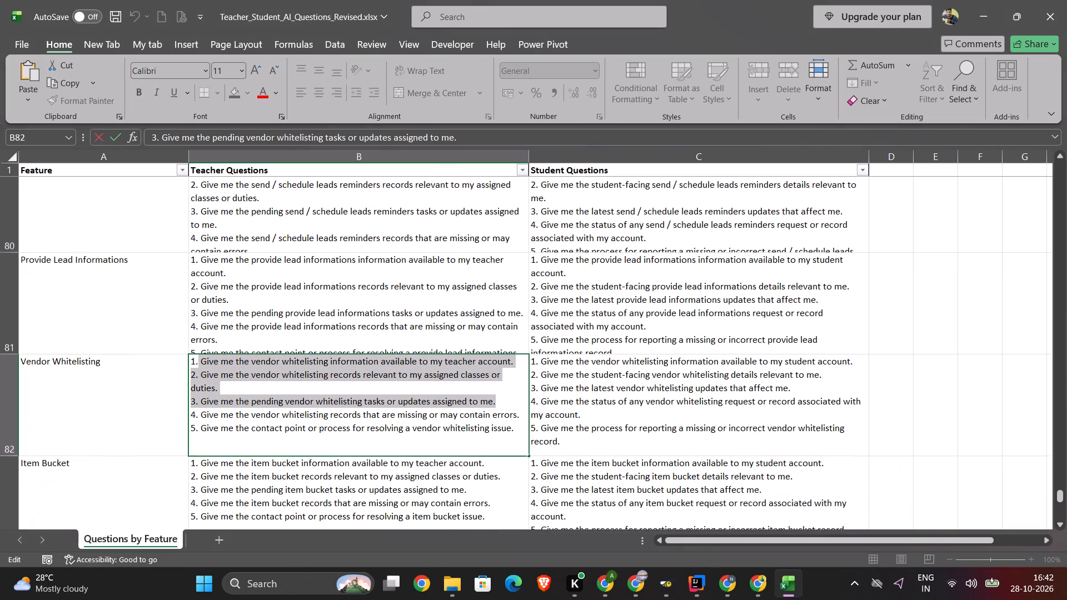
{"action": "scroll", "coordinate": [355, 356], "scroll_direction": "down", "scroll_amount": 1}
{"action": "left_click", "coordinate": [261, 410]}
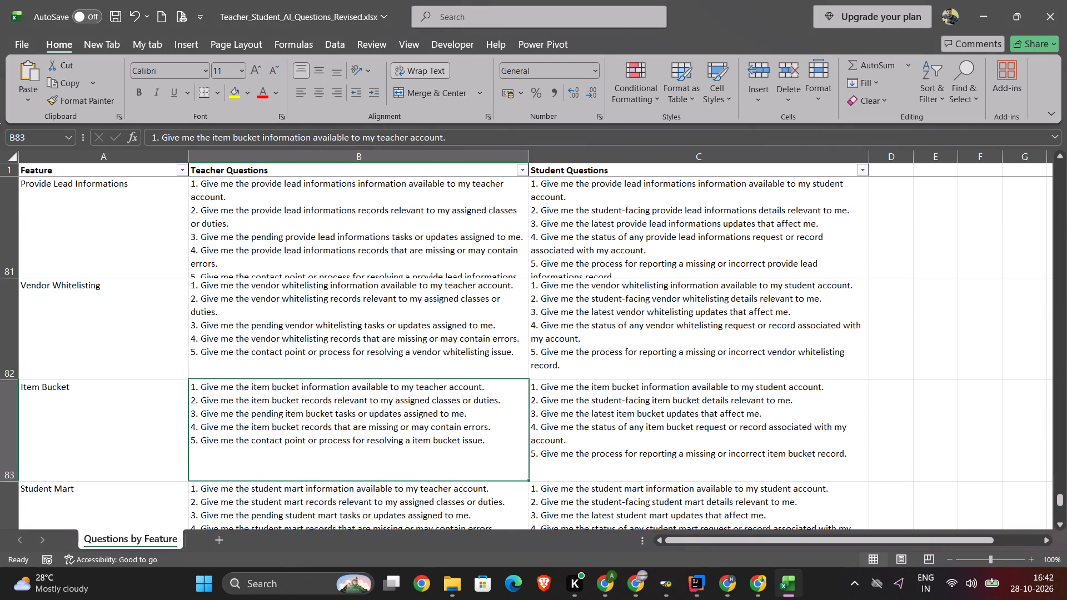
{"action": "triple_click", "coordinate": [205, 388]}
{"action": "left_click", "coordinate": [200, 387]}
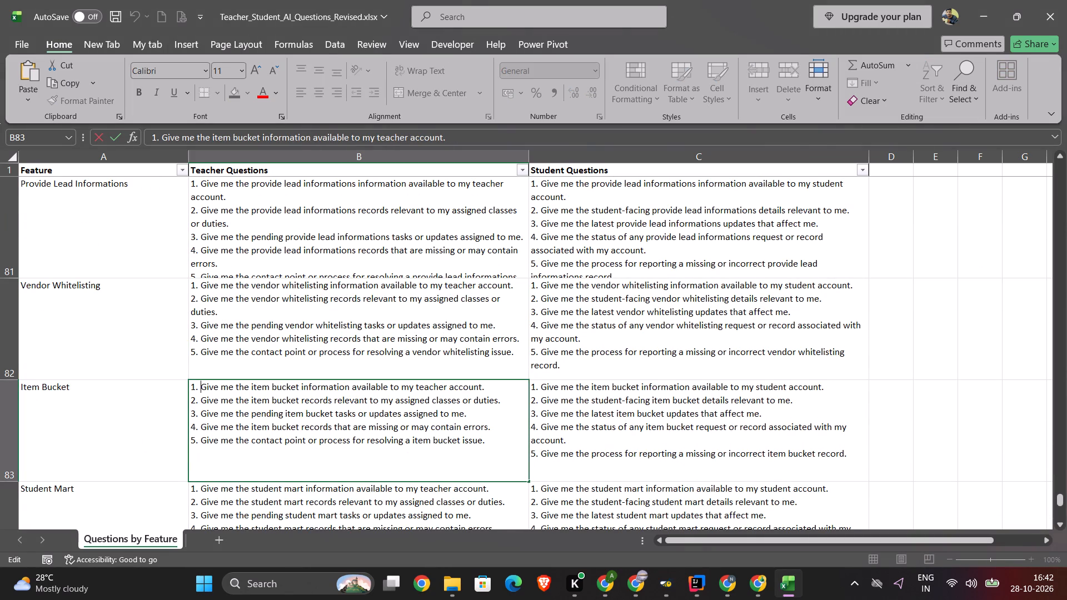
{"action": "left_click_drag", "start_coordinate": [200, 387], "coordinate": [489, 414]}
{"action": "key", "text": "ctrl+c"}
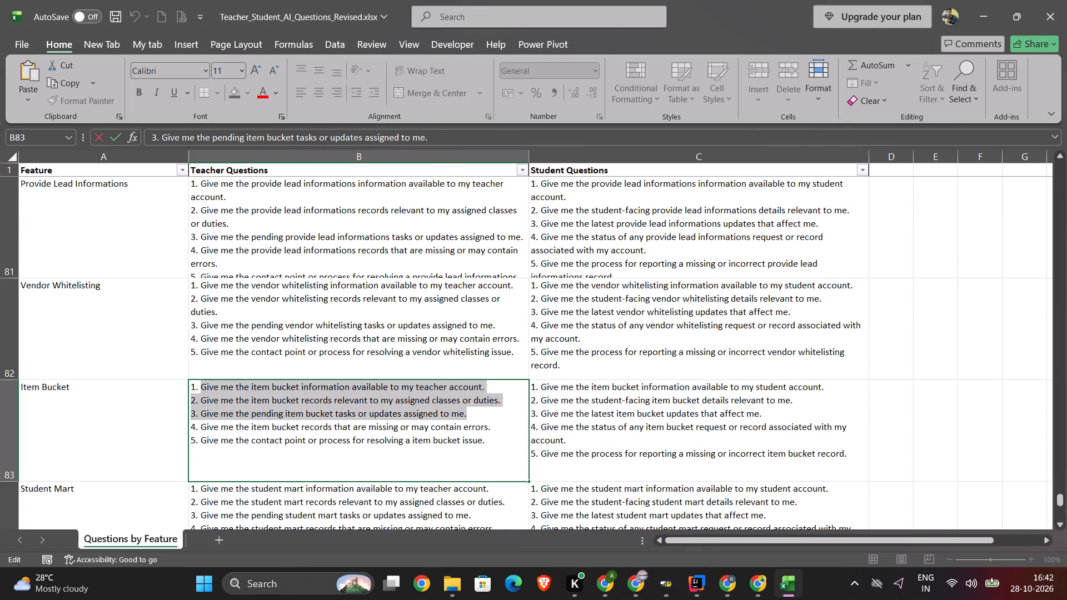
{"action": "key", "text": "alt+Tab"}
{"action": "triple_click", "coordinate": [520, 324]}
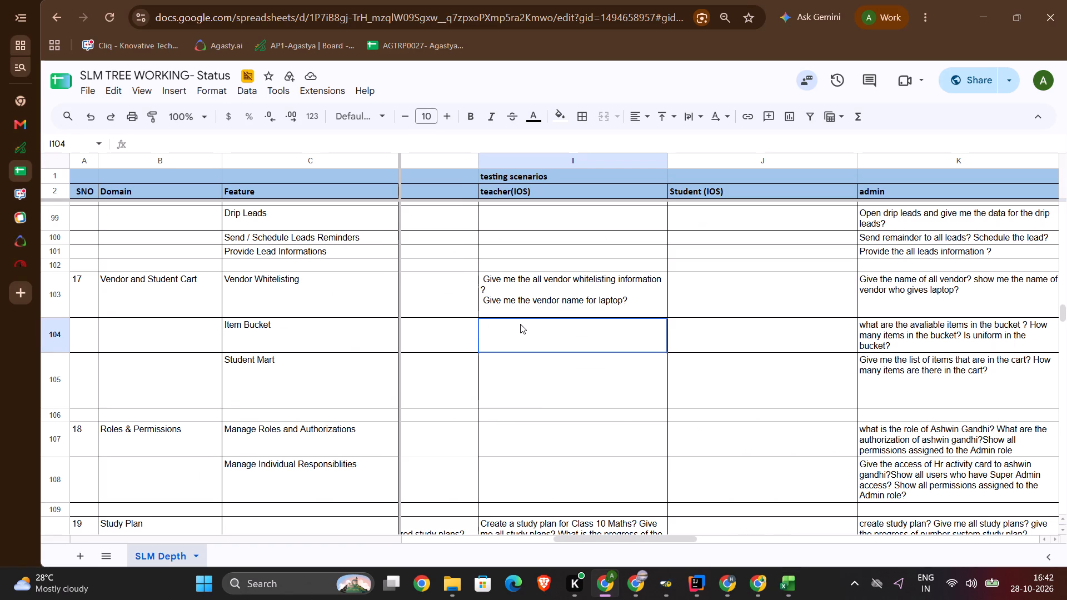
{"action": "left_click", "coordinate": [520, 324]}
{"action": "left_click", "coordinate": [520, 324], "text": "ctrl"}
{"action": "key", "text": "ctrl+v"}
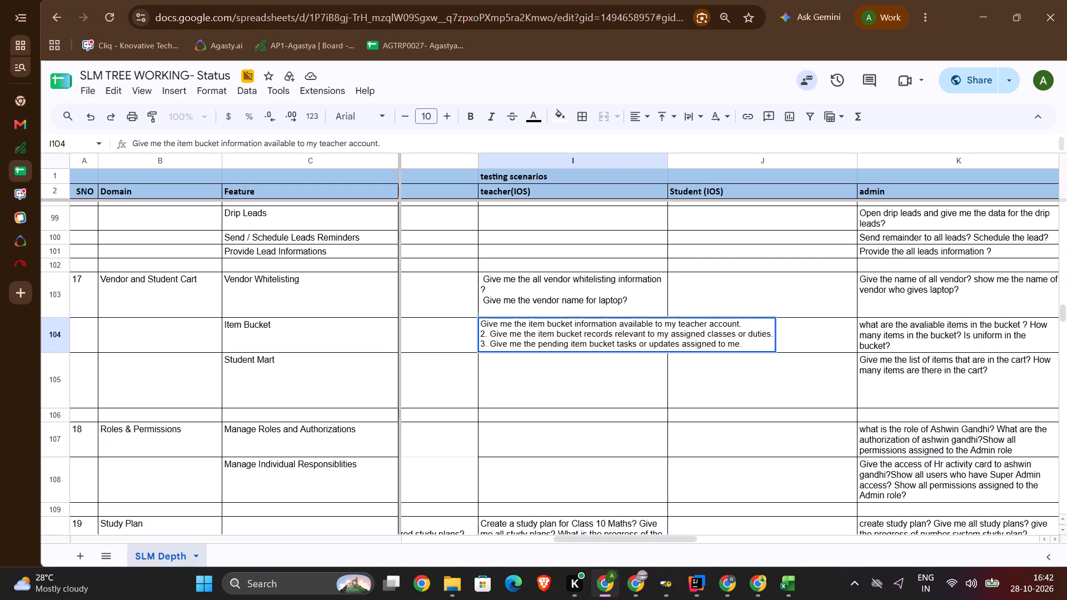
Reword the first question in the Item Bucket teacher(IOS) cell to "Give me the item bucket of mine".
{"action": "left_click_drag", "start_coordinate": [742, 323], "coordinate": [624, 324]}
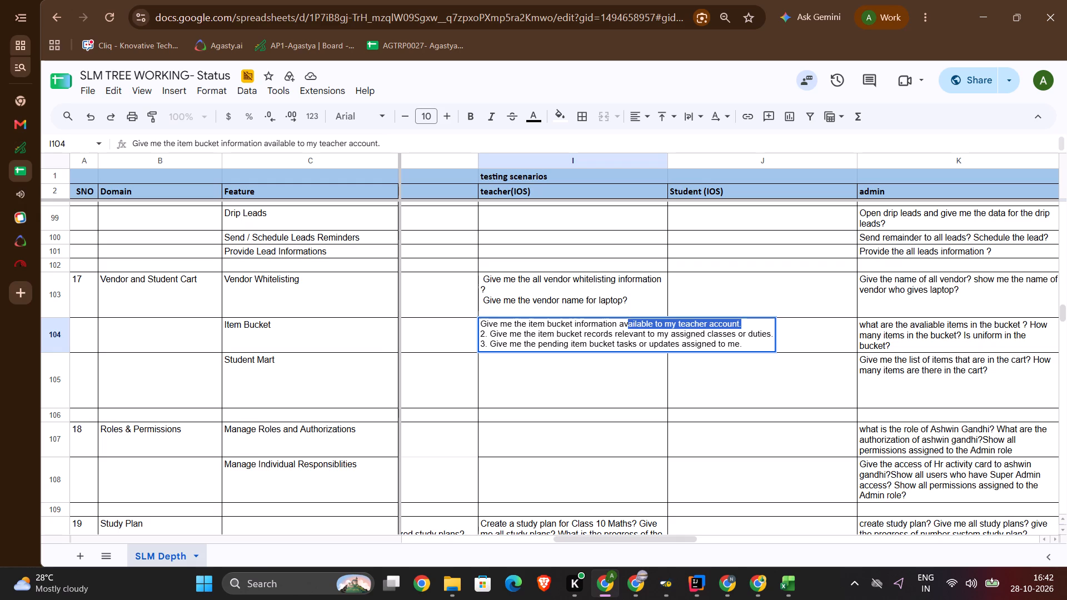
{"action": "left_click_drag", "start_coordinate": [624, 324], "coordinate": [575, 323]}
{"action": "left_click_drag", "start_coordinate": [575, 323], "coordinate": [576, 322]}
{"action": "key", "text": "BackSpace"}
{"action": "key", "text": "BackSpace"}
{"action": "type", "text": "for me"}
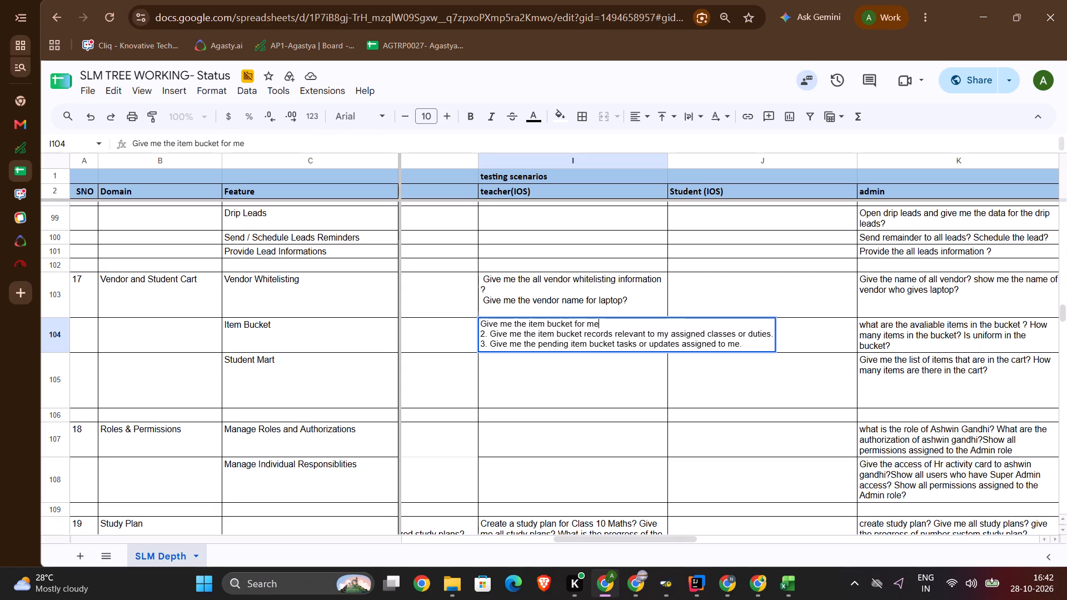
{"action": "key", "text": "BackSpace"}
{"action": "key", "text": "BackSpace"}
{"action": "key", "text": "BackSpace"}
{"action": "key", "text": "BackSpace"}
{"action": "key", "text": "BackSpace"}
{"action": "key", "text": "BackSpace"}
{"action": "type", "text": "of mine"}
Delete the second question, about records relevant to assigned classes or duties, from the Item Bucket teacher(IOS) cell.
{"action": "left_click", "coordinate": [615, 336]}
{"action": "left_click_drag", "start_coordinate": [770, 336], "coordinate": [690, 334]}
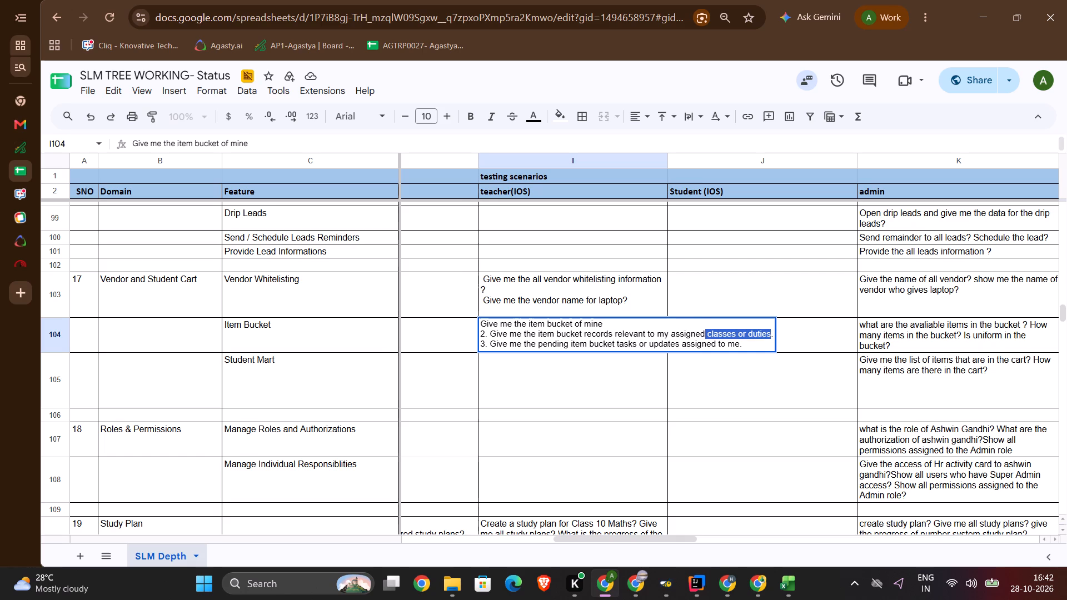
{"action": "left_click_drag", "start_coordinate": [690, 334], "coordinate": [392, 331]}
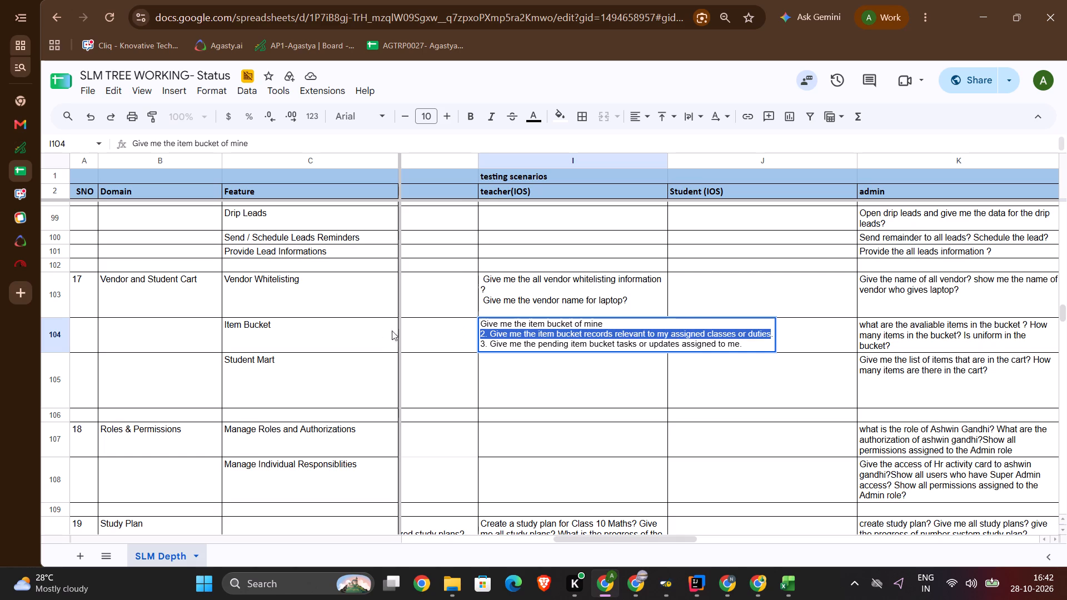
{"action": "left_click_drag", "start_coordinate": [392, 331], "coordinate": [483, 336]}
{"action": "key", "text": "BackSpace"}
{"action": "key", "text": "BackSpace"}
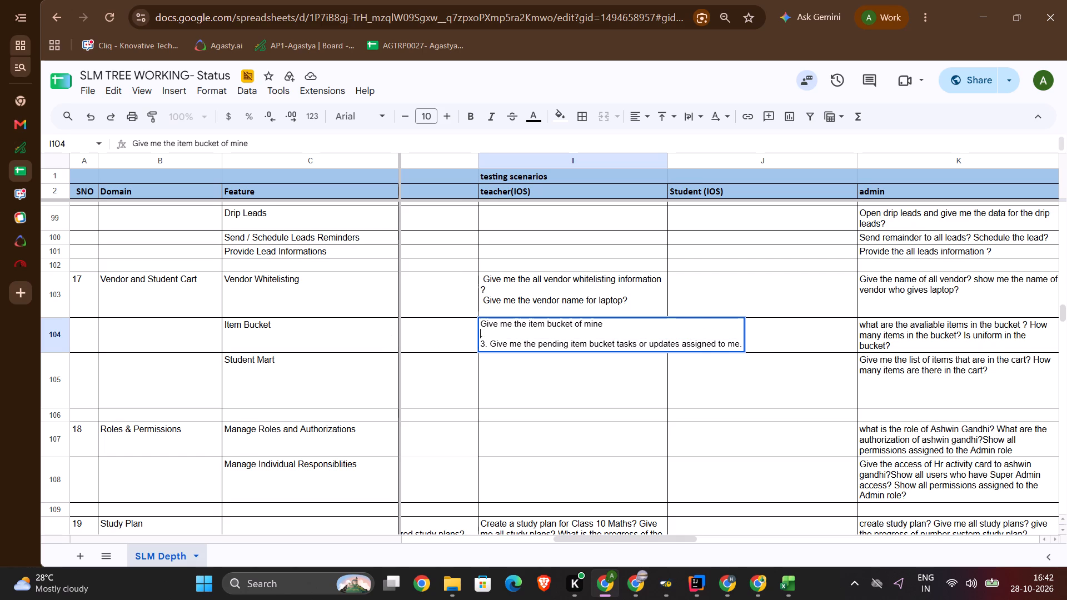
{"action": "key", "text": "BackSpace"}
Remove the "3." numbering, reword the remaining Item Bucket question to "Give me the pending item in my bucket?", and commit the cell.
{"action": "left_click", "coordinate": [490, 332]}
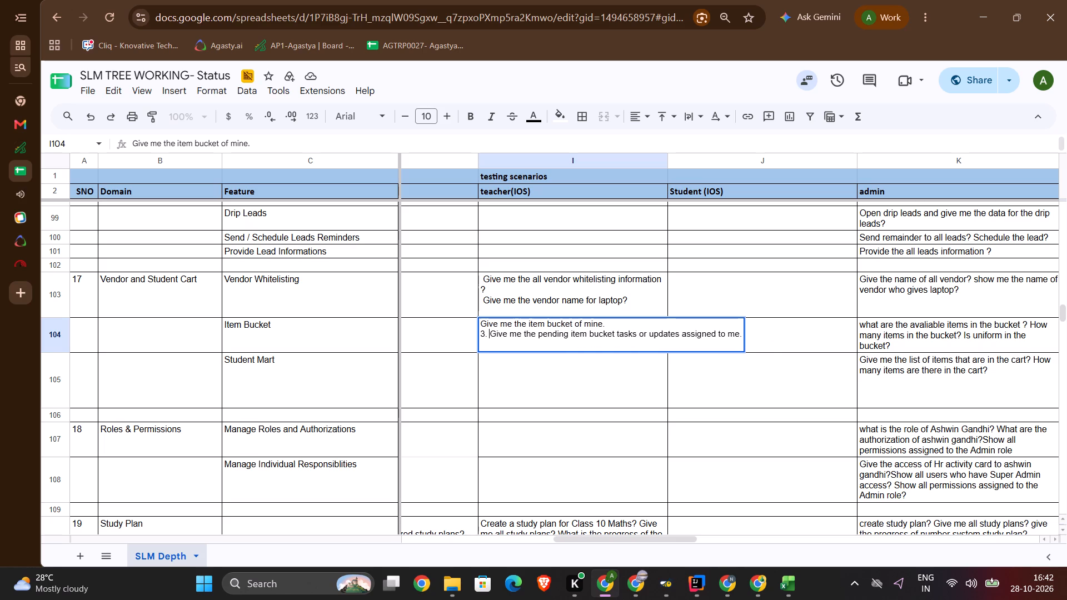
{"action": "key", "text": "BackSpace"}
{"action": "key", "text": "BackSpace"}
{"action": "key", "text": "BackSpace"}
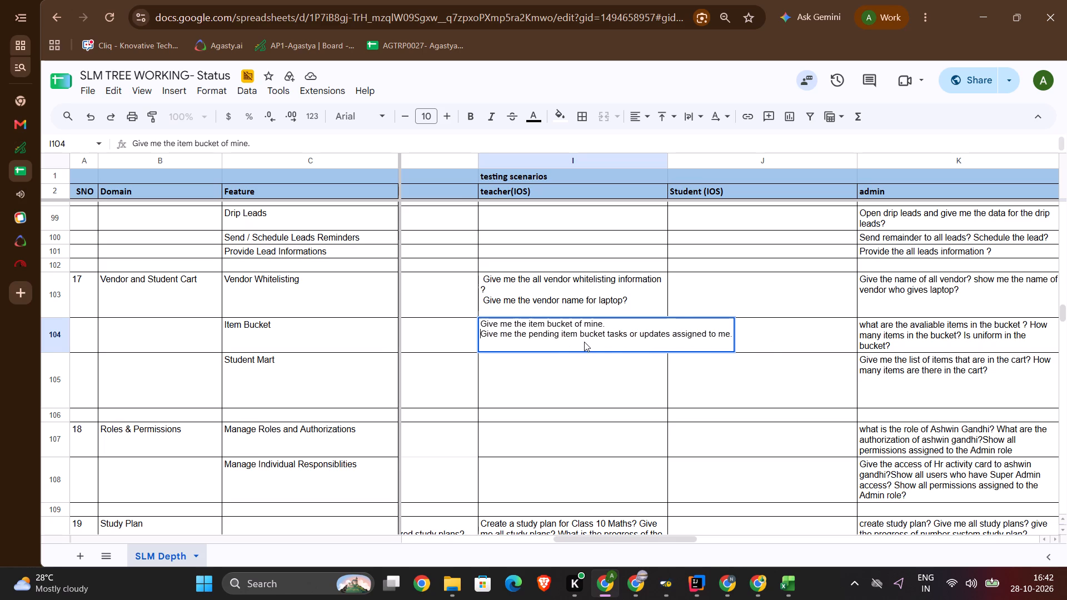
{"action": "left_click_drag", "start_coordinate": [729, 334], "coordinate": [726, 336]}
{"action": "left_click_drag", "start_coordinate": [726, 336], "coordinate": [577, 332]}
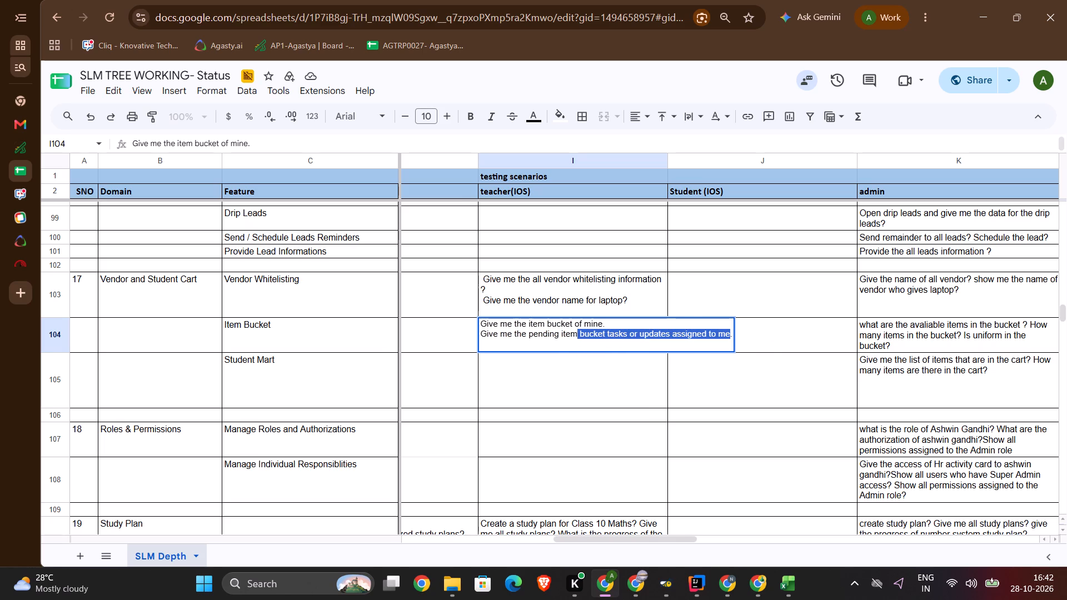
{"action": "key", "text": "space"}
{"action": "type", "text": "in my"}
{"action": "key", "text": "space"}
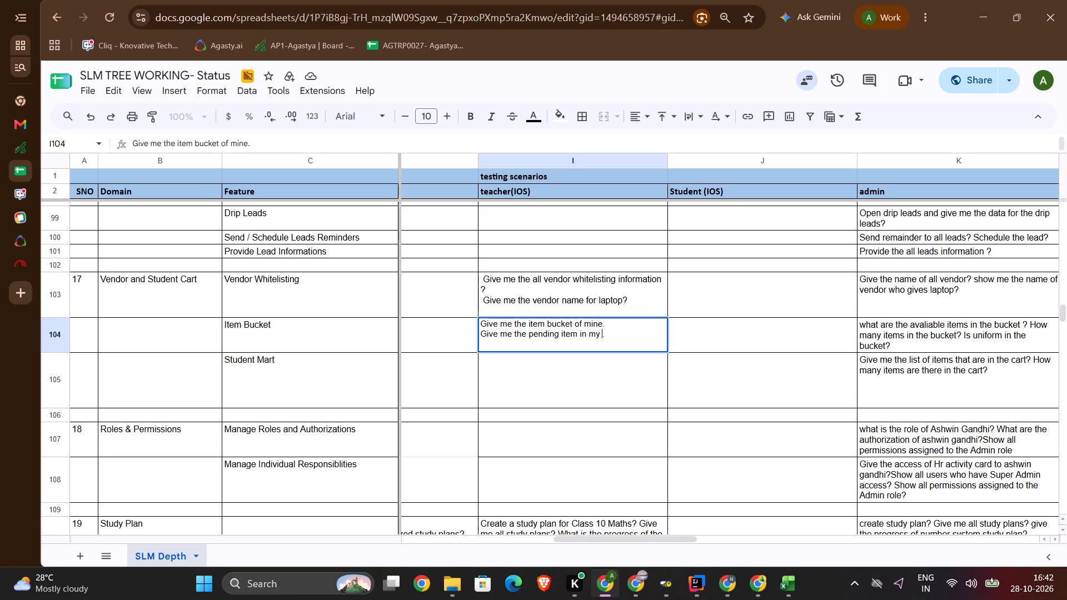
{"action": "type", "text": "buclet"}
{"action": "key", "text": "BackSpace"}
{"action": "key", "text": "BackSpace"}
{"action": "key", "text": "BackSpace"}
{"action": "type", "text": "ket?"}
{"action": "left_click", "coordinate": [515, 381]}
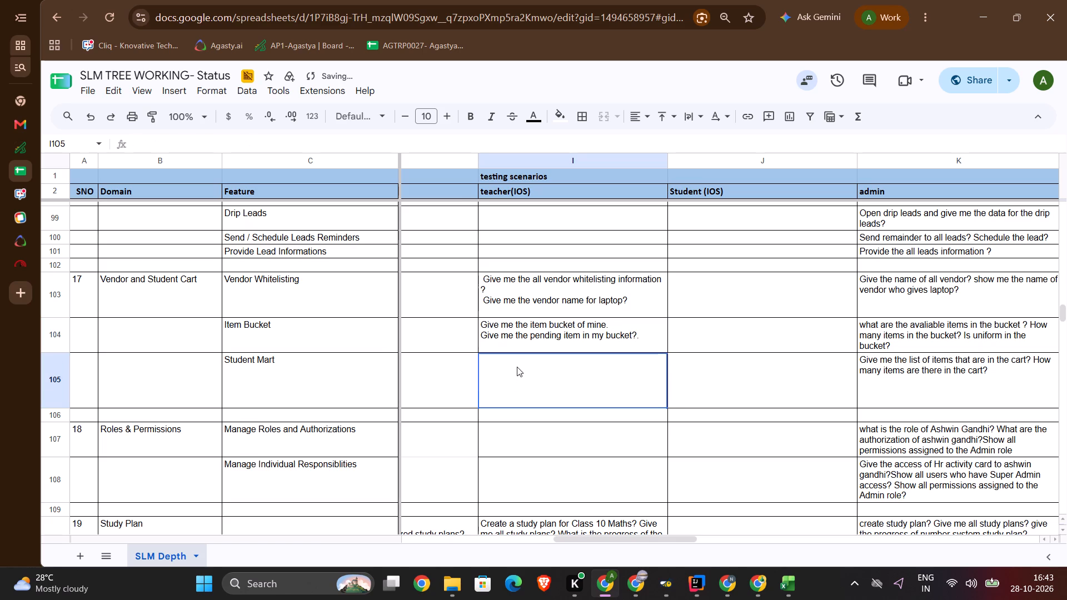
Enter "Not applicable for Teacher" in the Student Mart teacher(IOS) cell.
{"action": "triple_click", "coordinate": [517, 361]}
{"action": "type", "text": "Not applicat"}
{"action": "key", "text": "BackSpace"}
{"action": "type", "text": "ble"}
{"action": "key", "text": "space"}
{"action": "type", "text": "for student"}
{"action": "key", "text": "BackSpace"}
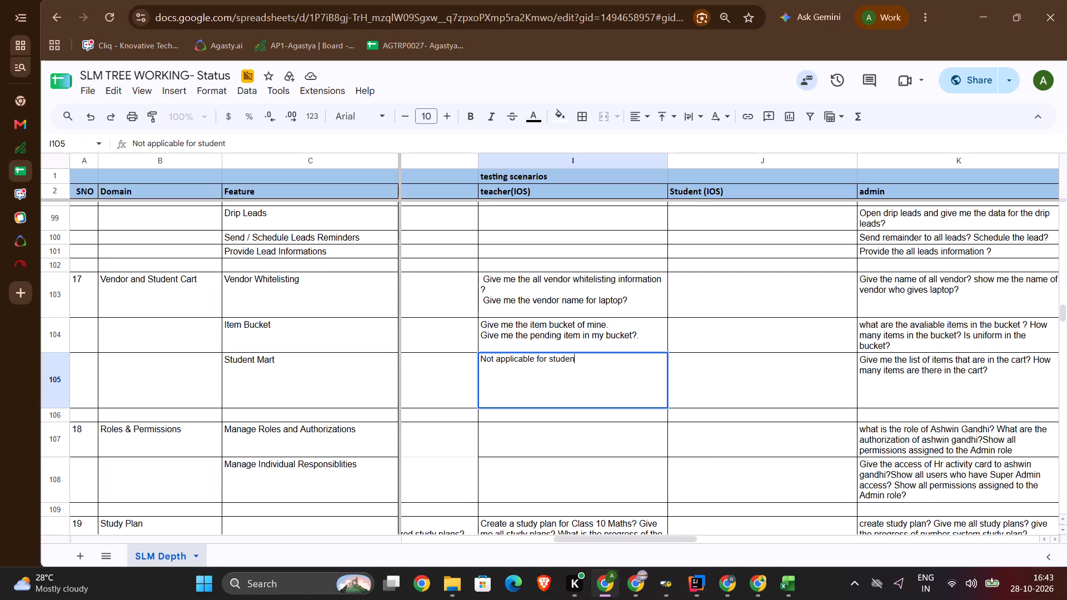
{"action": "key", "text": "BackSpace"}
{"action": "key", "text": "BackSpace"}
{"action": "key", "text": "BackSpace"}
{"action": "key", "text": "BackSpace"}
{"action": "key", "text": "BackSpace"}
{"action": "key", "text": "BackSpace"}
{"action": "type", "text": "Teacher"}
{"action": "left_click", "coordinate": [527, 425]}
Copy the first three Manage Roles and Authorizations teacher questions from the Excel workbook into the feature's teacher(IOS) cell in SLM Depth.
{"action": "scroll", "coordinate": [527, 425], "scroll_direction": "down", "scroll_amount": 1}
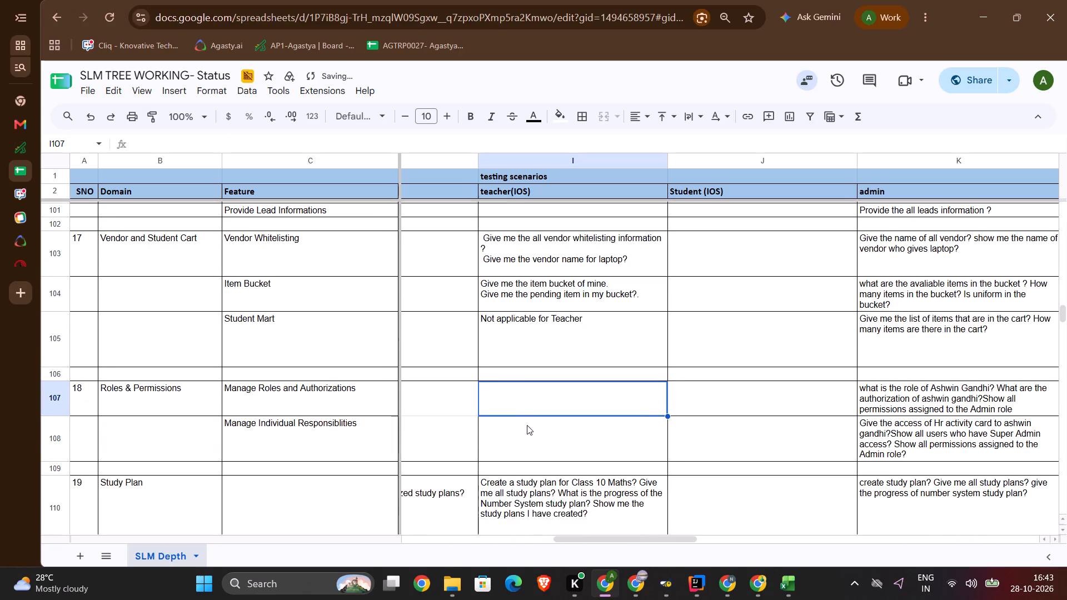
{"action": "key", "text": "alt+Tab"}
{"action": "scroll", "coordinate": [323, 346], "scroll_direction": "down", "scroll_amount": 2}
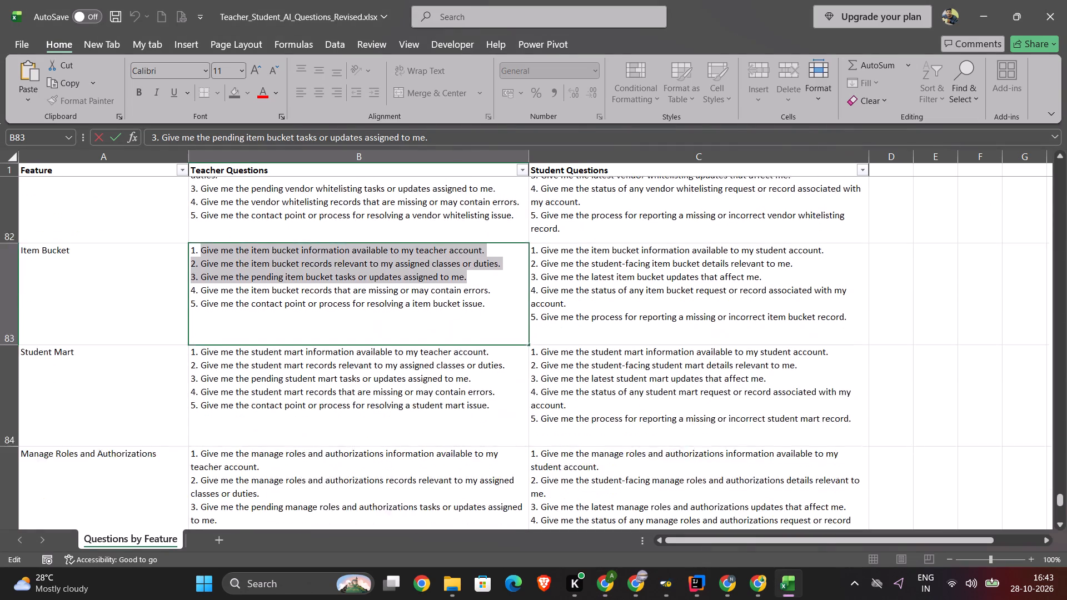
{"action": "scroll", "coordinate": [323, 346], "scroll_direction": "down", "scroll_amount": 2}
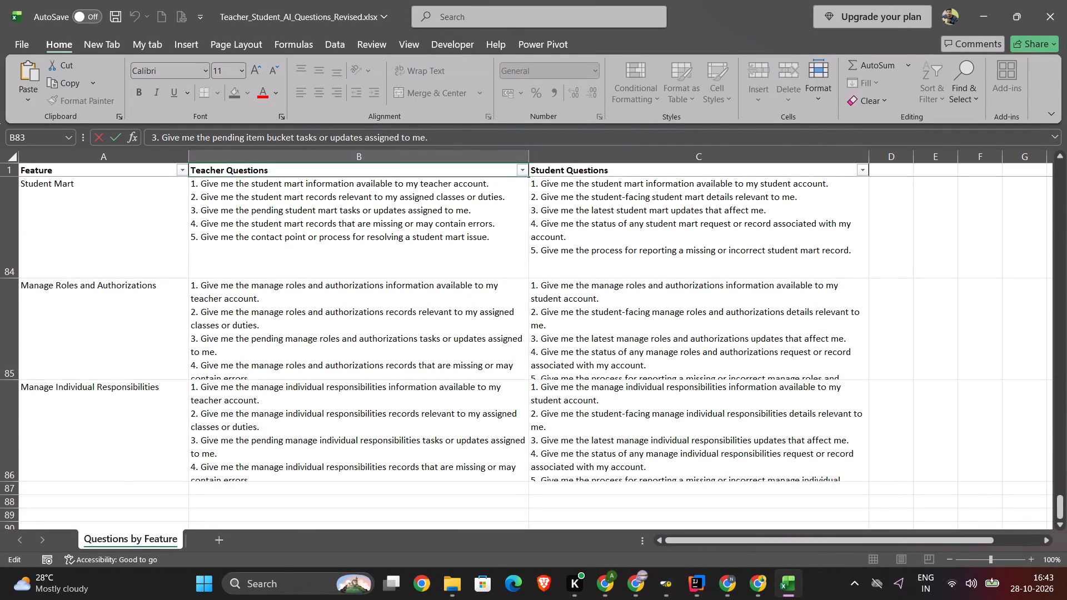
{"action": "left_click", "coordinate": [261, 282]}
{"action": "triple_click", "coordinate": [241, 289]}
{"action": "left_click", "coordinate": [241, 289]}
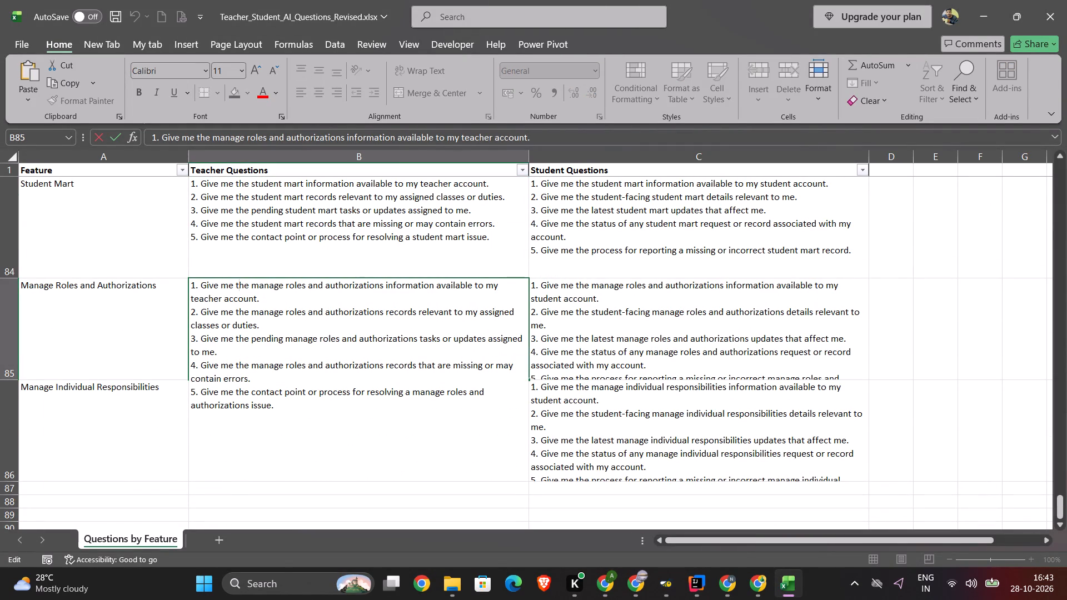
{"action": "left_click", "coordinate": [255, 350]}
{"action": "left_click_drag", "start_coordinate": [255, 350], "coordinate": [235, 337]}
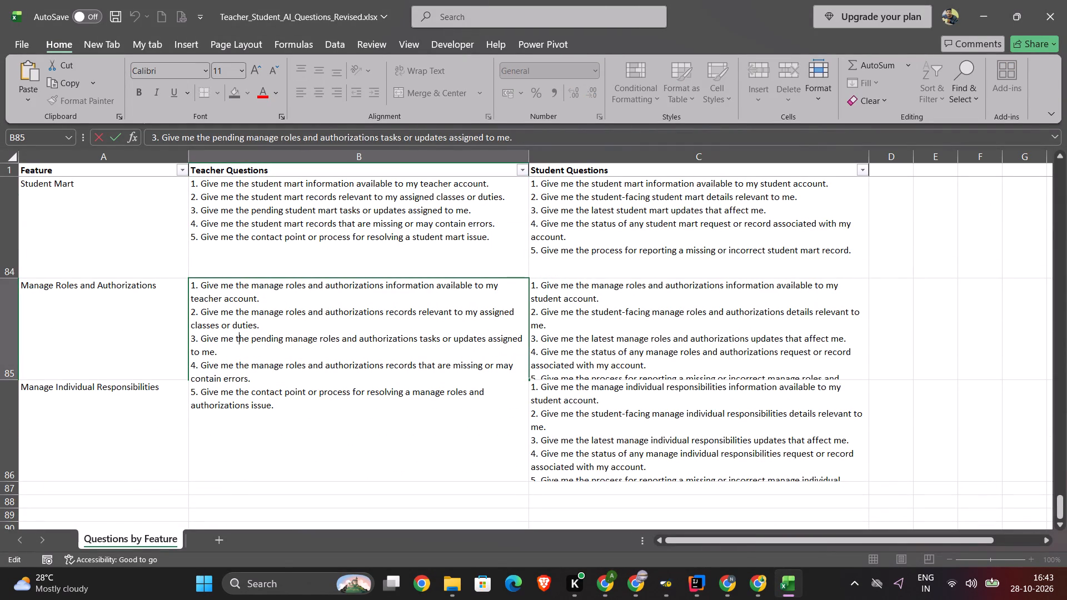
{"action": "left_click_drag", "start_coordinate": [235, 337], "coordinate": [188, 283]}
{"action": "key", "text": "ctrl+c"}
{"action": "key", "text": "alt+Tab"}
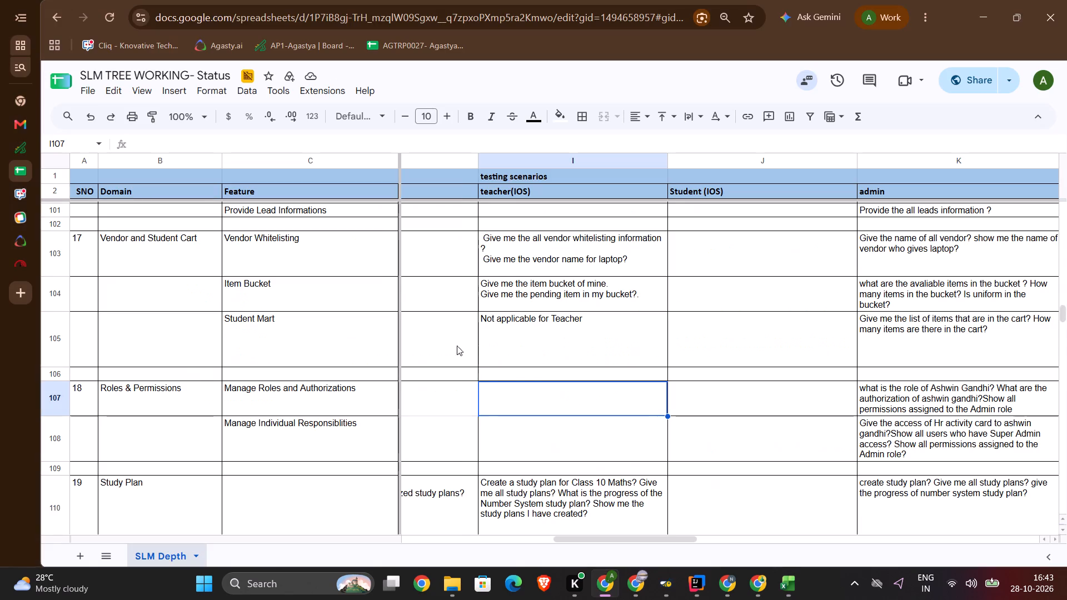
{"action": "double_click", "coordinate": [536, 403]}
{"action": "triple_click", "coordinate": [536, 393]}
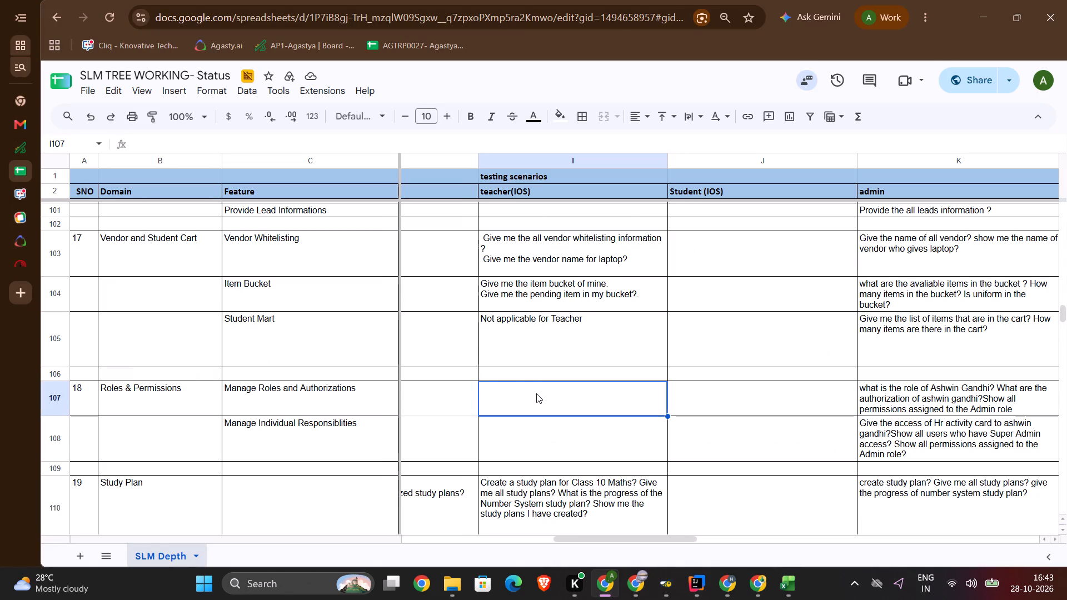
{"action": "double_click", "coordinate": [536, 393]}
{"action": "left_click", "coordinate": [537, 388]}
{"action": "key", "text": "ctrl+v"}
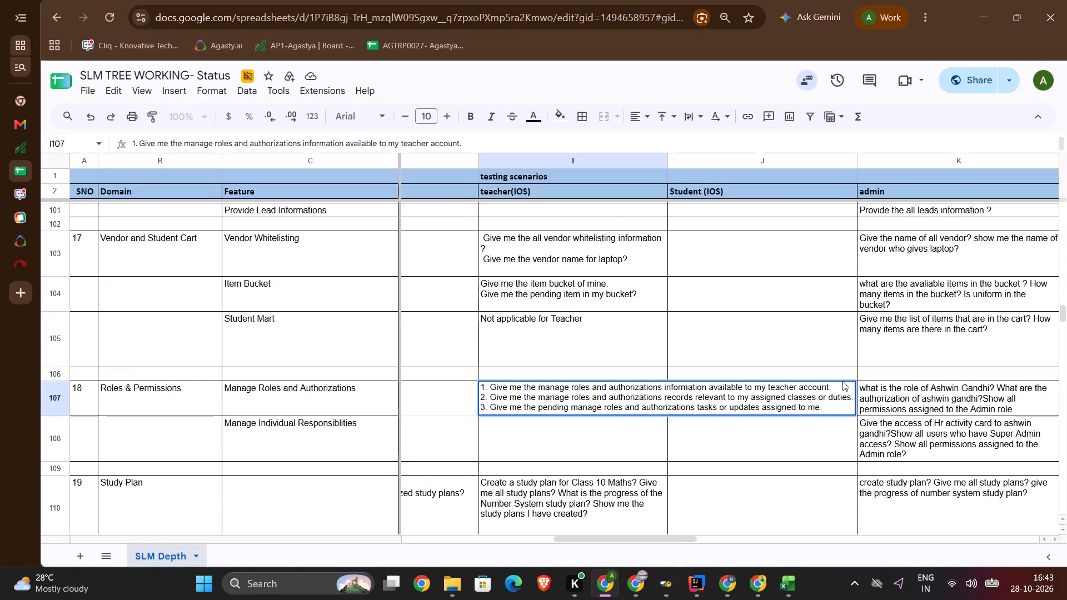
Reword the first Manage Roles and Authorizations question to "Give me the manage roles and authorizations information of me?".
{"action": "left_click_drag", "start_coordinate": [834, 385], "coordinate": [704, 386]}
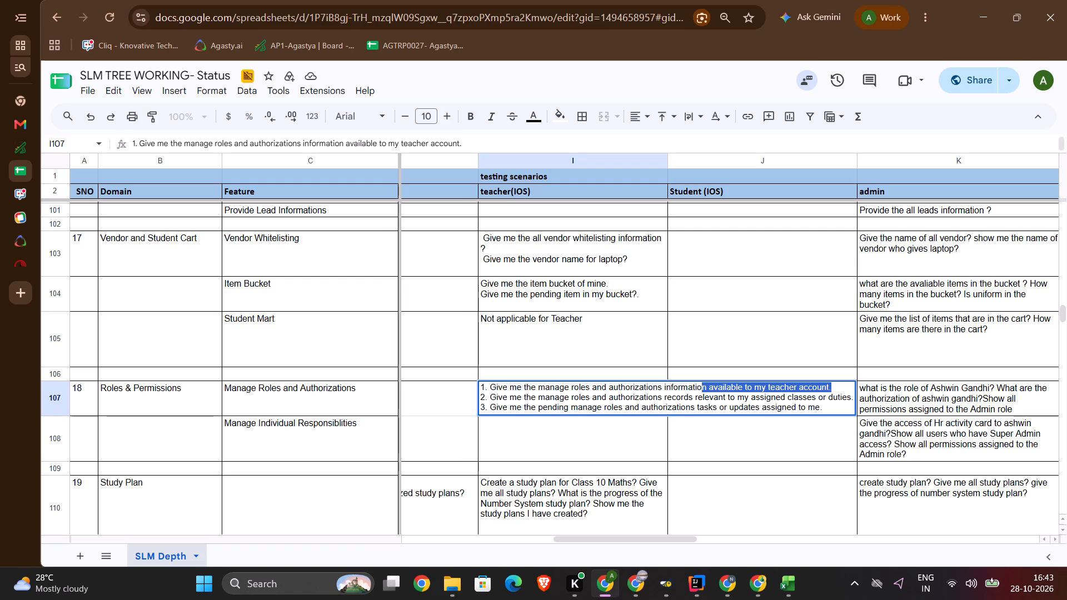
{"action": "key", "text": "BackSpace"}
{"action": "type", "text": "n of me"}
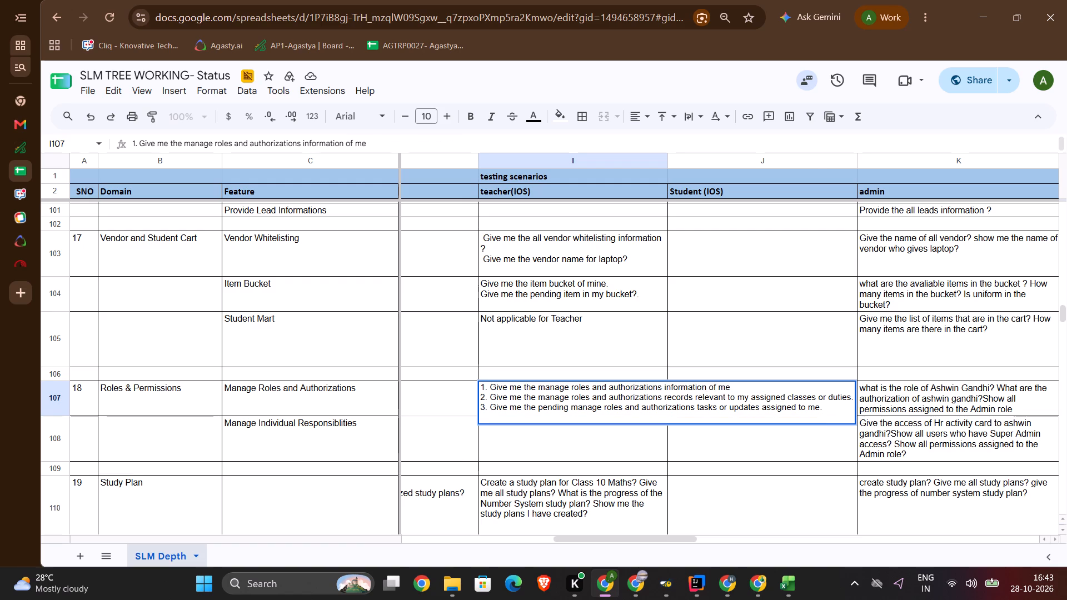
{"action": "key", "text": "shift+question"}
Reword the second Manage Roles and Authorizations question to "Give me the manage roles and authorizations details of all teacher of class 10".
{"action": "triple_click", "coordinate": [696, 399]}
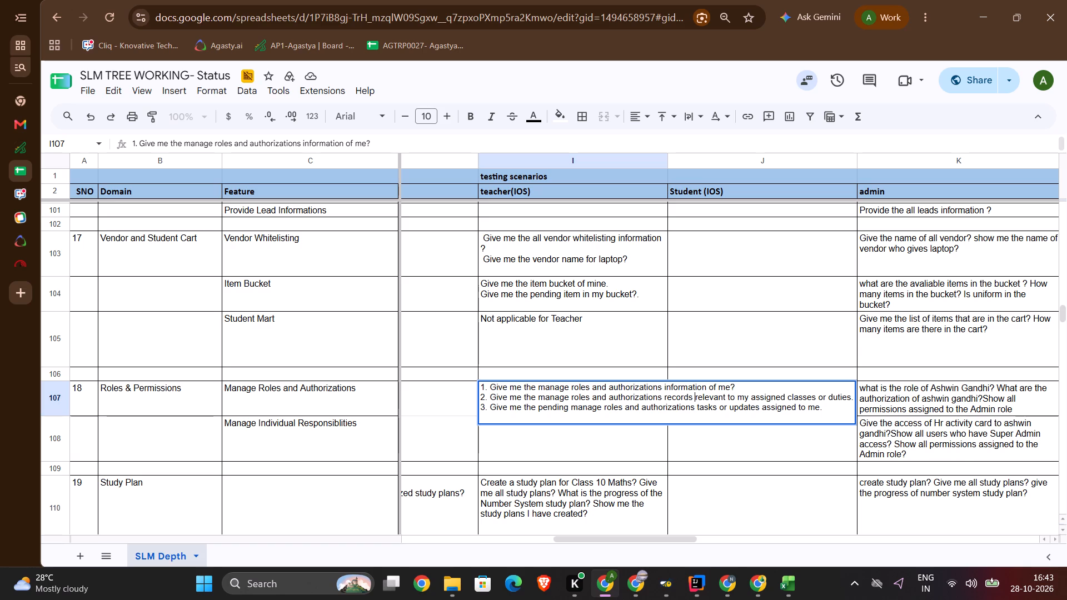
{"action": "left_click", "coordinate": [696, 399]}
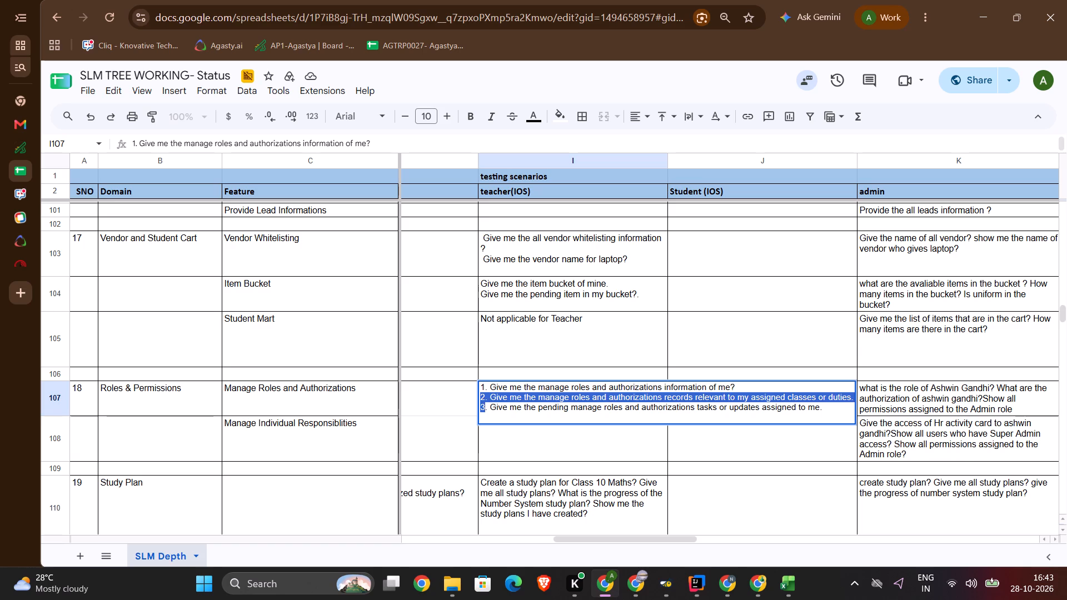
{"action": "left_click", "coordinate": [826, 399]}
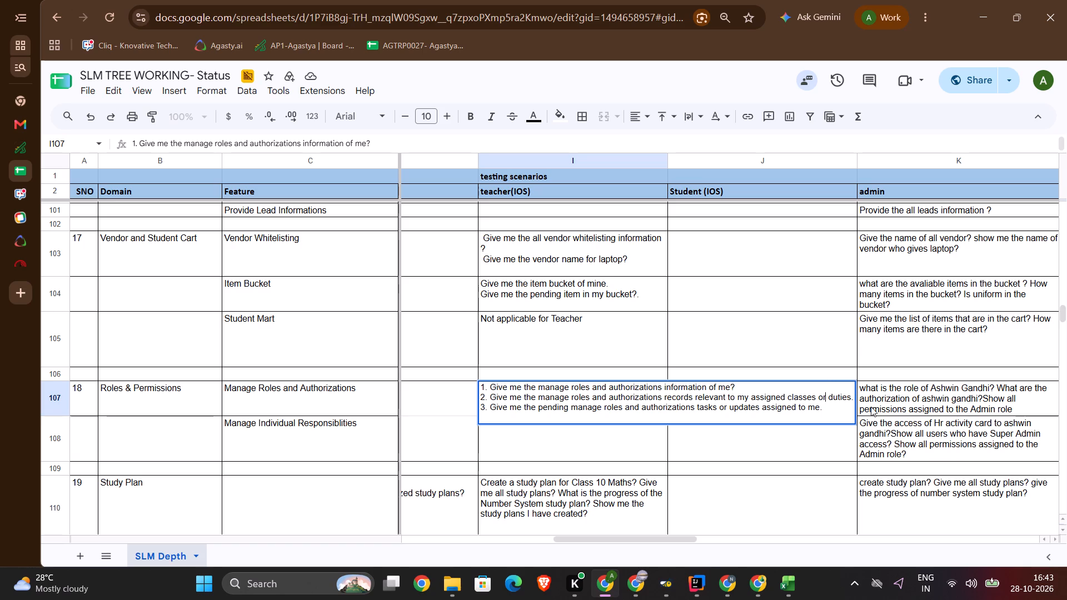
{"action": "left_click", "coordinate": [849, 394]}
{"action": "left_click_drag", "start_coordinate": [849, 394], "coordinate": [725, 402]}
{"action": "left_click", "coordinate": [854, 398]}
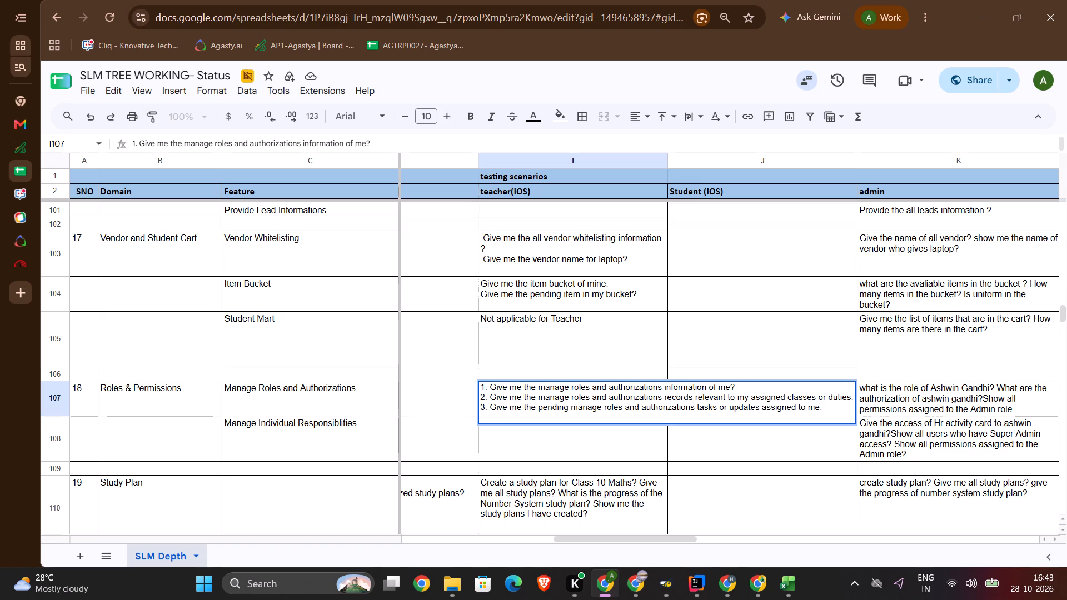
{"action": "left_click", "coordinate": [848, 395]}
{"action": "key", "text": "Right"}
{"action": "key", "text": "Right"}
{"action": "key", "text": "BackSpace"}
{"action": "key", "text": "BackSpace"}
{"action": "key", "text": "BackSpace"}
{"action": "key", "text": "BackSpace"}
{"action": "key", "text": "BackSpace"}
{"action": "key", "text": "BackSpace"}
{"action": "key", "text": "BackSpace"}
{"action": "key", "text": "BackSpace"}
{"action": "key", "text": "BackSpace"}
{"action": "key", "text": "BackSpace"}
{"action": "key", "text": "BackSpace"}
{"action": "key", "text": "BackSpace"}
{"action": "key", "text": "BackSpace"}
{"action": "key", "text": "BackSpace"}
{"action": "key", "text": "BackSpace"}
{"action": "key", "text": "BackSpace"}
{"action": "key", "text": "BackSpace"}
{"action": "key", "text": "BackSpace"}
{"action": "key", "text": "BackSpace"}
{"action": "key", "text": "BackSpace"}
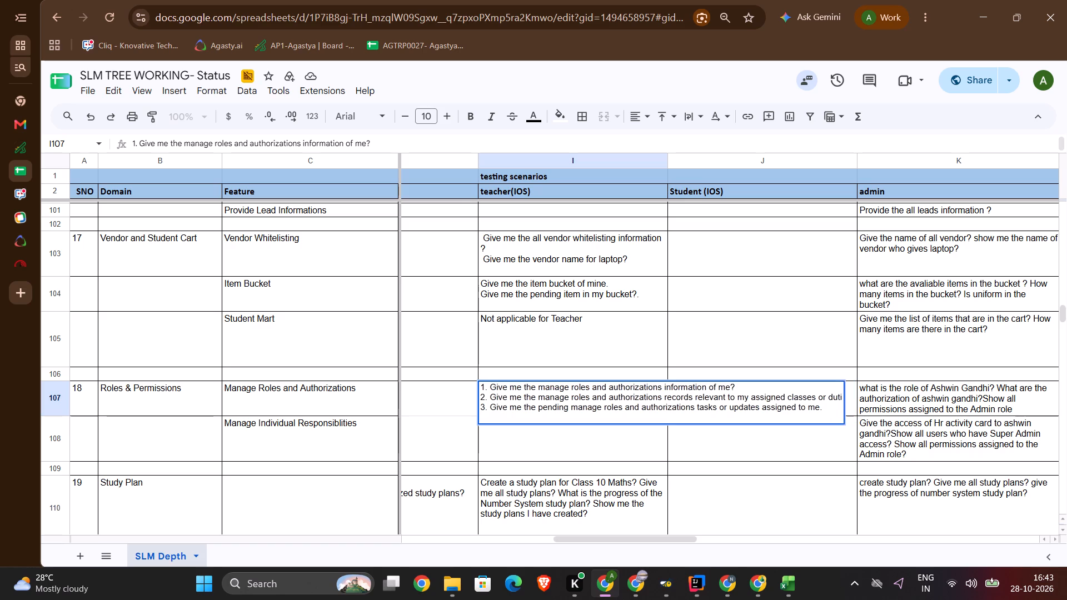
{"action": "key", "text": "BackSpace"}
{"action": "key", "text": "BackSpace"}
{"action": "key", "text": "BackSpace"}
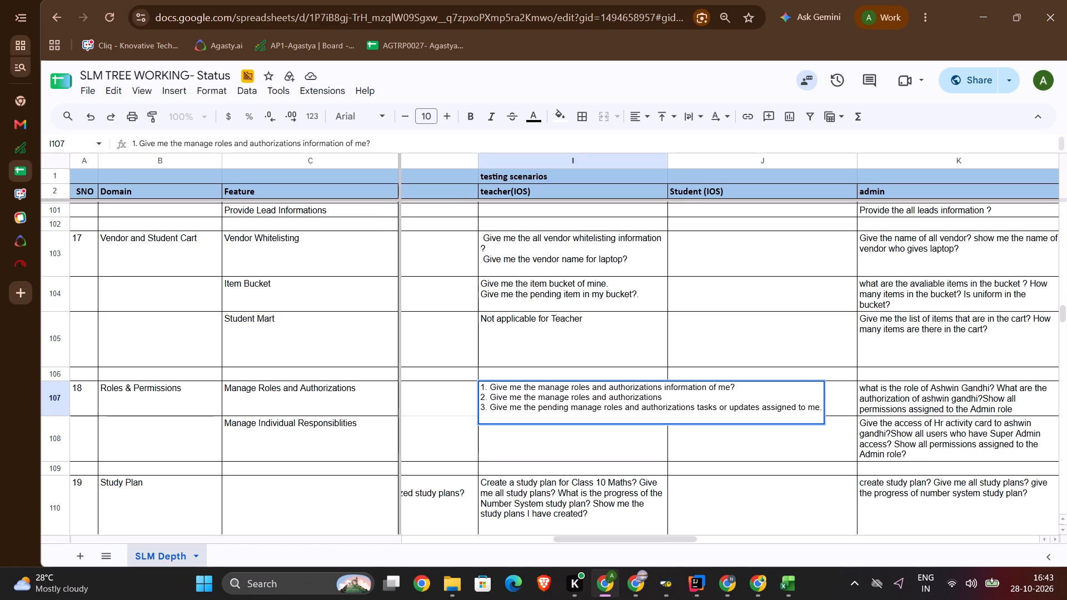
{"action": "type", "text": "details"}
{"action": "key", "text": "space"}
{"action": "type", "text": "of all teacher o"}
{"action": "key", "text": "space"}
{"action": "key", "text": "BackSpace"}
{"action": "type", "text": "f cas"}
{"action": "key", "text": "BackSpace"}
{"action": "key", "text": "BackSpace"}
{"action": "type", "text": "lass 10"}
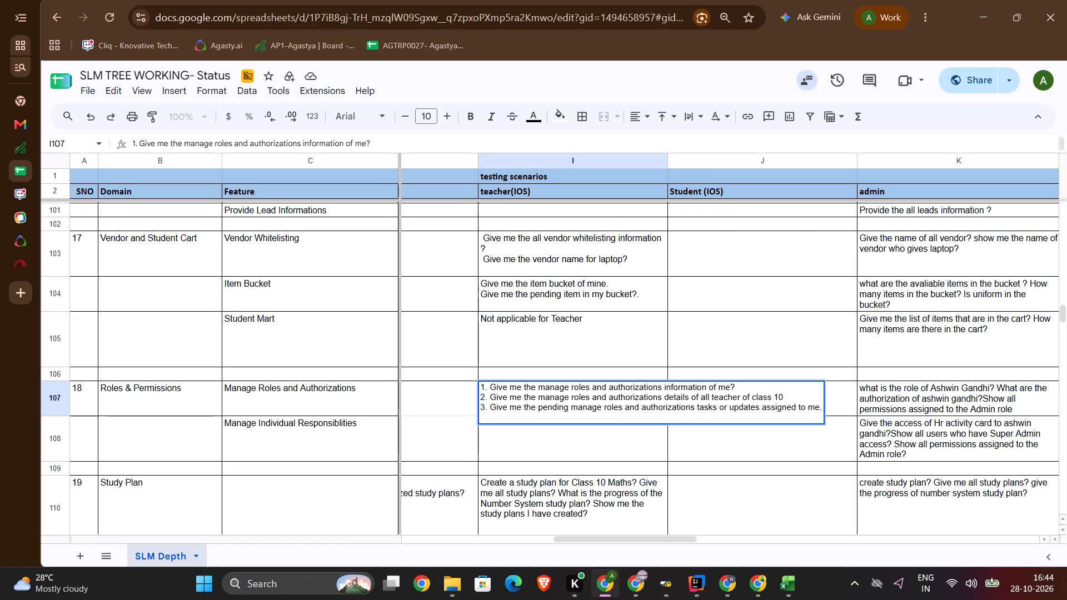
Delete the third Manage Roles and Authorizations question and commit the teacher(IOS) cell.
{"action": "triple_click", "coordinate": [734, 411]}
{"action": "triple_click", "coordinate": [734, 411]}
{"action": "key", "text": "BackSpace"}
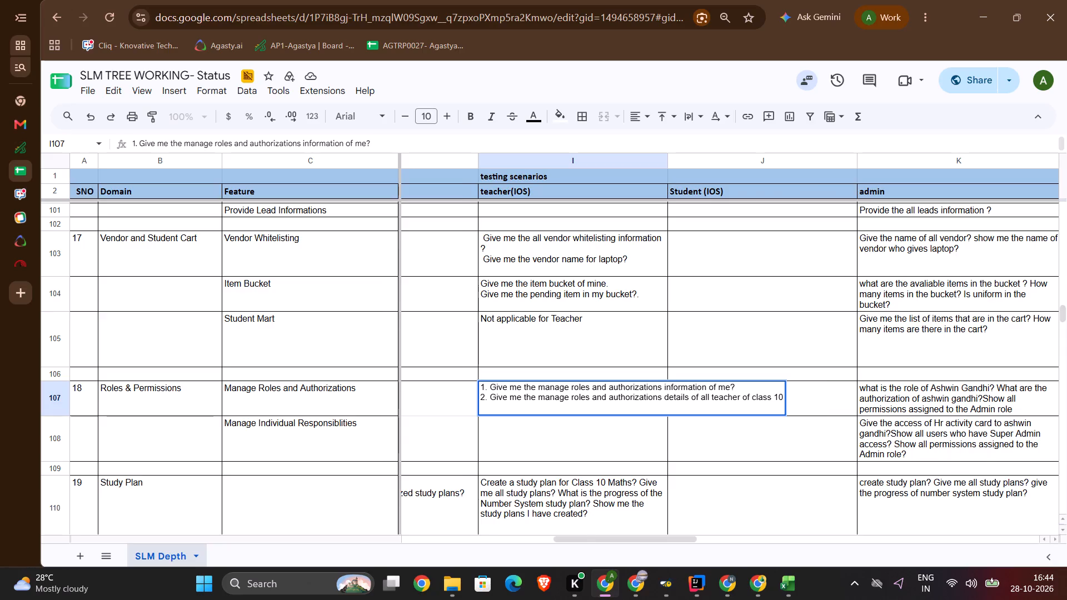
{"action": "left_click", "coordinate": [546, 427]}
Review the Manage Individual Responsibilities teacher questions in the Excel workbook and the same feature's admin questions in SLM Depth.
{"action": "triple_click", "coordinate": [496, 443]}
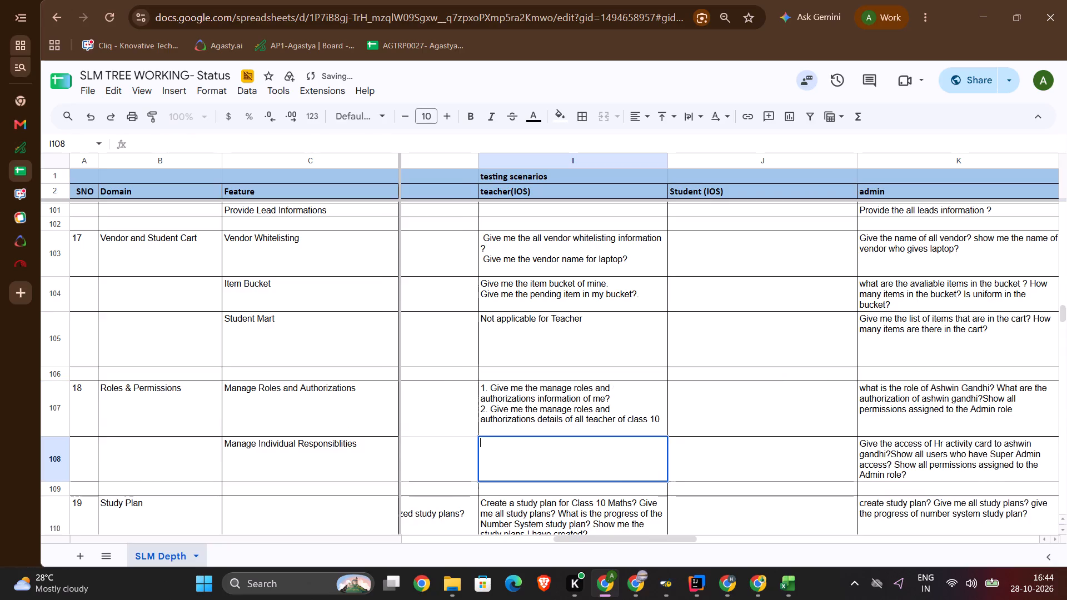
{"action": "key", "text": "alt+Tab"}
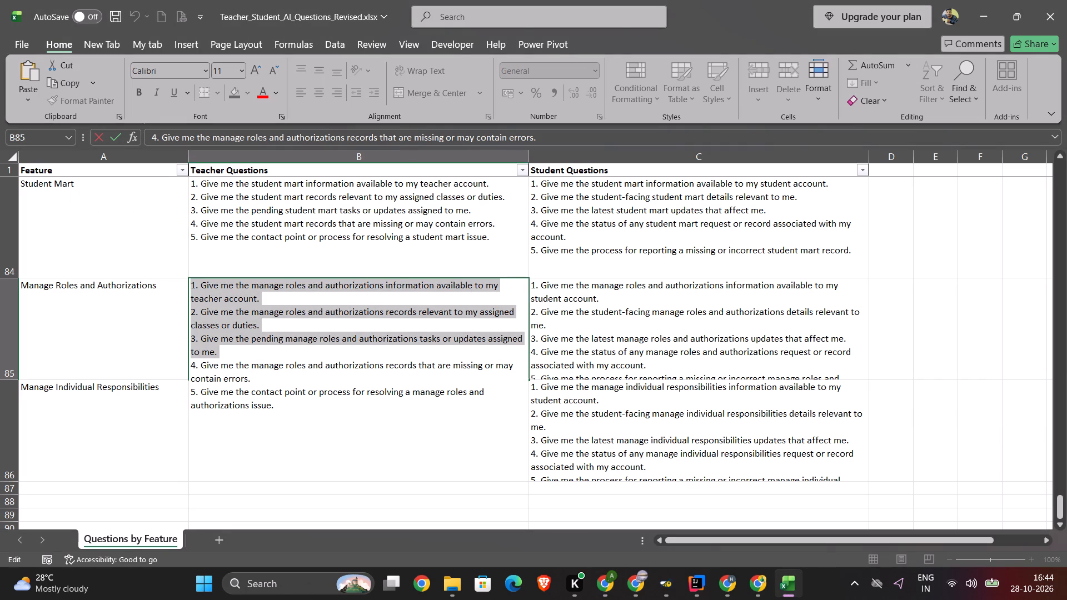
{"action": "left_click", "coordinate": [238, 403]}
{"action": "left_click_drag", "start_coordinate": [276, 406], "coordinate": [223, 408]}
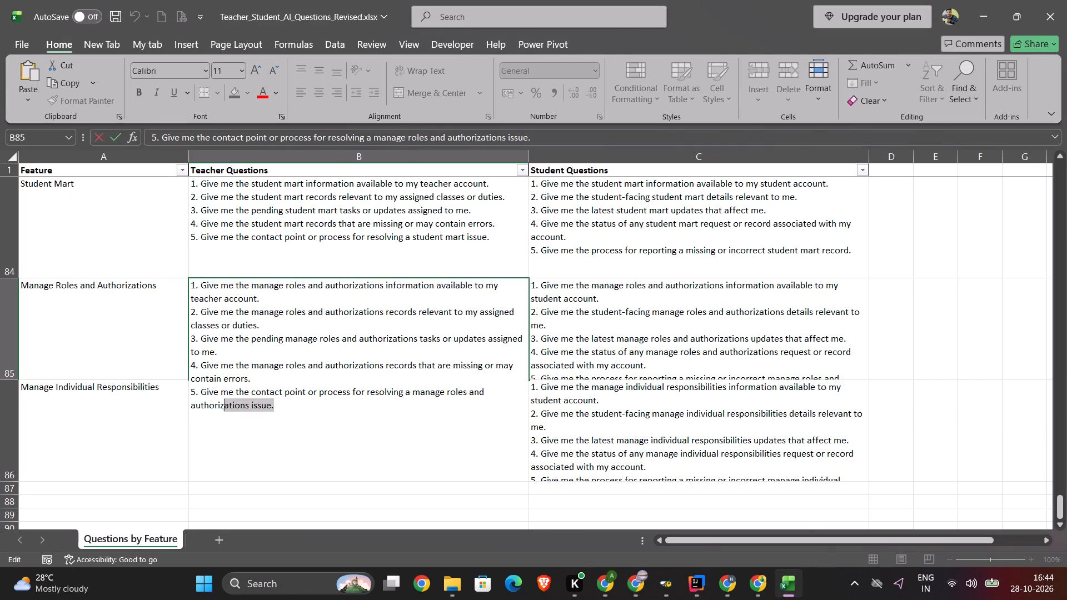
{"action": "left_click_drag", "start_coordinate": [223, 408], "coordinate": [208, 394]}
{"action": "left_click", "coordinate": [244, 312]}
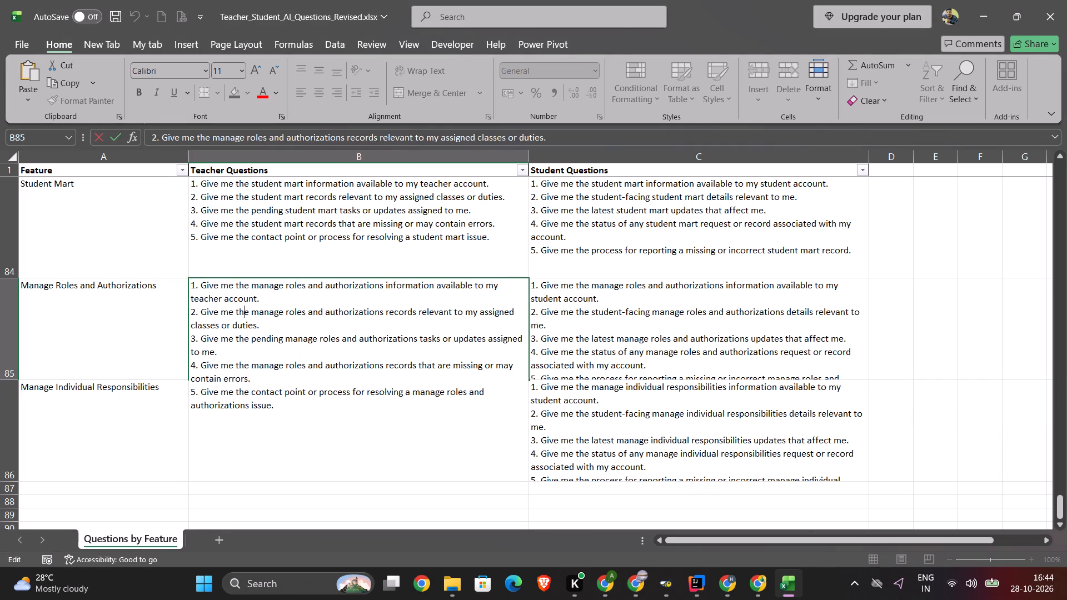
{"action": "left_click", "coordinate": [131, 392]}
{"action": "left_click", "coordinate": [217, 397]}
{"action": "scroll", "coordinate": [284, 418], "scroll_direction": "down", "scroll_amount": 1}
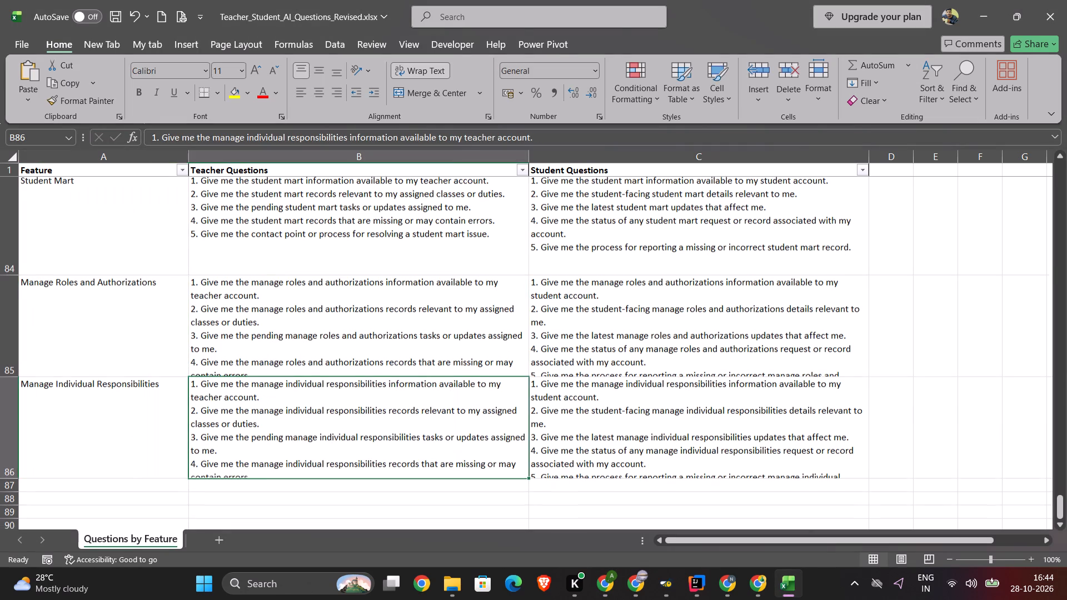
{"action": "scroll", "coordinate": [284, 418], "scroll_direction": "down", "scroll_amount": 1}
{"action": "key", "text": "alt+Tab"}
{"action": "scroll", "coordinate": [654, 403], "scroll_direction": "left", "scroll_amount": 1}
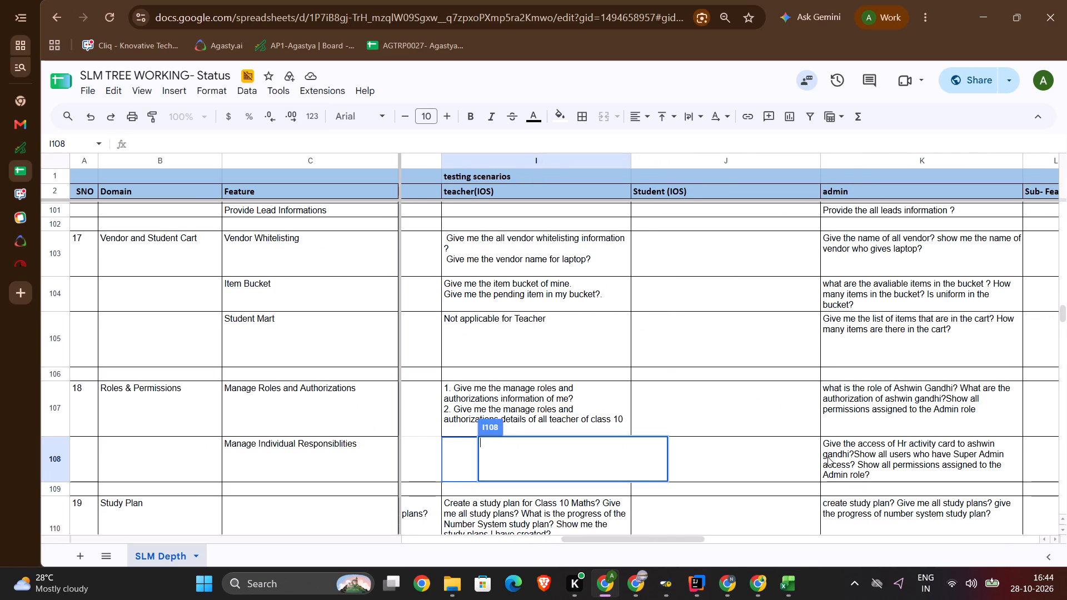
{"action": "left_click", "coordinate": [827, 458]}
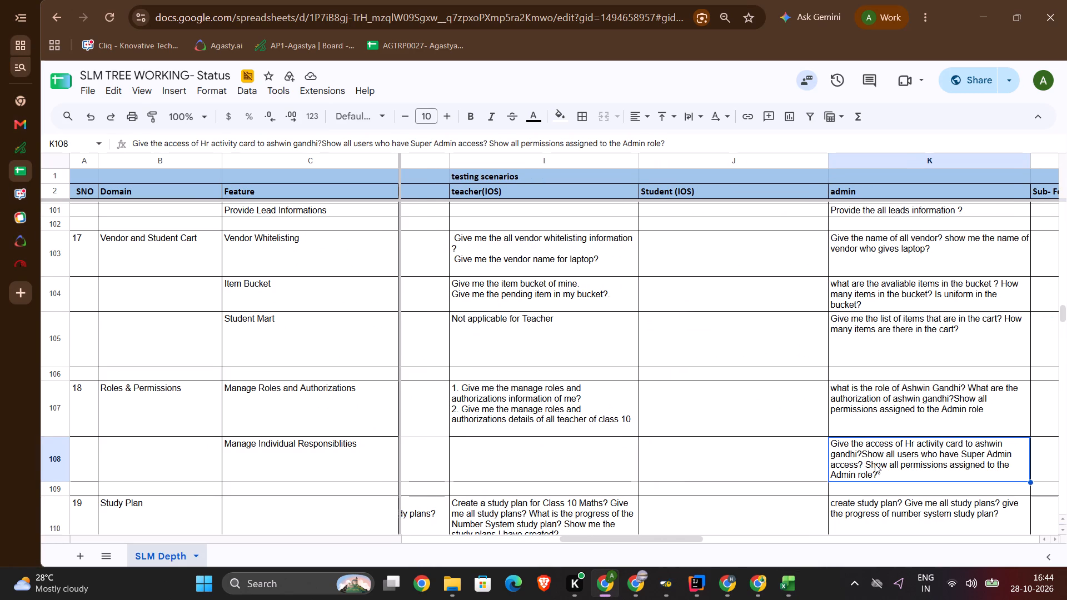
{"action": "triple_click", "coordinate": [900, 454]}
{"action": "left_click", "coordinate": [900, 454]}
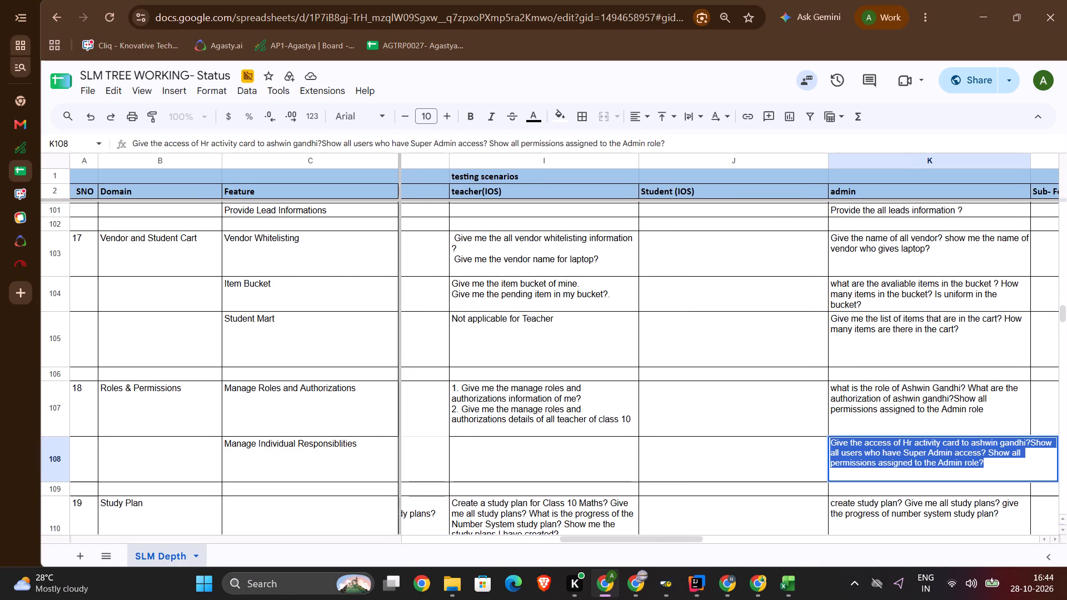
Enter "Give me the roles details for" plus the sample person's name and a question mark in the Manage Individual Responsibilities teacher(IOS) cell.
{"action": "left_click", "coordinate": [479, 448]}
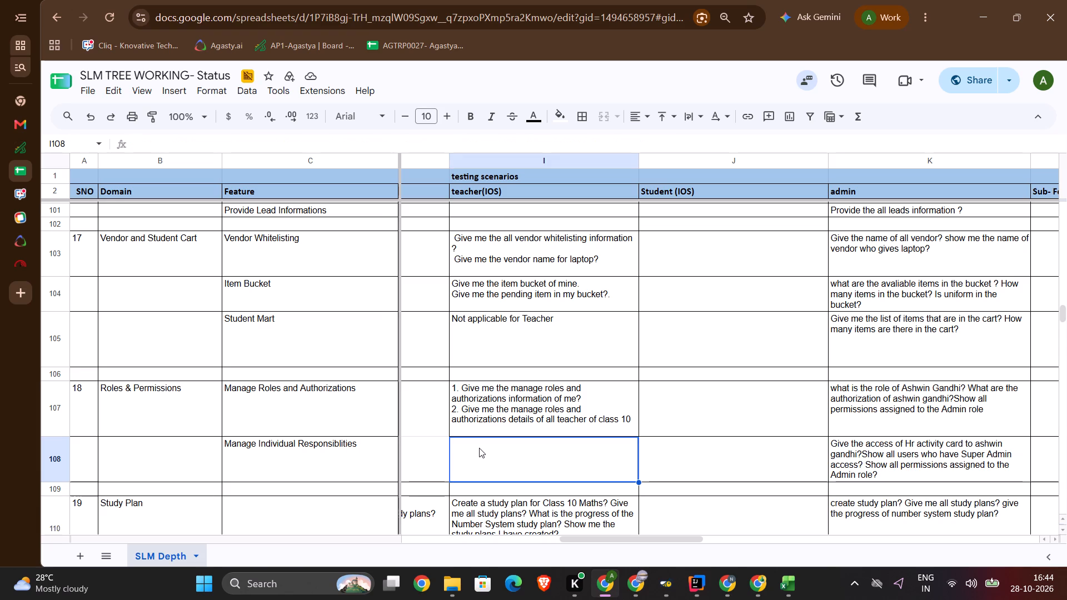
{"action": "triple_click", "coordinate": [479, 447]}
{"action": "left_click", "coordinate": [479, 447]}
{"action": "left_click", "coordinate": [479, 447]}
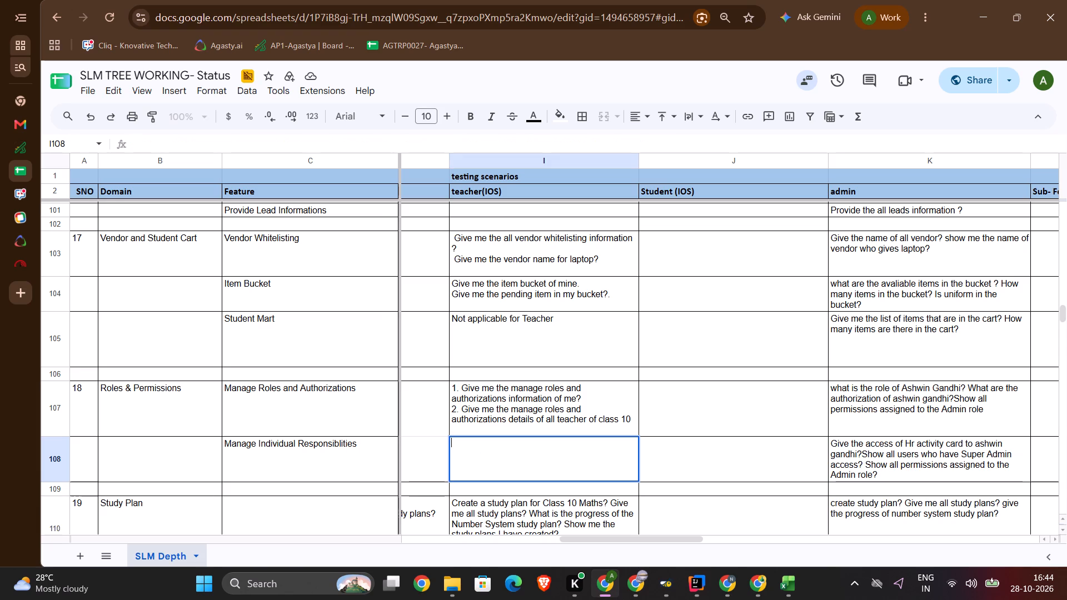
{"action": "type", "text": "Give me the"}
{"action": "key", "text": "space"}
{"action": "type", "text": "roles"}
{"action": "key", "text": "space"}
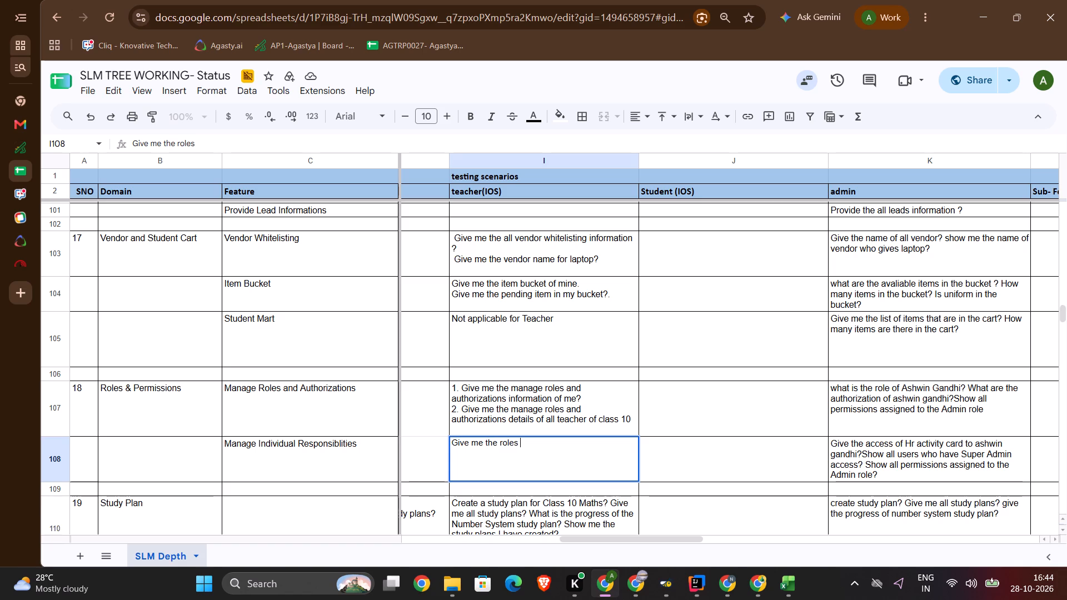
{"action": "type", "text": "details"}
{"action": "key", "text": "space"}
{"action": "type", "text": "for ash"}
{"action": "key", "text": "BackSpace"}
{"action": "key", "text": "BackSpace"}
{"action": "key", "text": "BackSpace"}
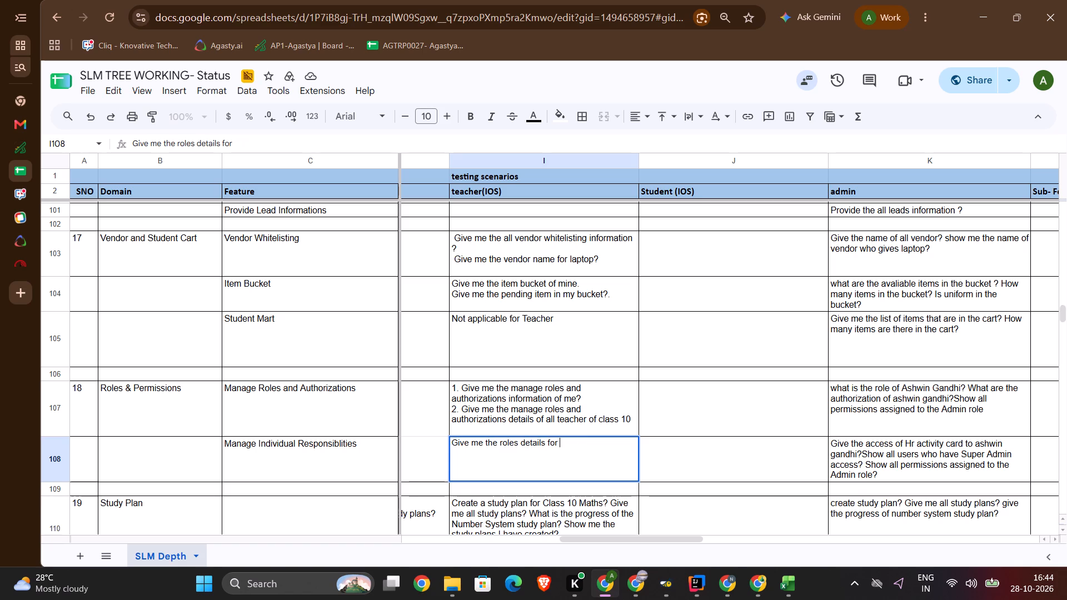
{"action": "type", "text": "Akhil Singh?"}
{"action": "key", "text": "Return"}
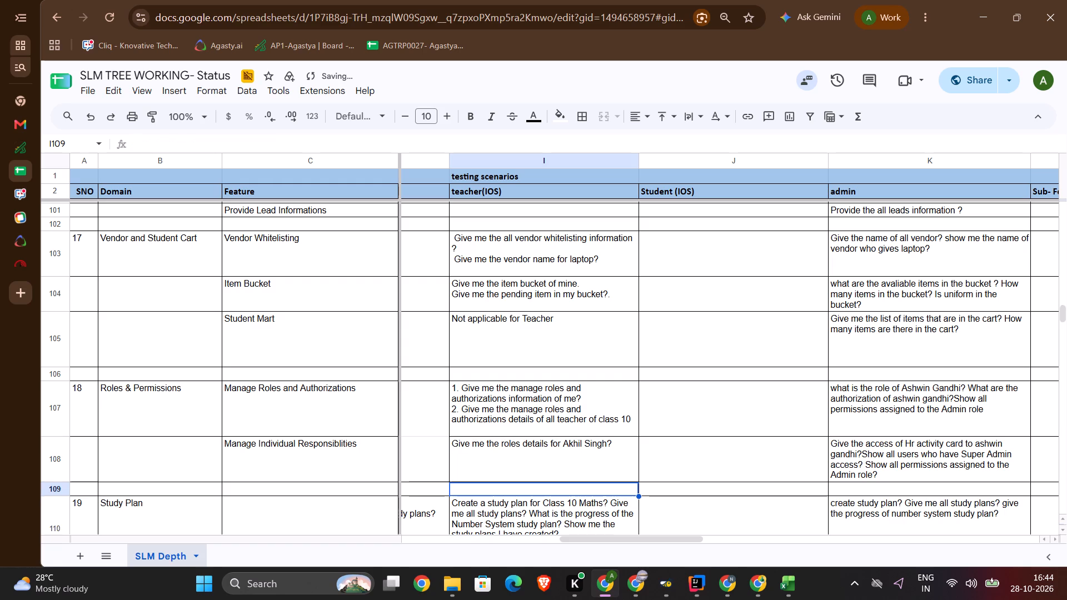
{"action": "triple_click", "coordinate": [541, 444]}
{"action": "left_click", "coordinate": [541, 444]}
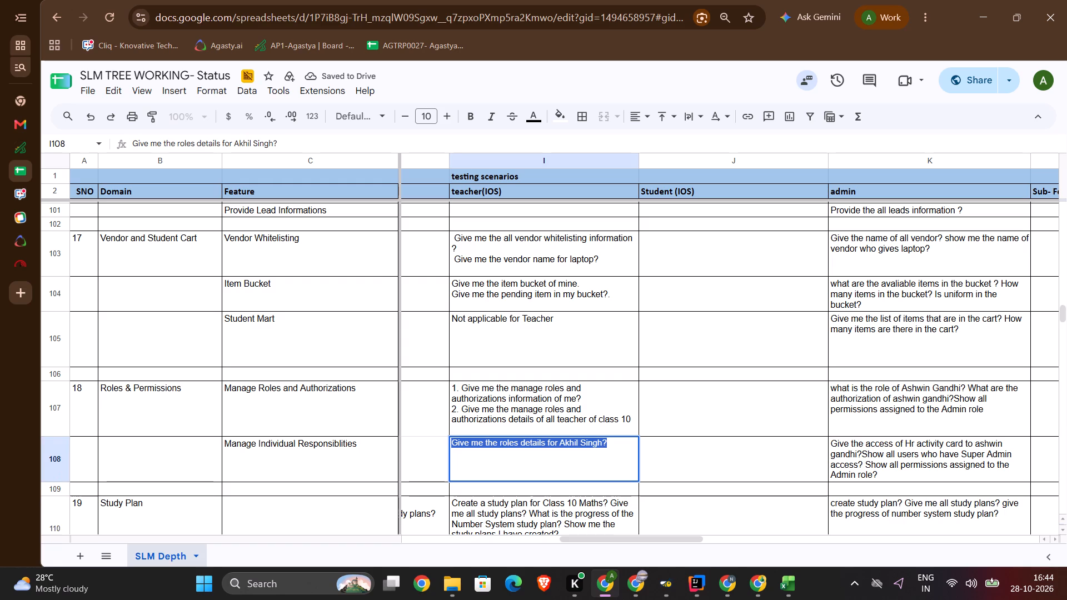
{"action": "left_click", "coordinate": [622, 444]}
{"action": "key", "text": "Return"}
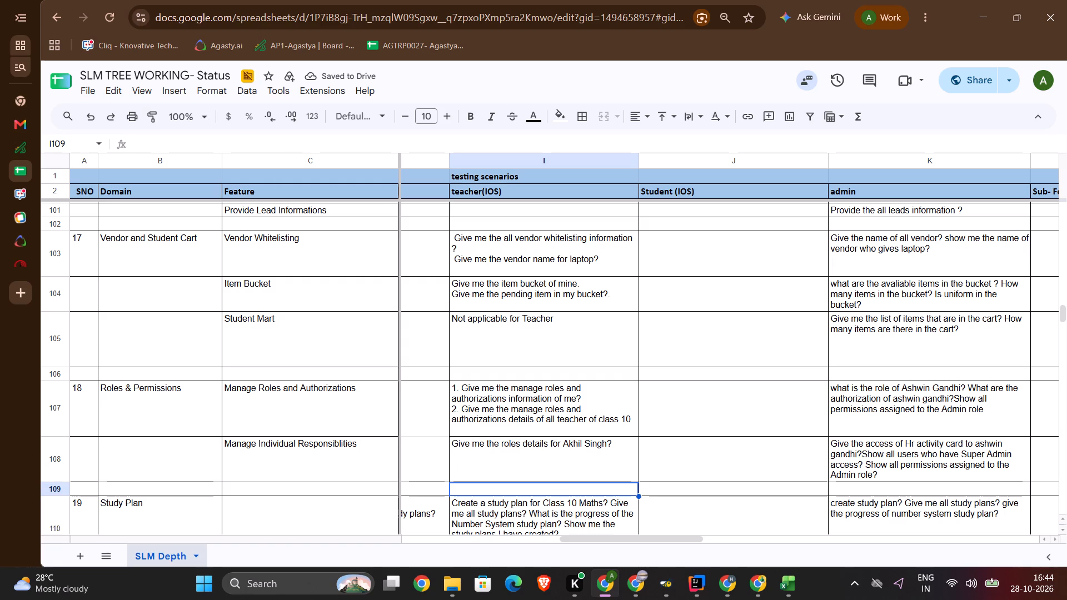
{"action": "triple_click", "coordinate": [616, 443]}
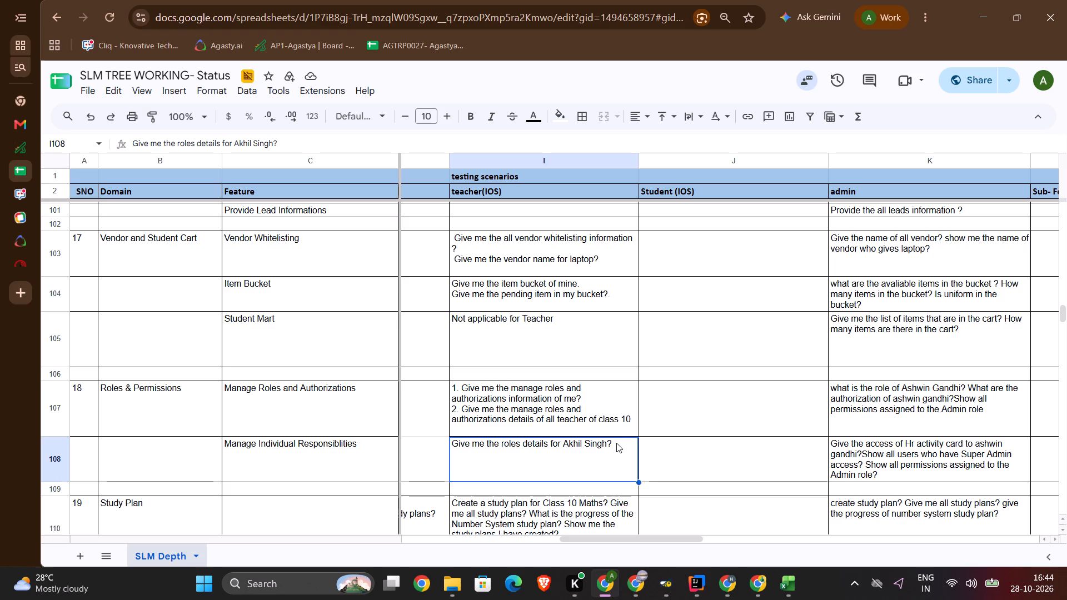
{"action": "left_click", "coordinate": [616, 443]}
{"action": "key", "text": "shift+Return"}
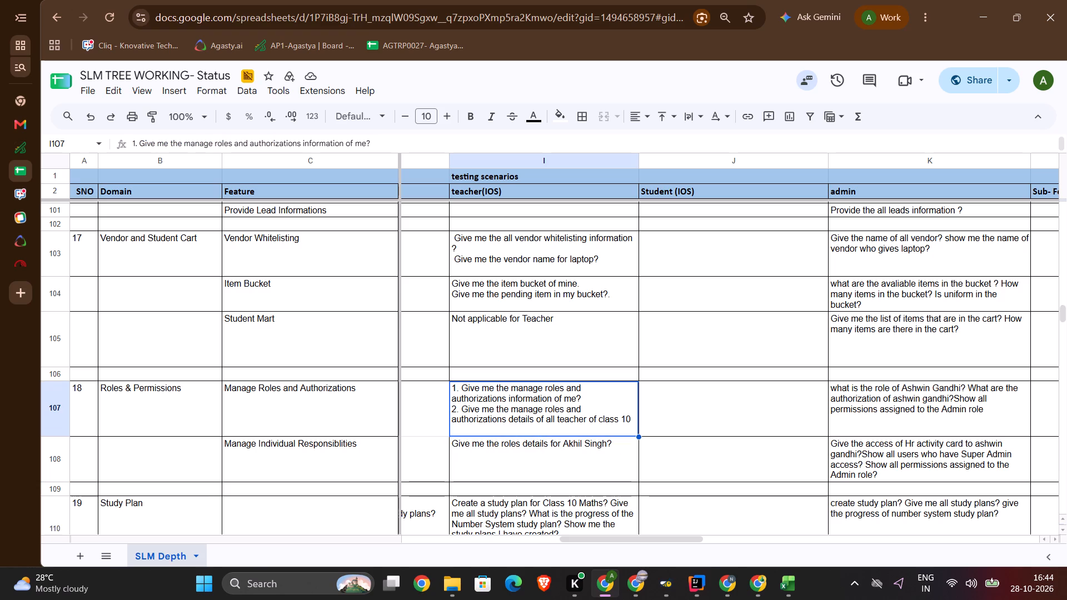
Append to the Manage Individual Responsibilities teacher(IOS) cell a question to change the permission for the same person "to create assignment?".
{"action": "triple_click", "coordinate": [607, 442]}
{"action": "double_click", "coordinate": [607, 442]}
{"action": "left_click", "coordinate": [607, 442]}
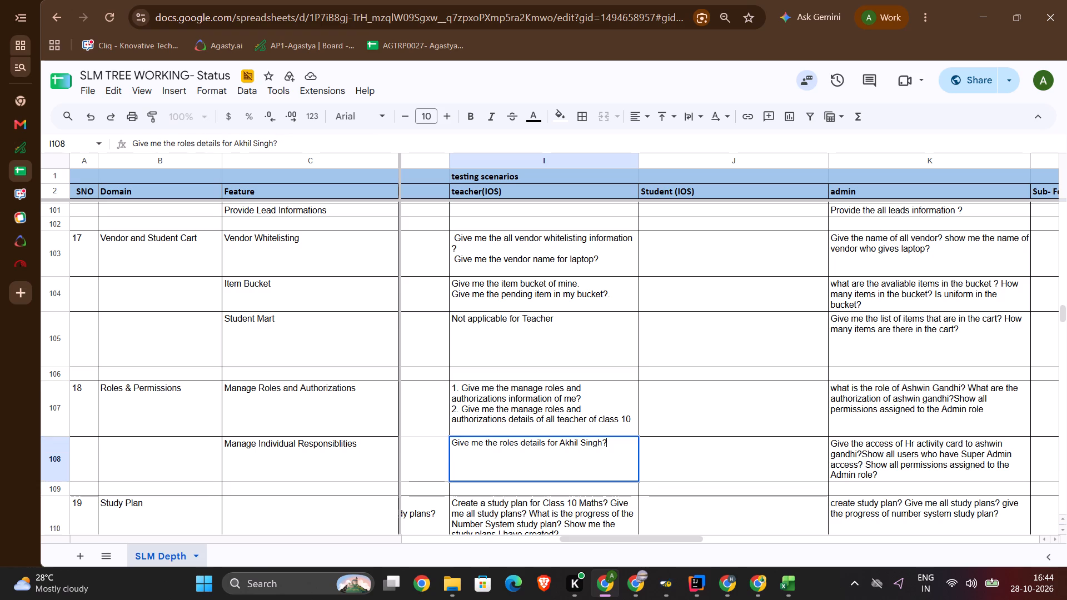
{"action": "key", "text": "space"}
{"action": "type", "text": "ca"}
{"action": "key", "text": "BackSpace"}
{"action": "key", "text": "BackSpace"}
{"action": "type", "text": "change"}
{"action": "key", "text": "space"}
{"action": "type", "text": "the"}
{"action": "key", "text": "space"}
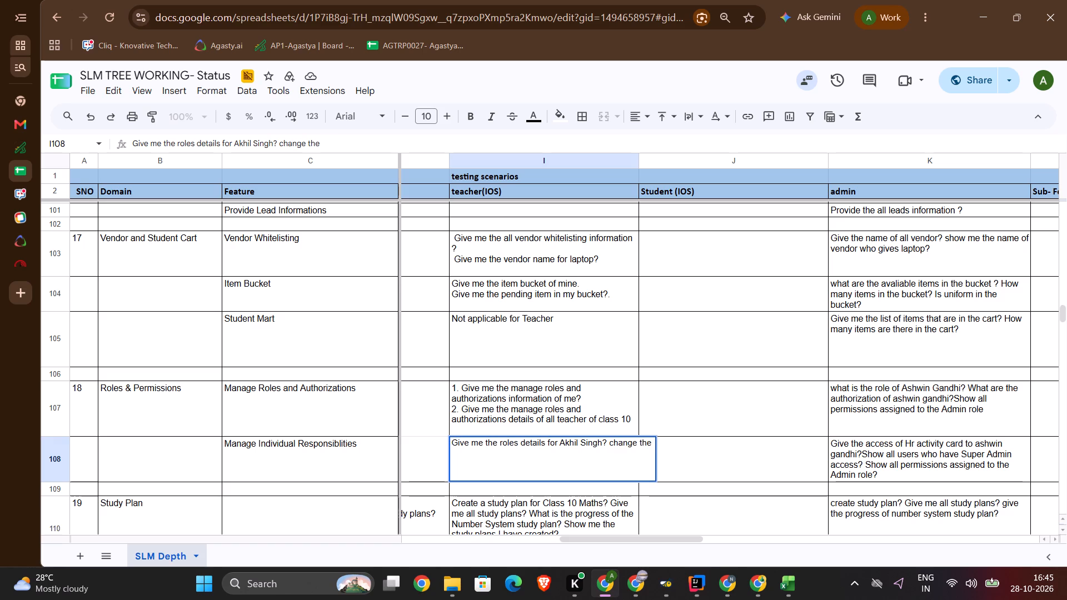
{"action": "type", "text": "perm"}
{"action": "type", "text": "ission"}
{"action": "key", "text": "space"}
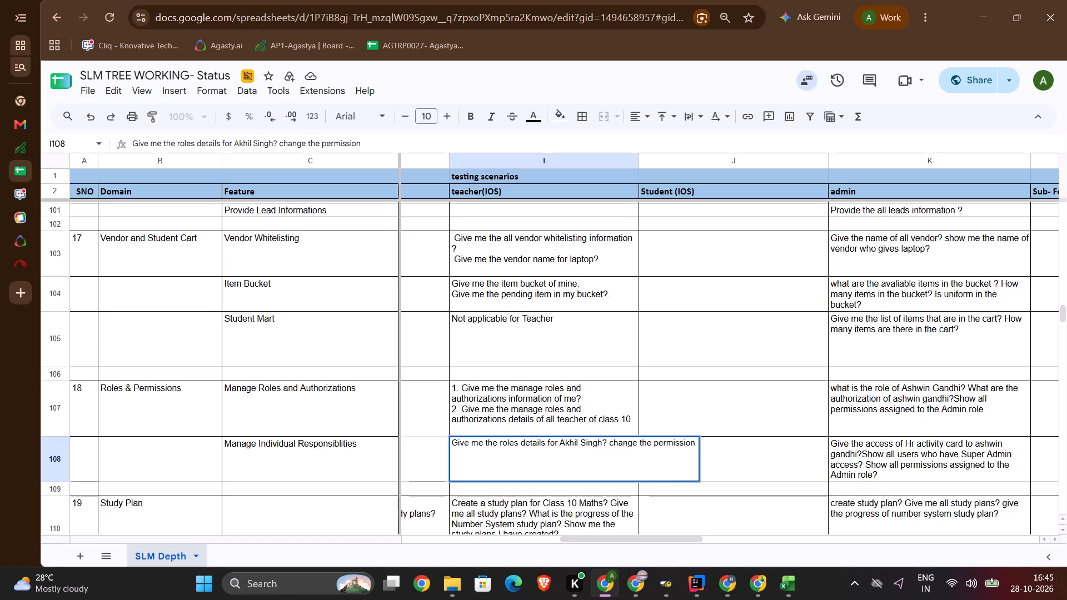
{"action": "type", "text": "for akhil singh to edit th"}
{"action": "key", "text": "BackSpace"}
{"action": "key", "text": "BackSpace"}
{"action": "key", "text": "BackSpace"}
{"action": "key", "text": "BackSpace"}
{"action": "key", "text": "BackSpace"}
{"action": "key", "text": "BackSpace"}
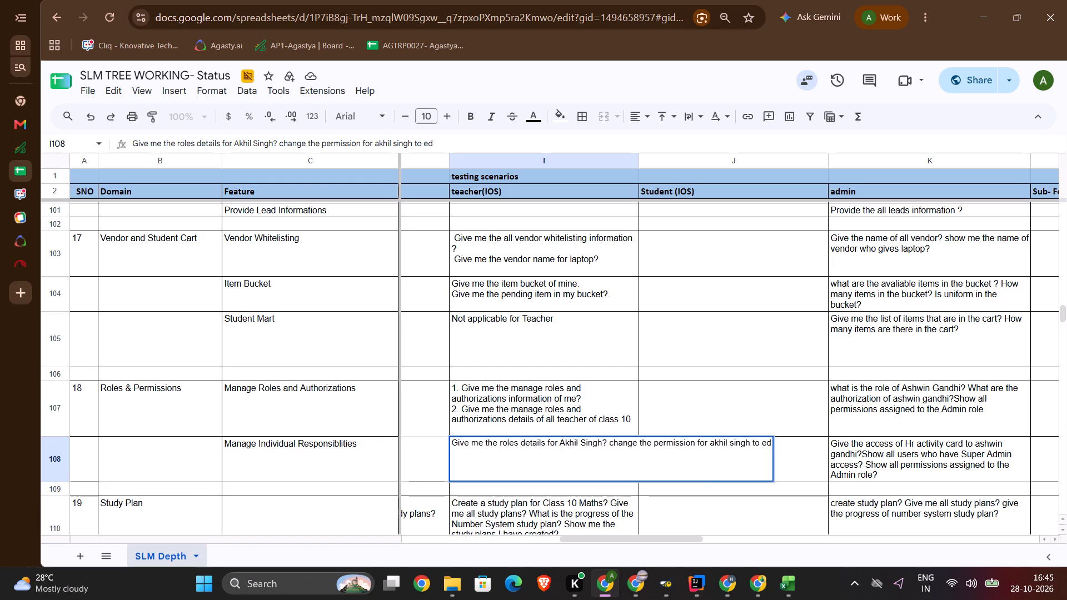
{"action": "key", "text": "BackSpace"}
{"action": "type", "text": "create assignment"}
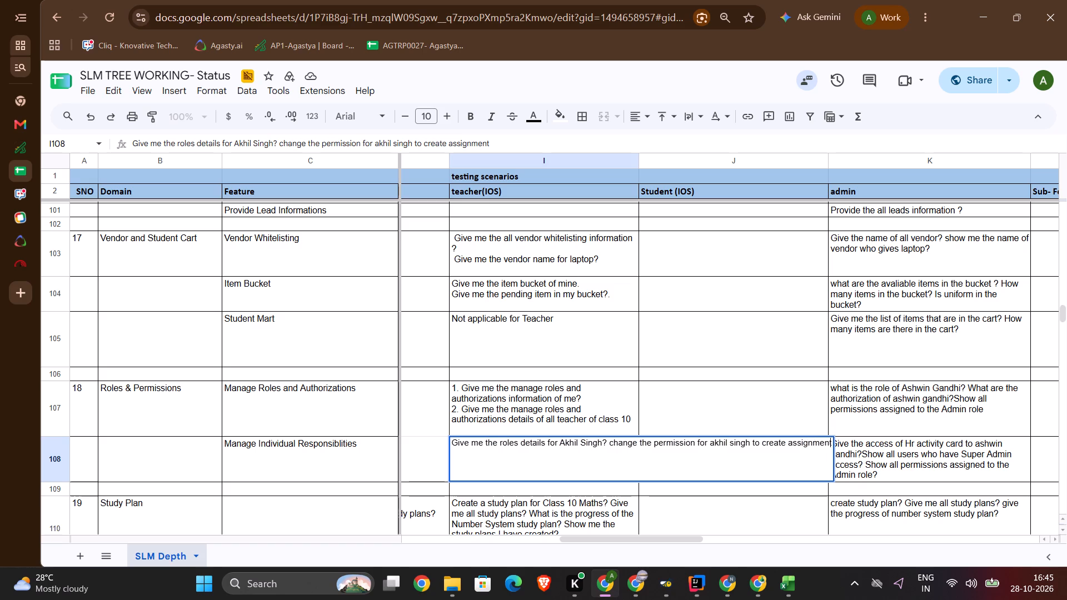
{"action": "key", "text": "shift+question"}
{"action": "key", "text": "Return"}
Review the Leads features' empty teacher(IOS) cells in SLM Depth and the matching teacher questions in the Excel workbook.
{"action": "scroll", "coordinate": [454, 301], "scroll_direction": "up", "scroll_amount": 1}
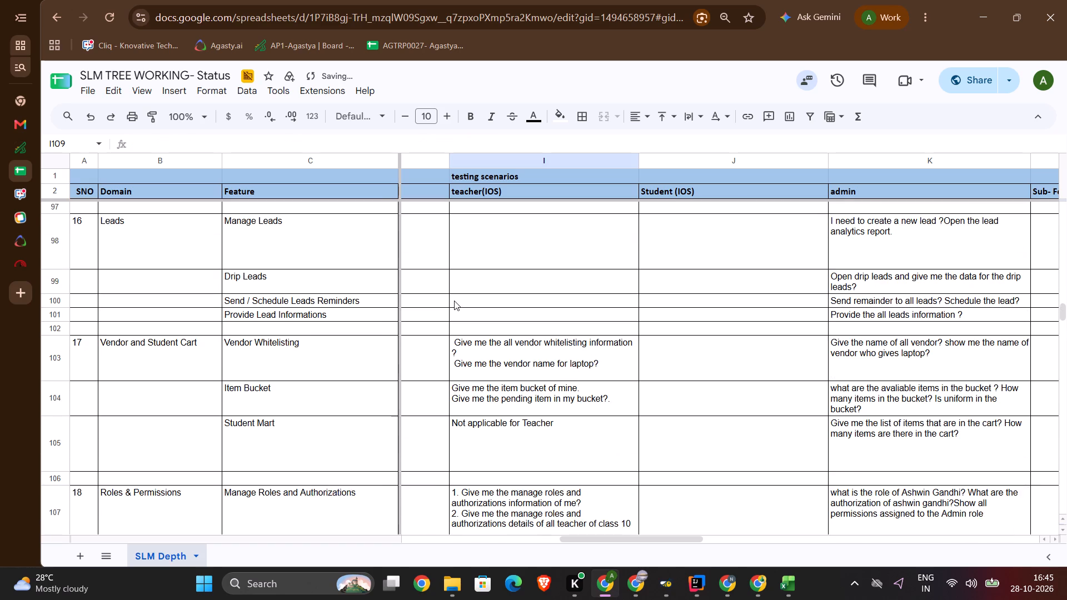
{"action": "scroll", "coordinate": [454, 301], "scroll_direction": "up", "scroll_amount": 1}
{"action": "scroll", "coordinate": [452, 405], "scroll_direction": "up", "scroll_amount": 1}
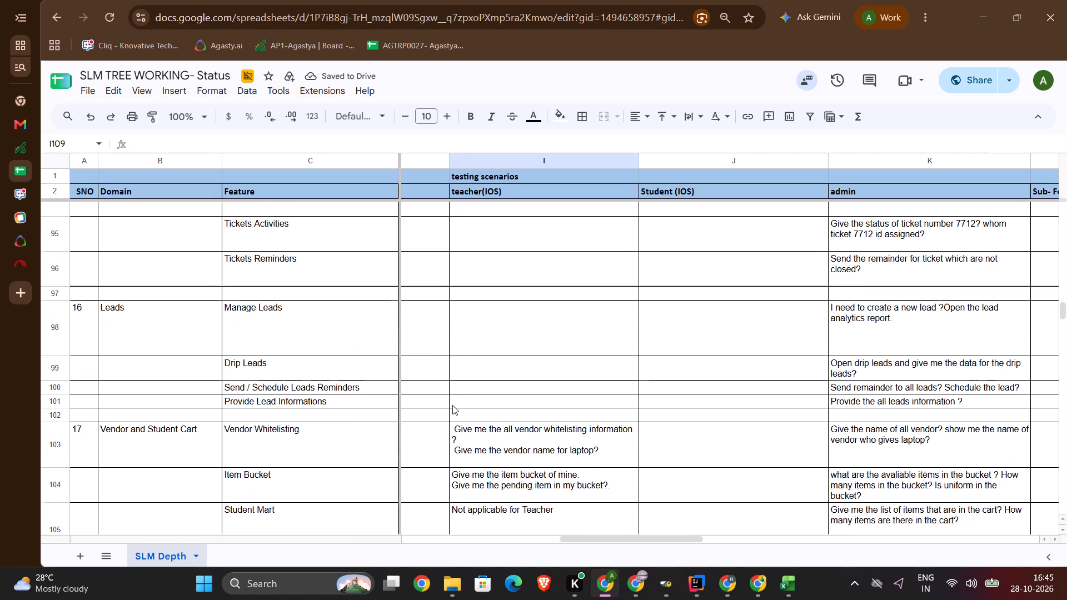
{"action": "scroll", "coordinate": [452, 405], "scroll_direction": "up", "scroll_amount": 1}
{"action": "left_click", "coordinate": [509, 332]}
{"action": "key", "text": "alt+Tab"}
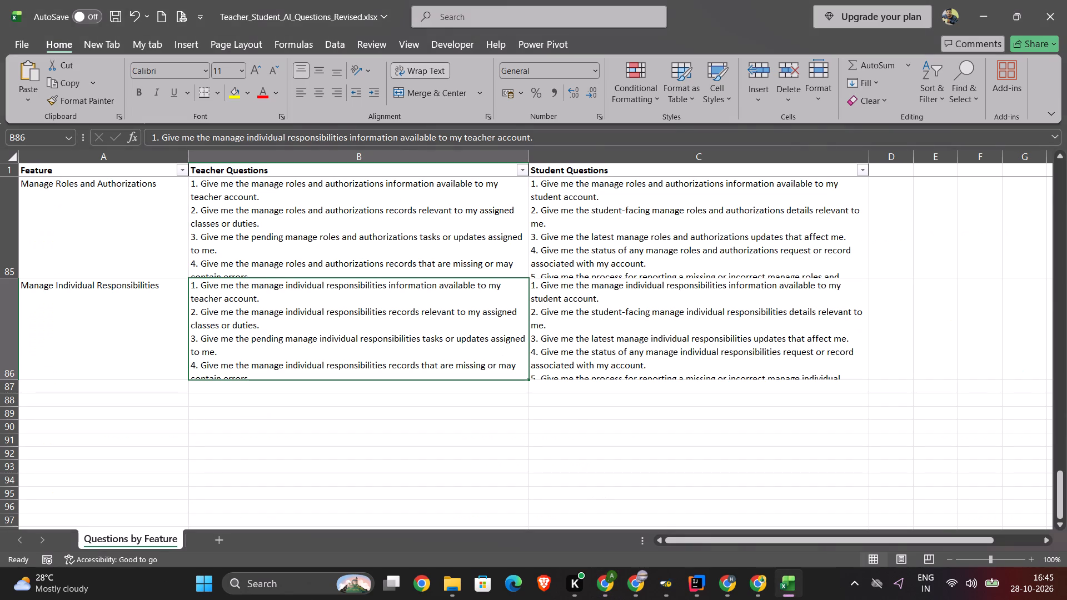
{"action": "scroll", "coordinate": [371, 392], "scroll_direction": "up", "scroll_amount": 3}
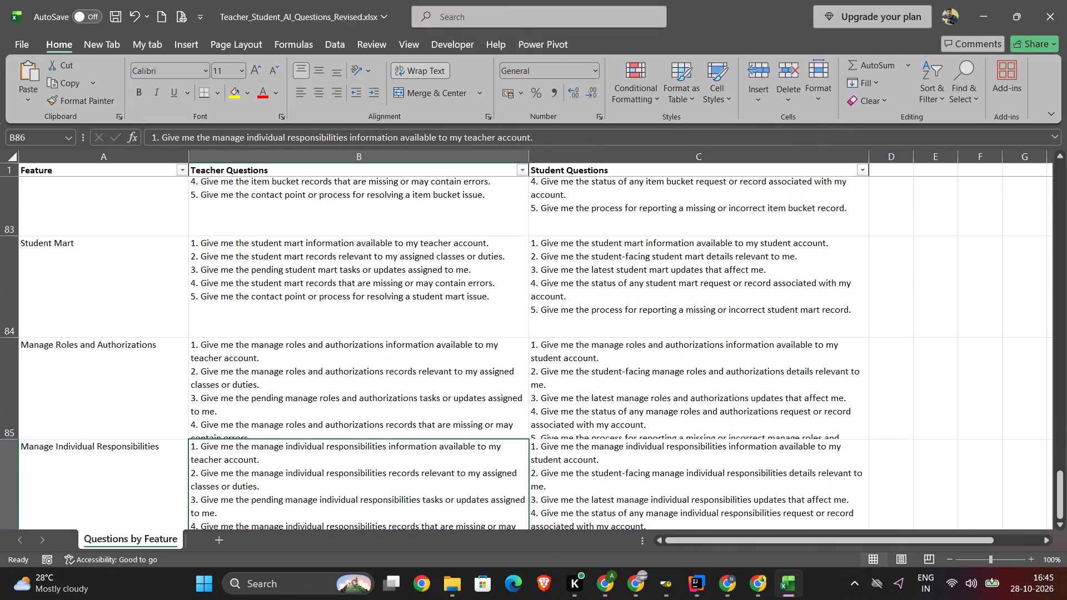
{"action": "scroll", "coordinate": [371, 392], "scroll_direction": "up", "scroll_amount": 3}
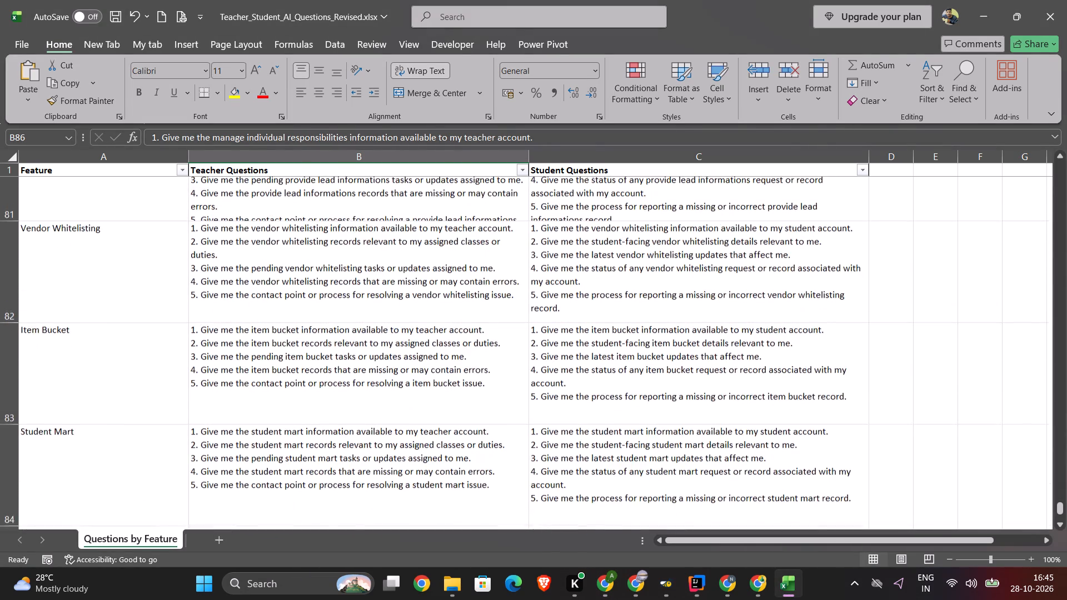
{"action": "scroll", "coordinate": [371, 392], "scroll_direction": "up", "scroll_amount": 2}
{"action": "scroll", "coordinate": [371, 392], "scroll_direction": "down", "scroll_amount": 1}
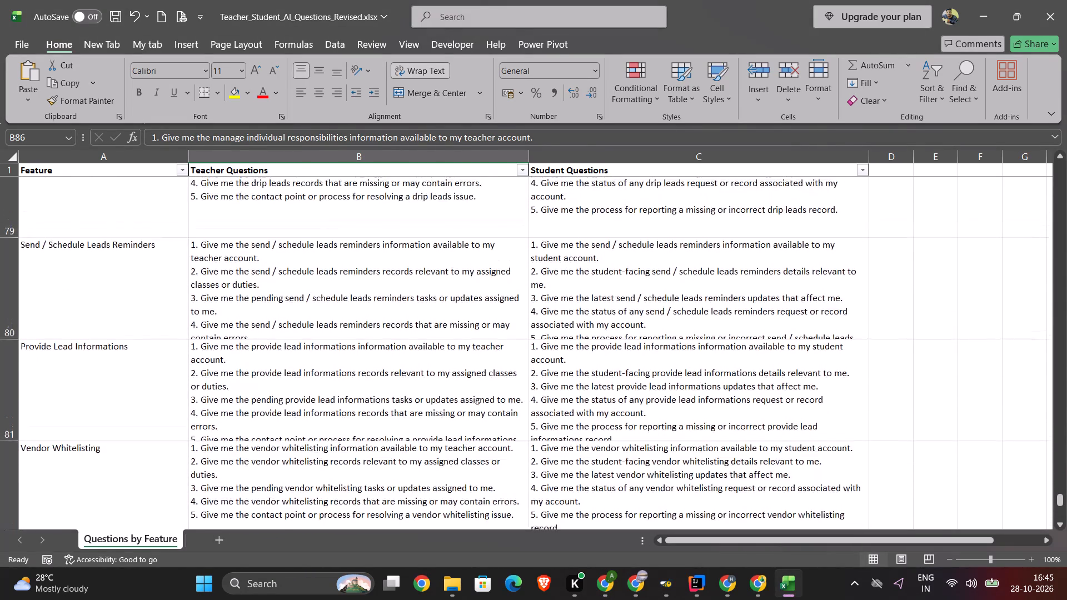
{"action": "scroll", "coordinate": [371, 392], "scroll_direction": "down", "scroll_amount": 1}
{"action": "key", "text": "alt+Tab"}
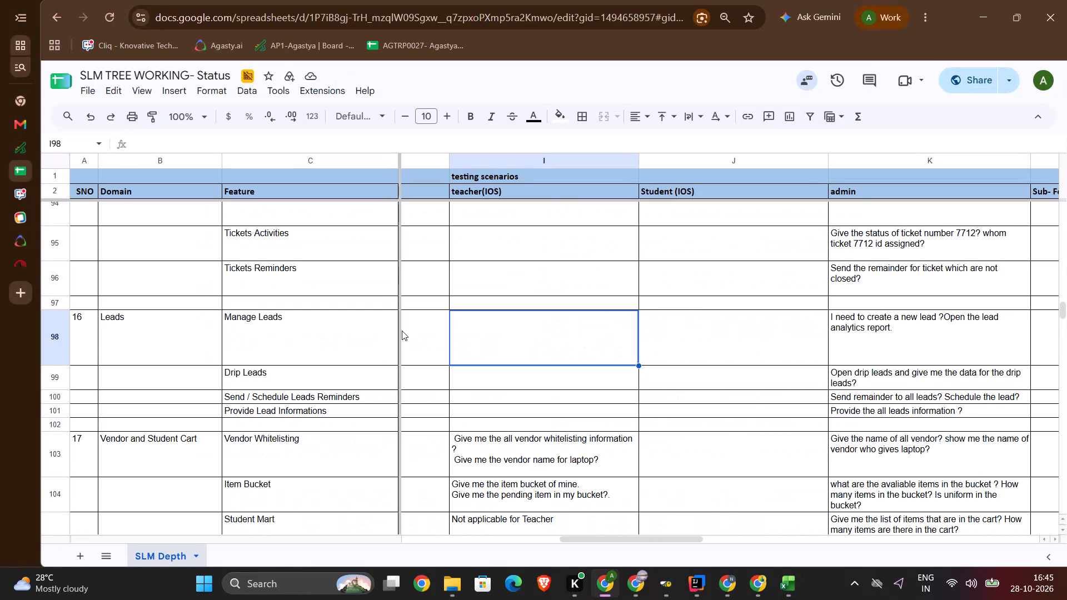
Extend the Create Survey teacher(IOS) entry in SLM Depth to read "create Survey and add ques ?".
{"action": "scroll", "coordinate": [402, 331], "scroll_direction": "up", "scroll_amount": 3}
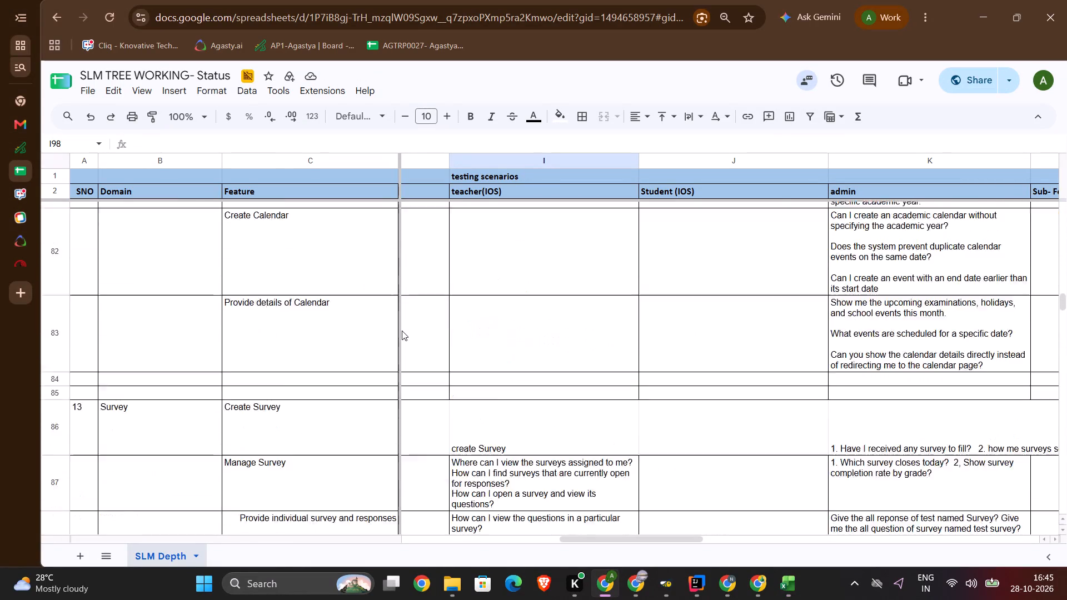
{"action": "scroll", "coordinate": [402, 331], "scroll_direction": "up", "scroll_amount": 2}
{"action": "left_click", "coordinate": [501, 258]}
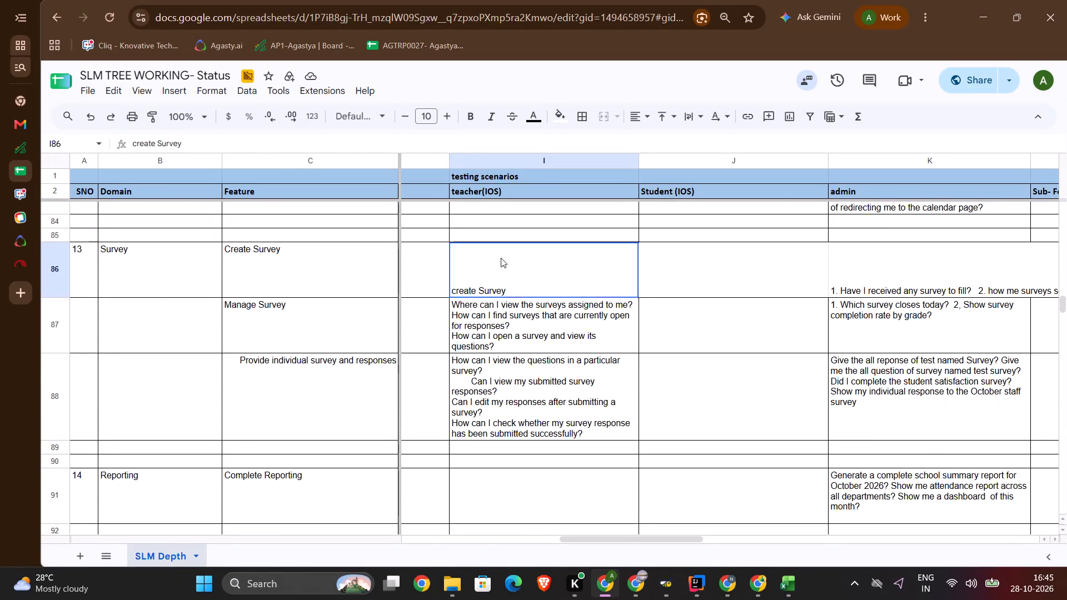
{"action": "scroll", "coordinate": [732, 307], "scroll_direction": "left", "scroll_amount": 3}
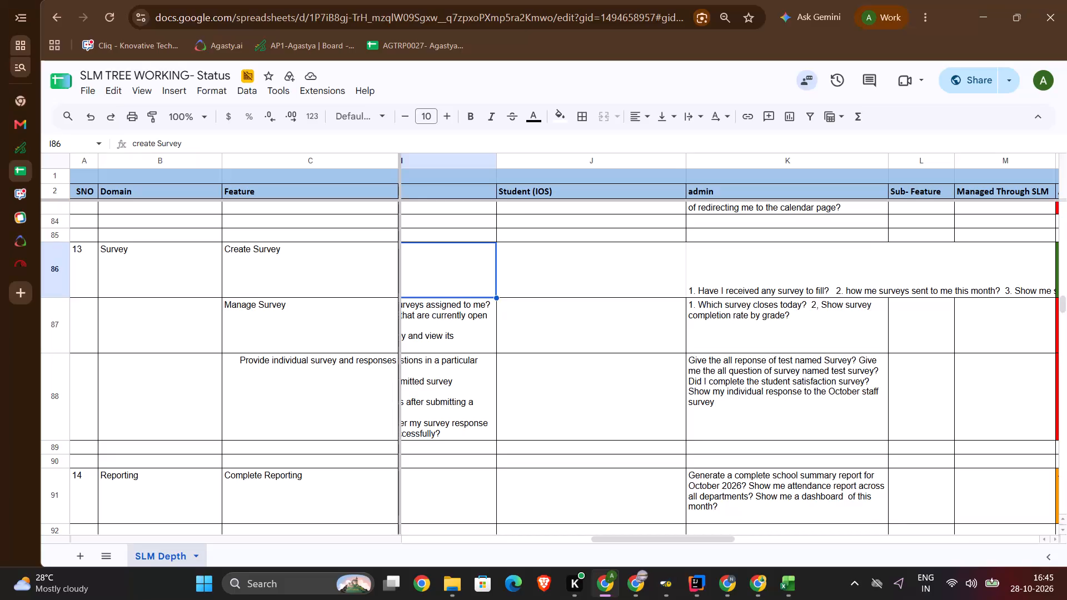
{"action": "scroll", "coordinate": [433, 256], "scroll_direction": "right", "scroll_amount": 3}
{"action": "triple_click", "coordinate": [589, 249]}
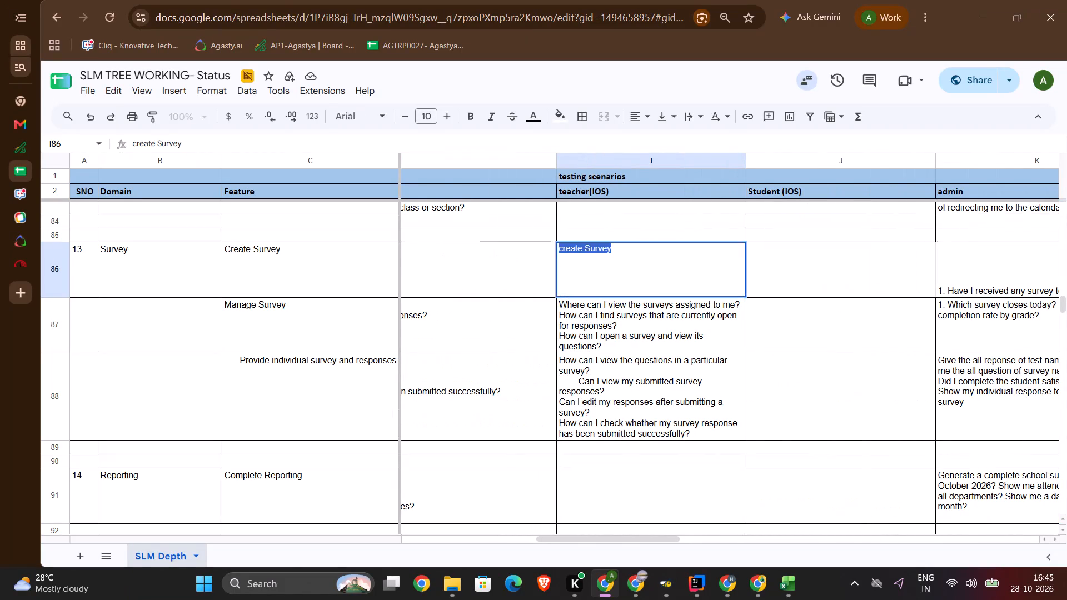
{"action": "left_click", "coordinate": [624, 247]}
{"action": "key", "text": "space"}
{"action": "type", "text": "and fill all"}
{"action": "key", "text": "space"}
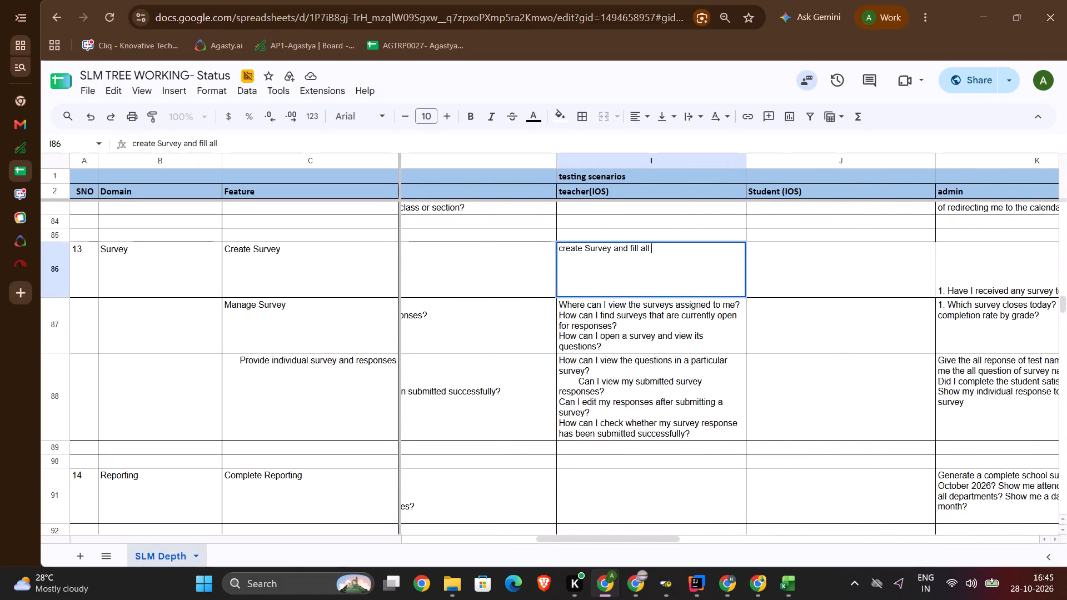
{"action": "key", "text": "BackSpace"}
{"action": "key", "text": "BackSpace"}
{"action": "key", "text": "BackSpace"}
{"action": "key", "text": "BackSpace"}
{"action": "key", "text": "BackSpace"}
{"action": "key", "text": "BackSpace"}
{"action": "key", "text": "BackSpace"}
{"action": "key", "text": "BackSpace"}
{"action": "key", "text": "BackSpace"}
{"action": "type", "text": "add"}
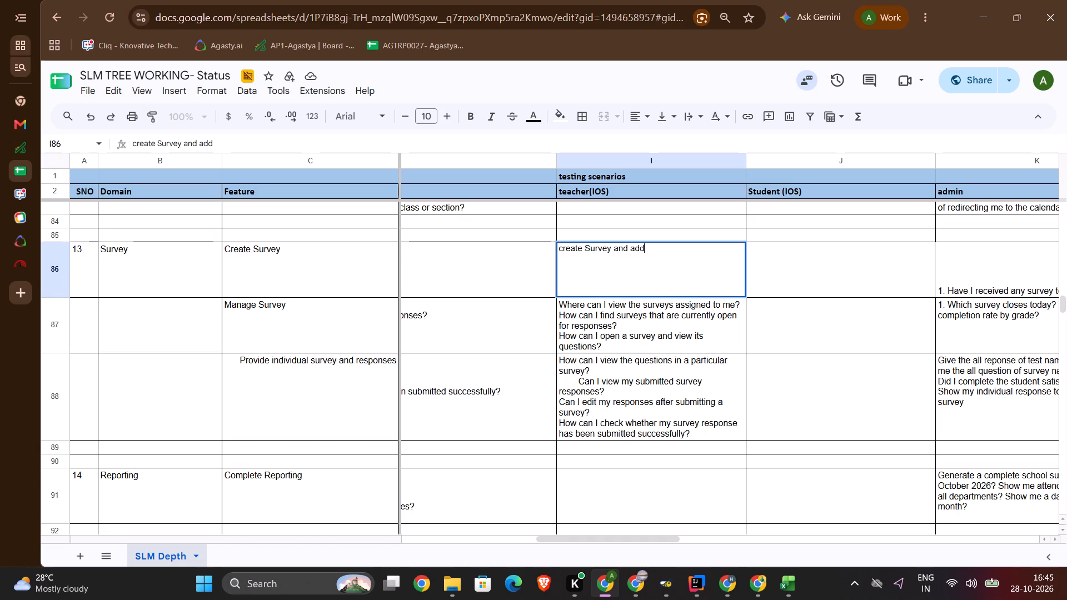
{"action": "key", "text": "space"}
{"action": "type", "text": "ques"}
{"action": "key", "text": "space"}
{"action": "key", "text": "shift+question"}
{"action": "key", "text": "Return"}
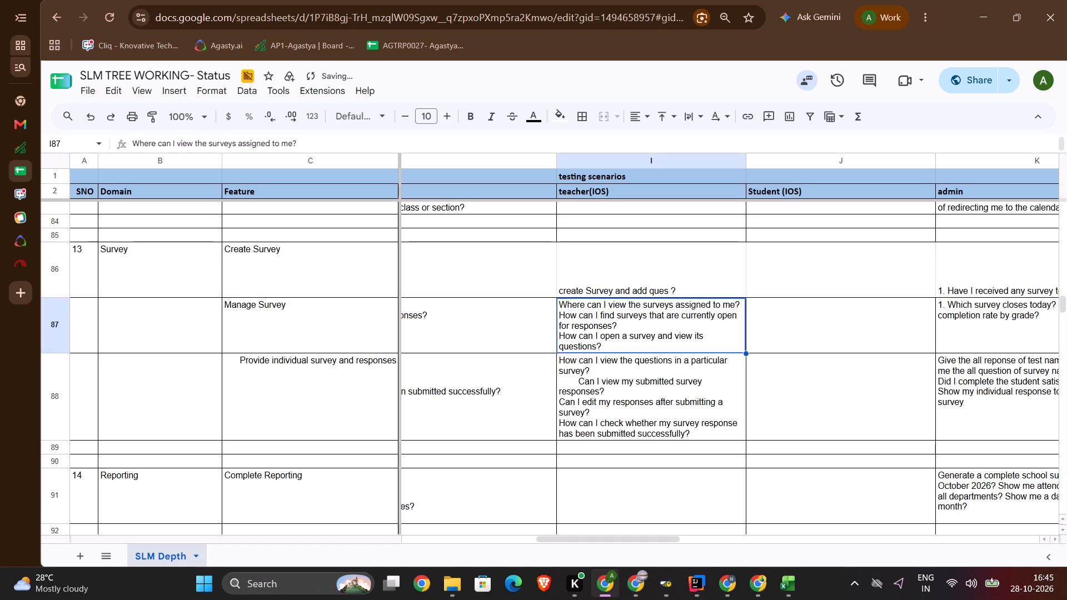
Find the empty Complete Reporting teacher(IOS) cell in SLM Depth and copy that feature's five teacher questions from the Excel workbook.
{"action": "scroll", "coordinate": [626, 269], "scroll_direction": "down", "scroll_amount": 1}
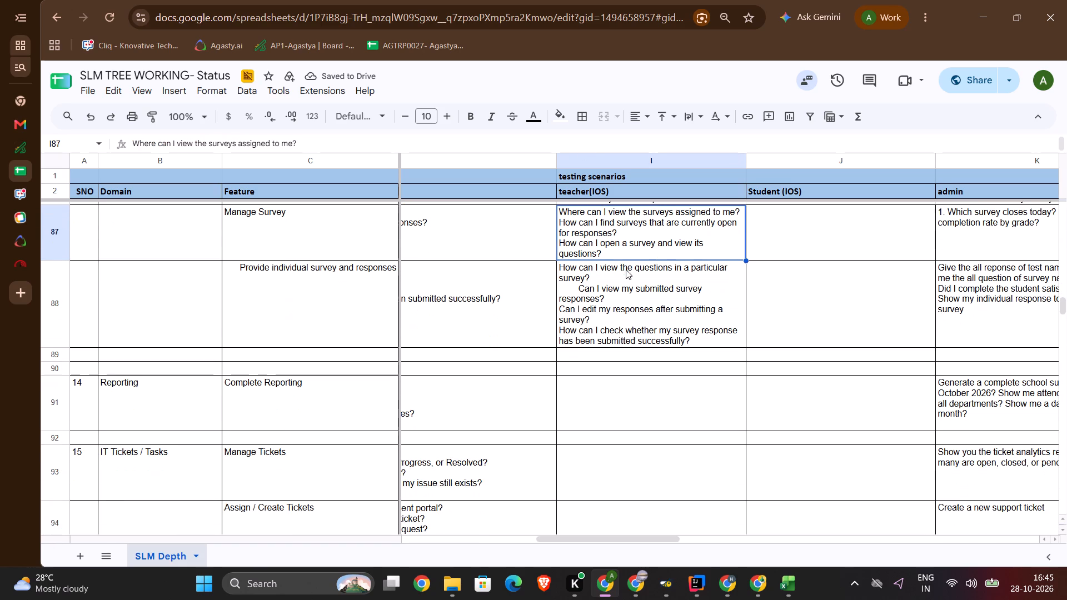
{"action": "scroll", "coordinate": [522, 368], "scroll_direction": "right", "scroll_amount": 1}
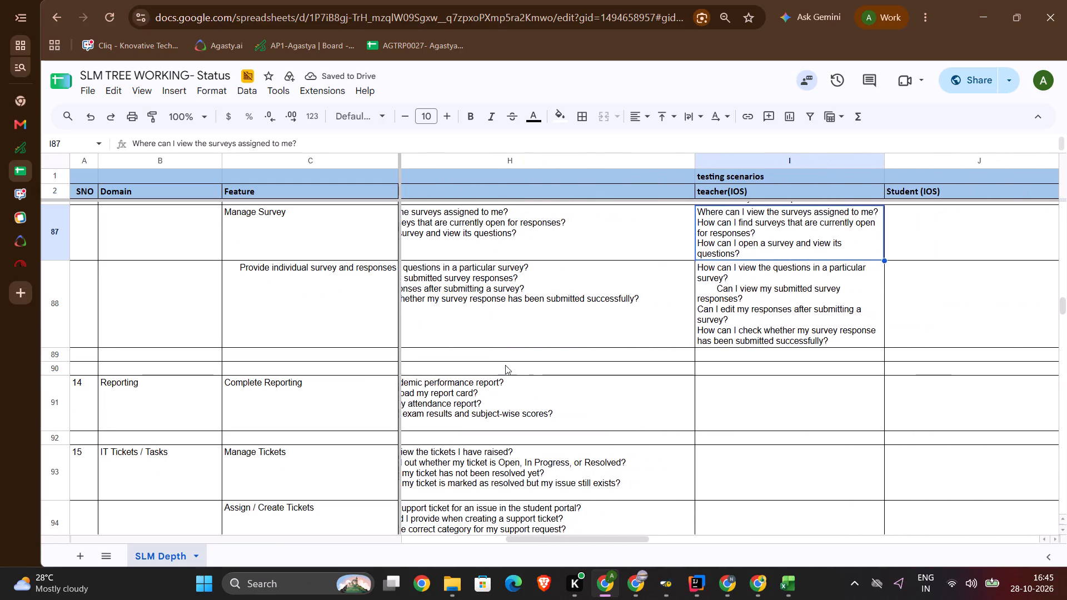
{"action": "scroll", "coordinate": [340, 337], "scroll_direction": "left", "scroll_amount": 1}
{"action": "scroll", "coordinate": [592, 361], "scroll_direction": "down", "scroll_amount": 3}
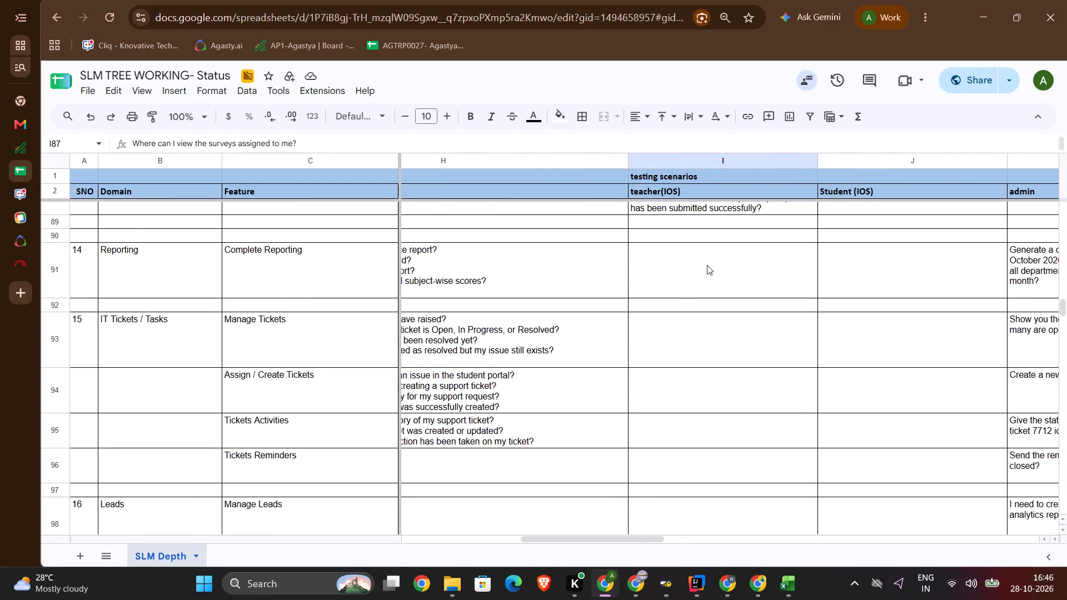
{"action": "left_click", "coordinate": [712, 257]}
{"action": "key", "text": "alt+Tab"}
{"action": "scroll", "coordinate": [340, 251], "scroll_direction": "up", "scroll_amount": 2}
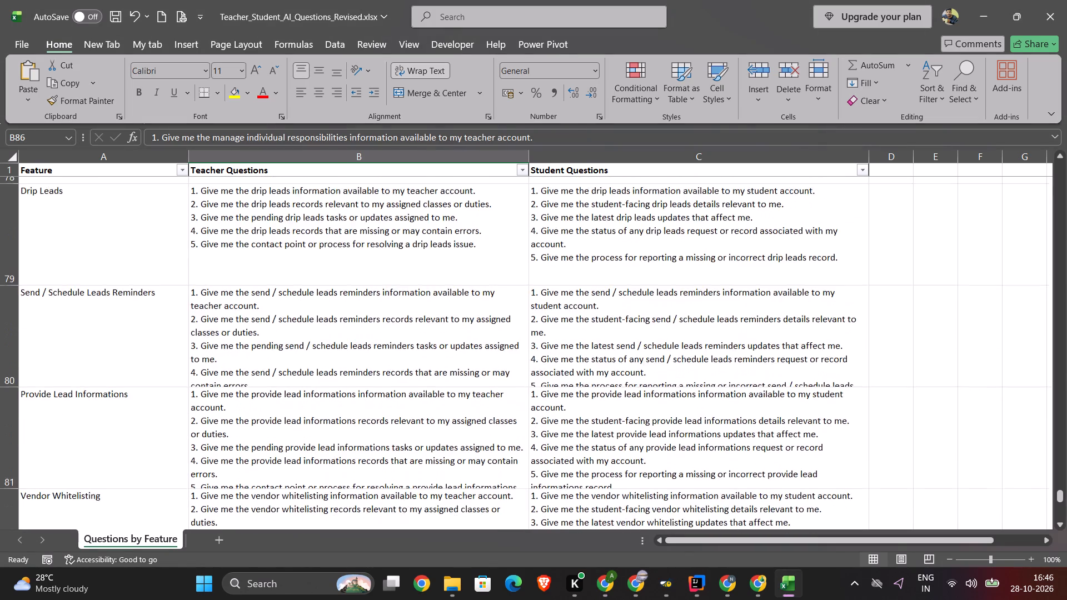
{"action": "scroll", "coordinate": [340, 251], "scroll_direction": "up", "scroll_amount": 4}
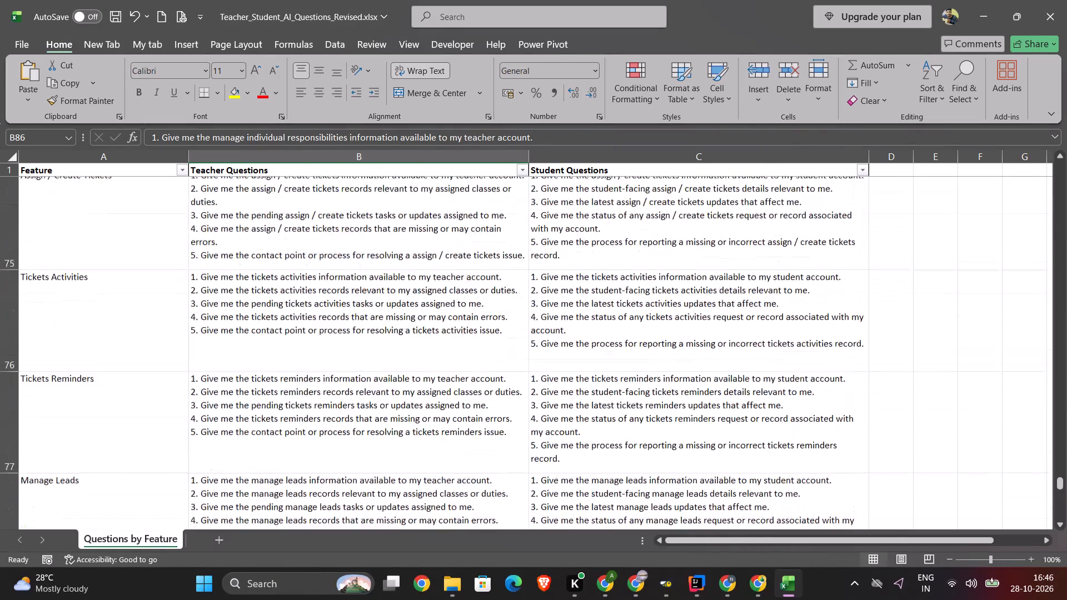
{"action": "scroll", "coordinate": [340, 251], "scroll_direction": "up", "scroll_amount": 4}
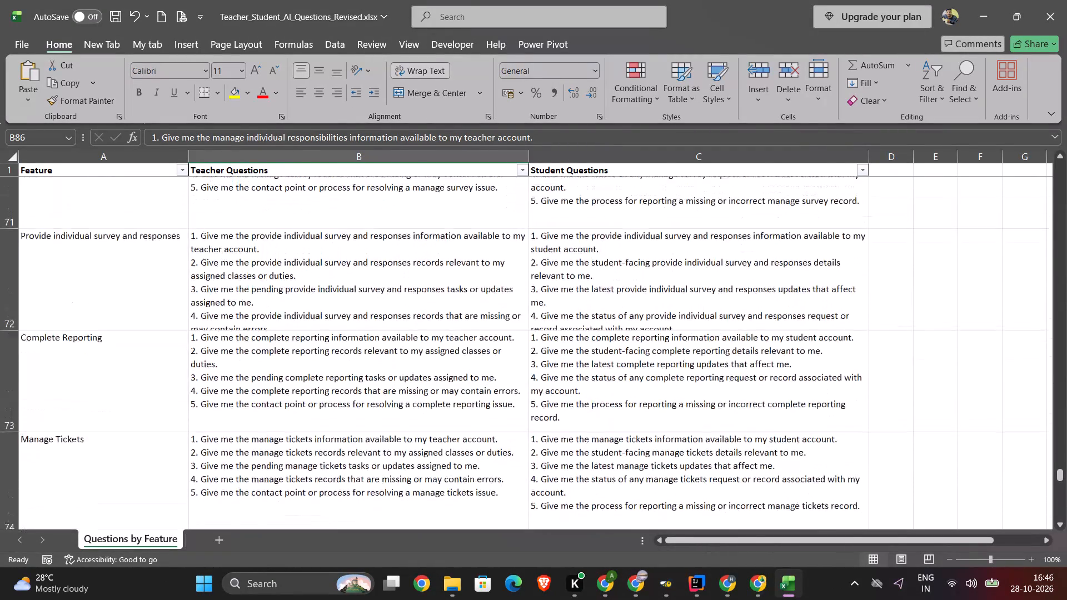
{"action": "scroll", "coordinate": [340, 251], "scroll_direction": "up", "scroll_amount": 2}
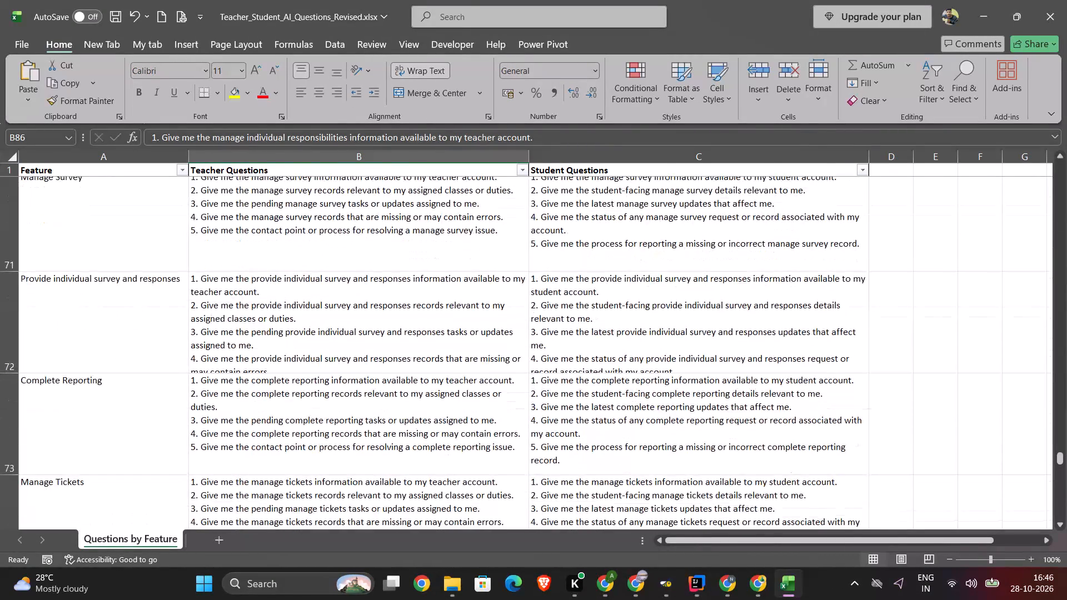
{"action": "scroll", "coordinate": [288, 386], "scroll_direction": "right", "scroll_amount": 1}
{"action": "triple_click", "coordinate": [276, 393]}
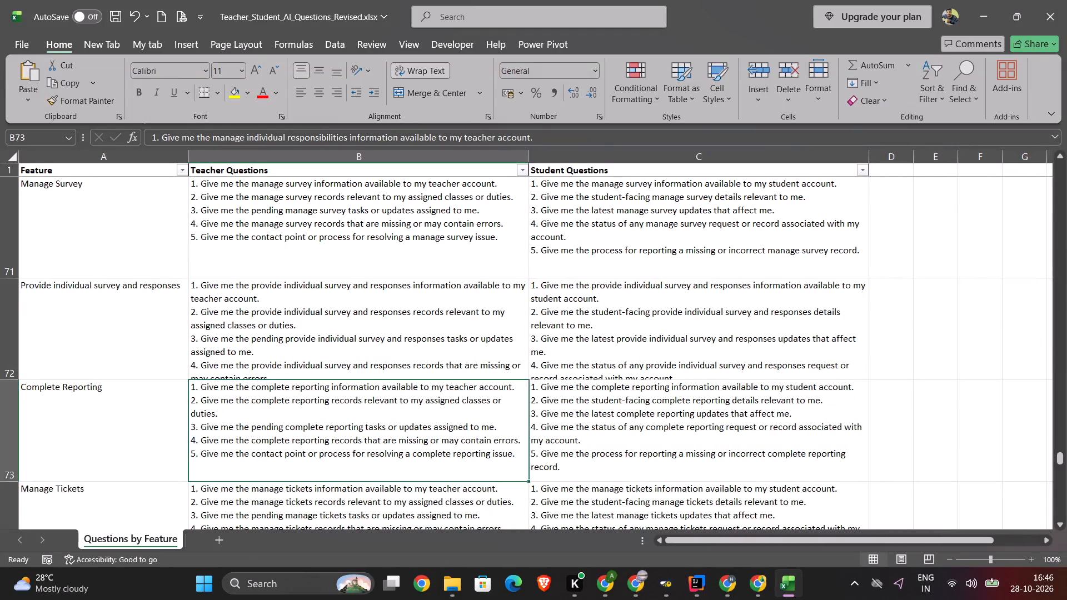
{"action": "double_click", "coordinate": [276, 393]}
{"action": "key", "text": "ctrl+a"}
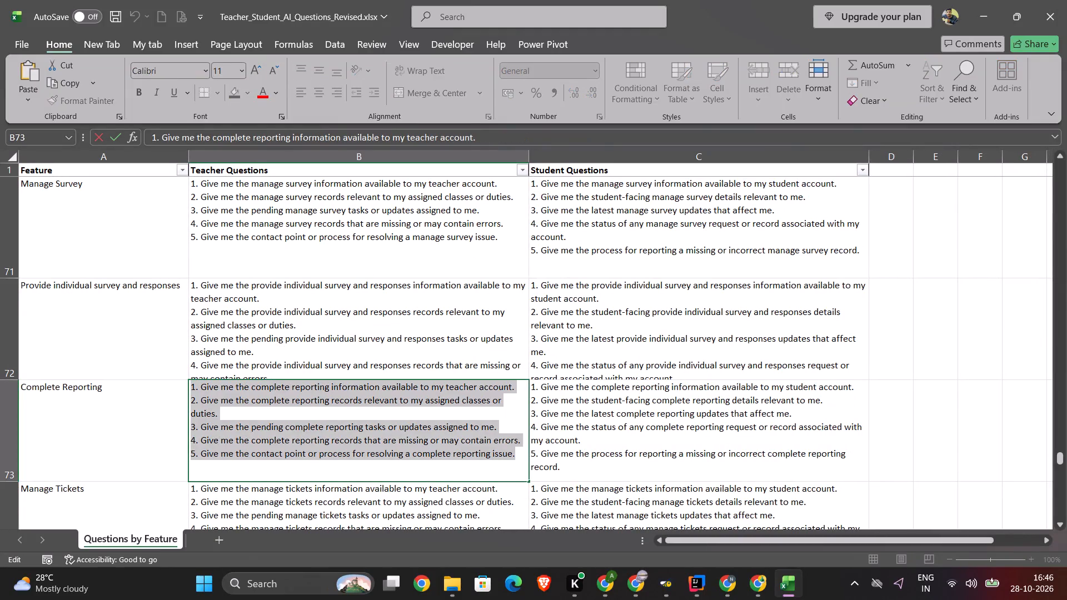
{"action": "key", "text": "ctrl+c"}
Paste the five copied teacher questions into the Complete Reporting teacher(IOS) cell in SLM Depth.
{"action": "key", "text": "alt+Tab"}
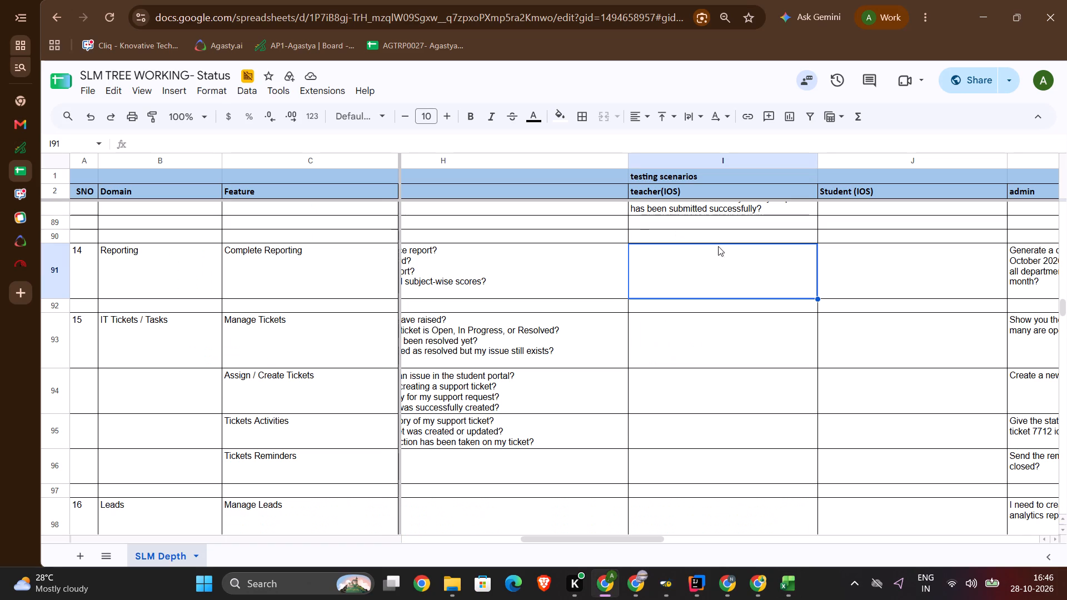
{"action": "triple_click", "coordinate": [673, 255]}
{"action": "left_click", "coordinate": [673, 255]}
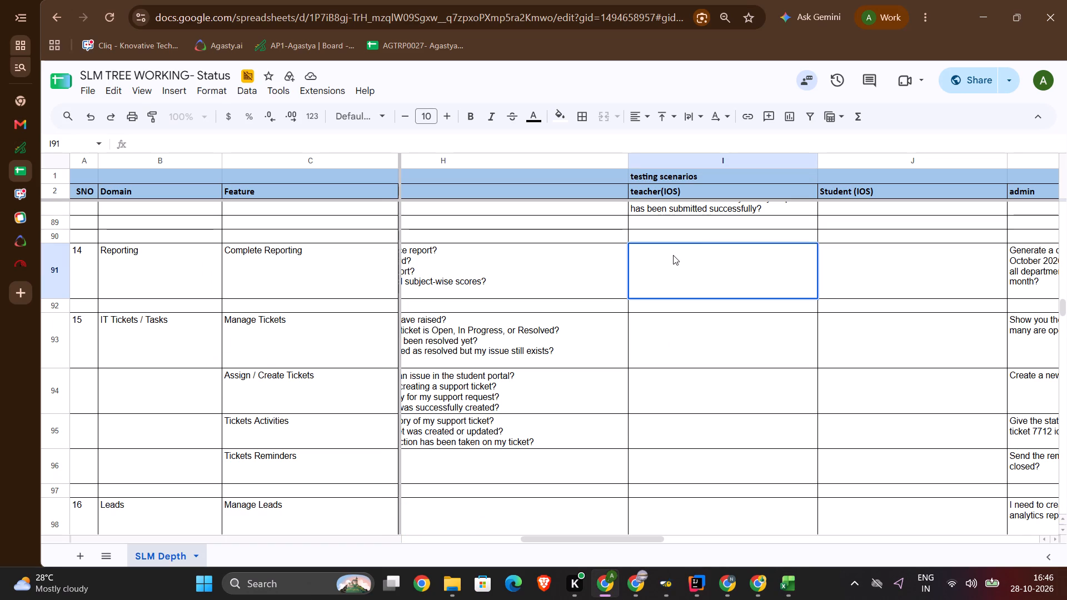
{"action": "left_click", "coordinate": [673, 255]}
{"action": "left_click", "coordinate": [673, 253]}
{"action": "key", "text": "ctrl+v"}
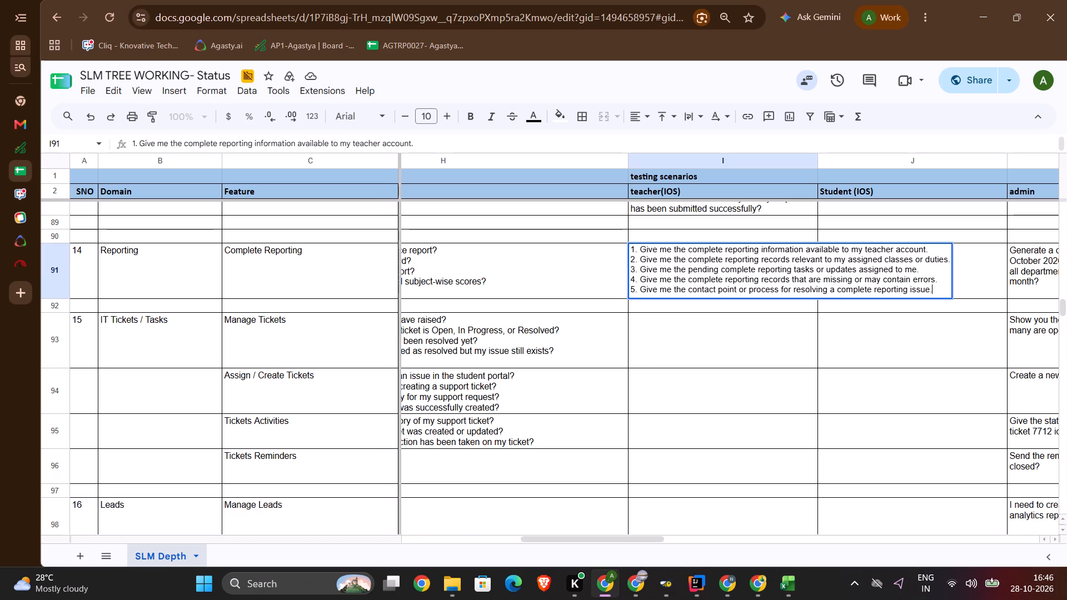